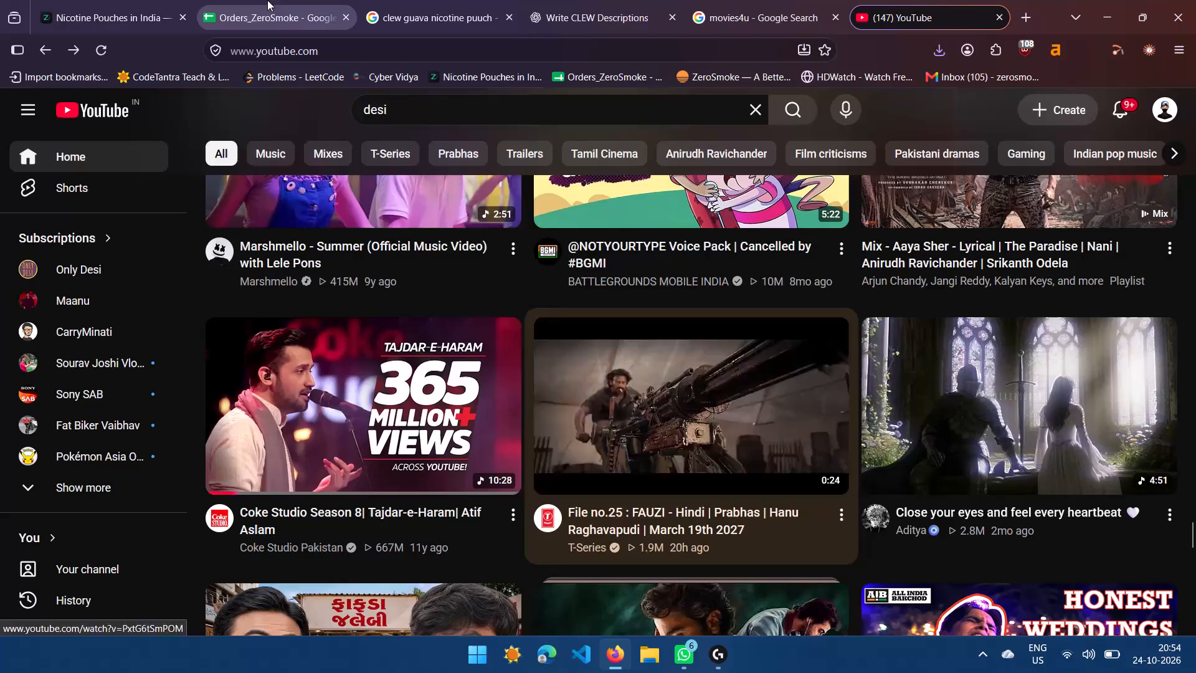
In the Orders_ZeroSmoke spreadsheet's orders sheet, run the Shiprocket ANI script that fetches shipment status for in-progress orders.
{"action": "left_click", "coordinate": [113, 0]}
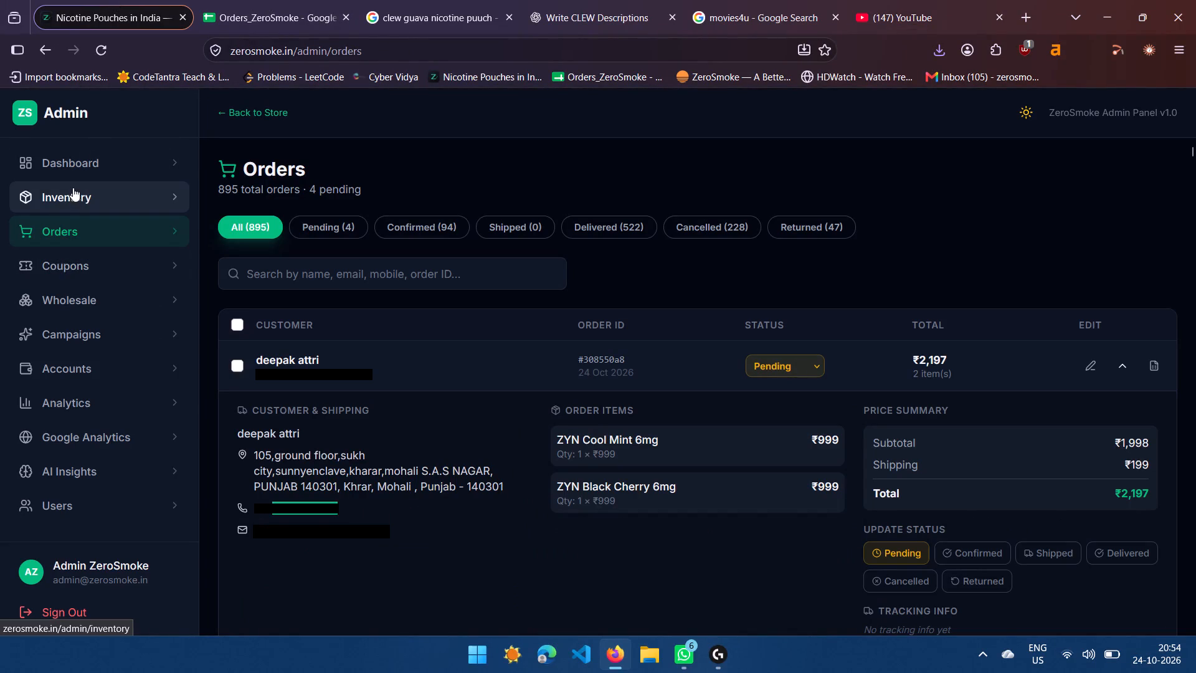
{"action": "left_click", "coordinate": [277, 0]}
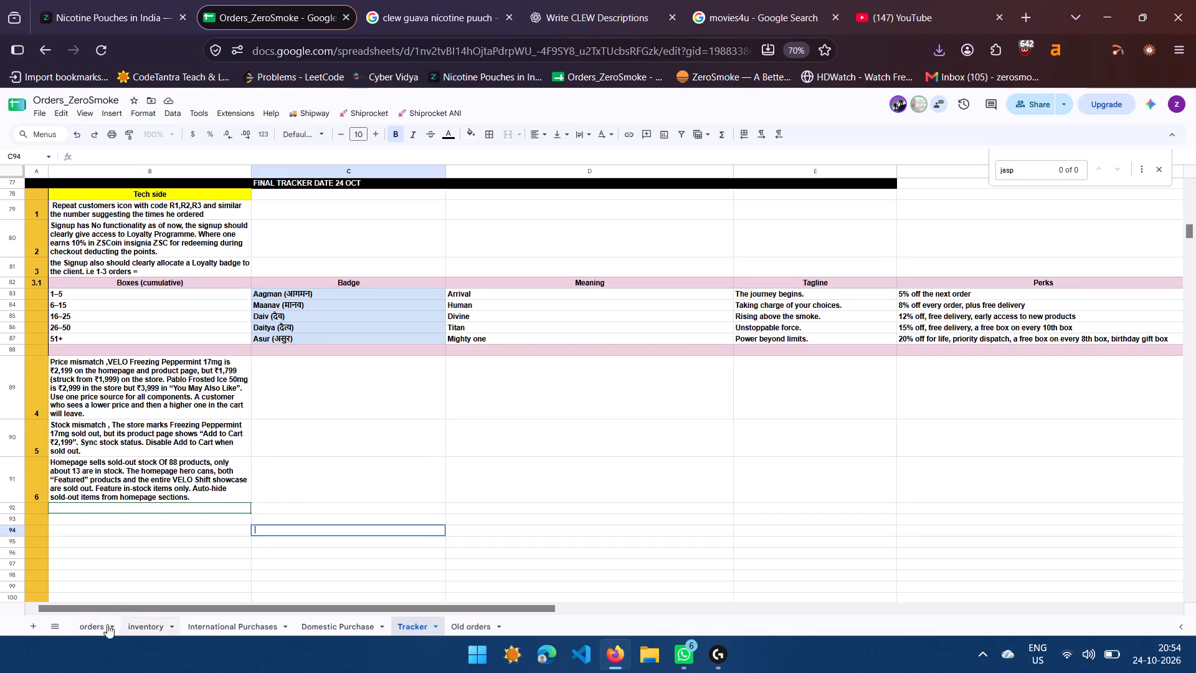
{"action": "left_click", "coordinate": [90, 631]}
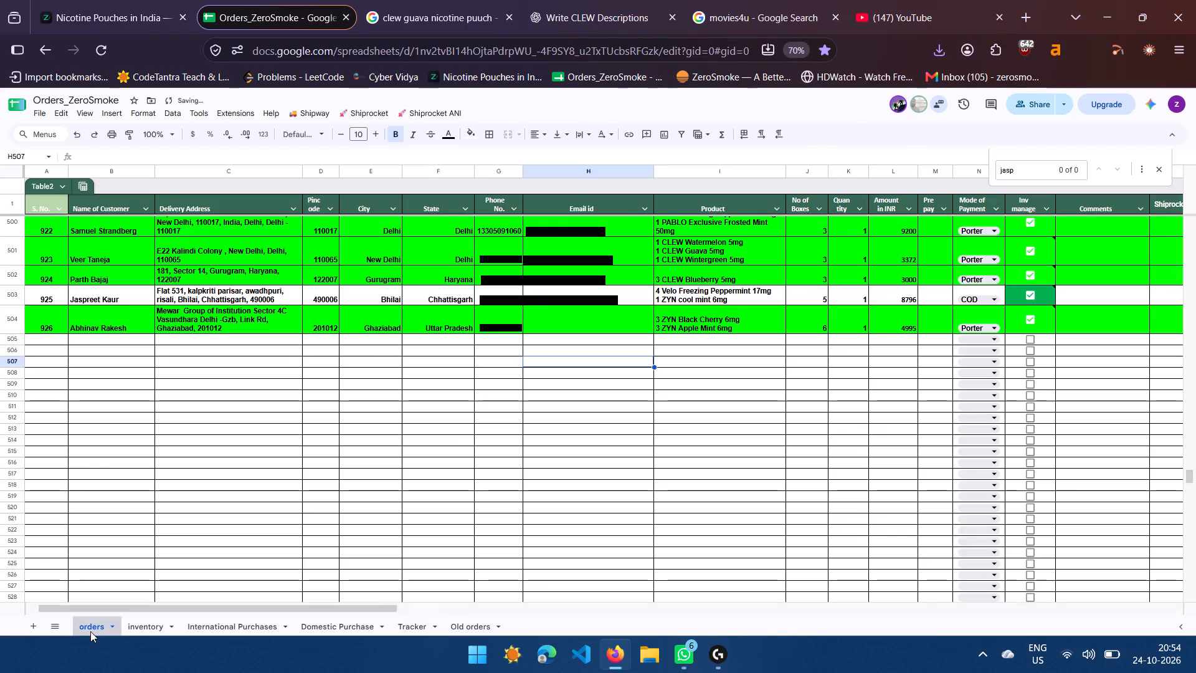
{"action": "scroll", "coordinate": [662, 419], "scroll_direction": "left", "scroll_amount": 4}
{"action": "scroll", "coordinate": [662, 419], "scroll_direction": "up", "scroll_amount": 1}
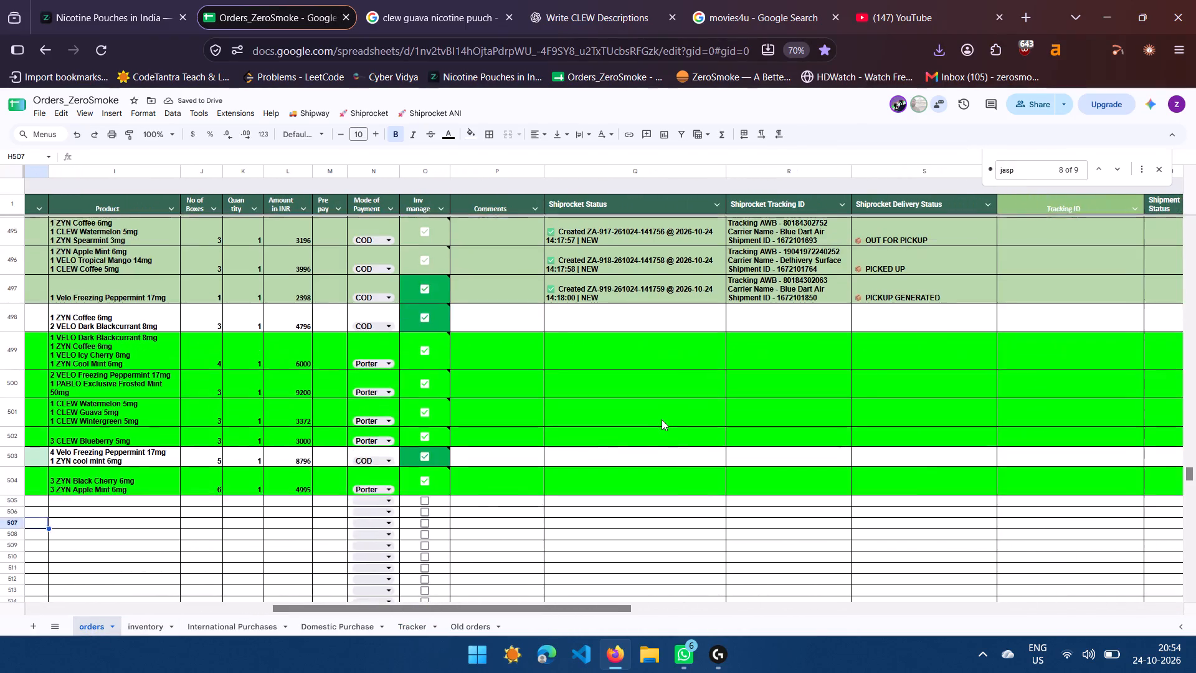
{"action": "scroll", "coordinate": [662, 419], "scroll_direction": "up", "scroll_amount": 3}
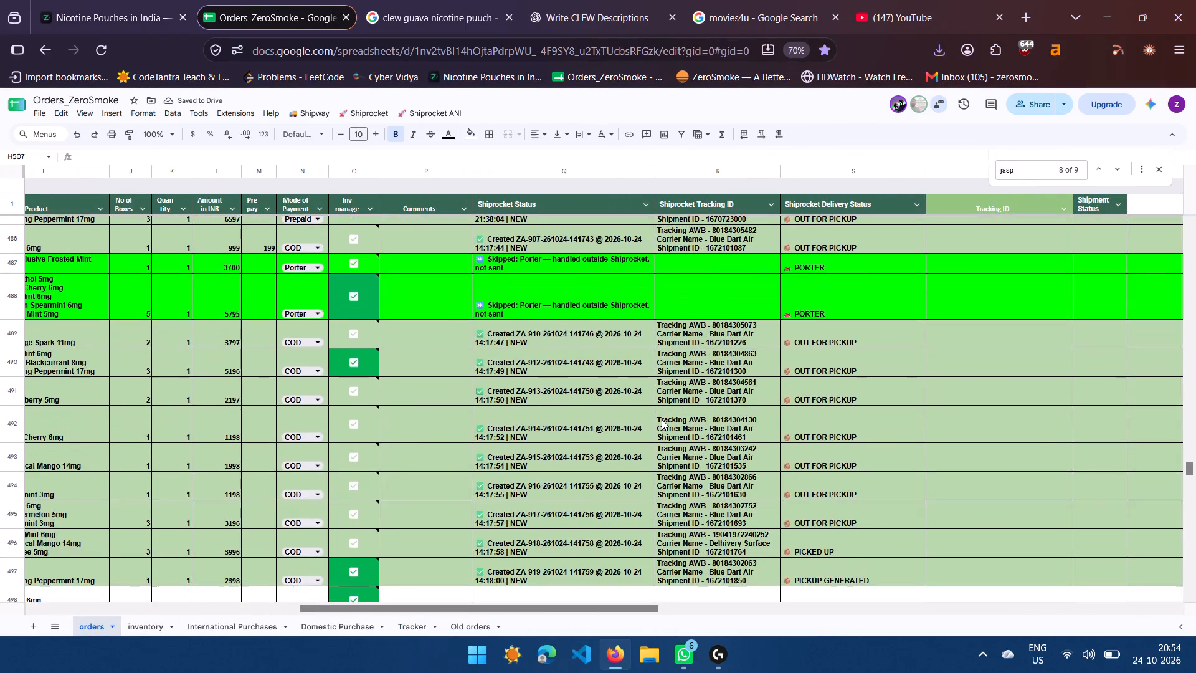
{"action": "scroll", "coordinate": [662, 419], "scroll_direction": "up", "scroll_amount": 1}
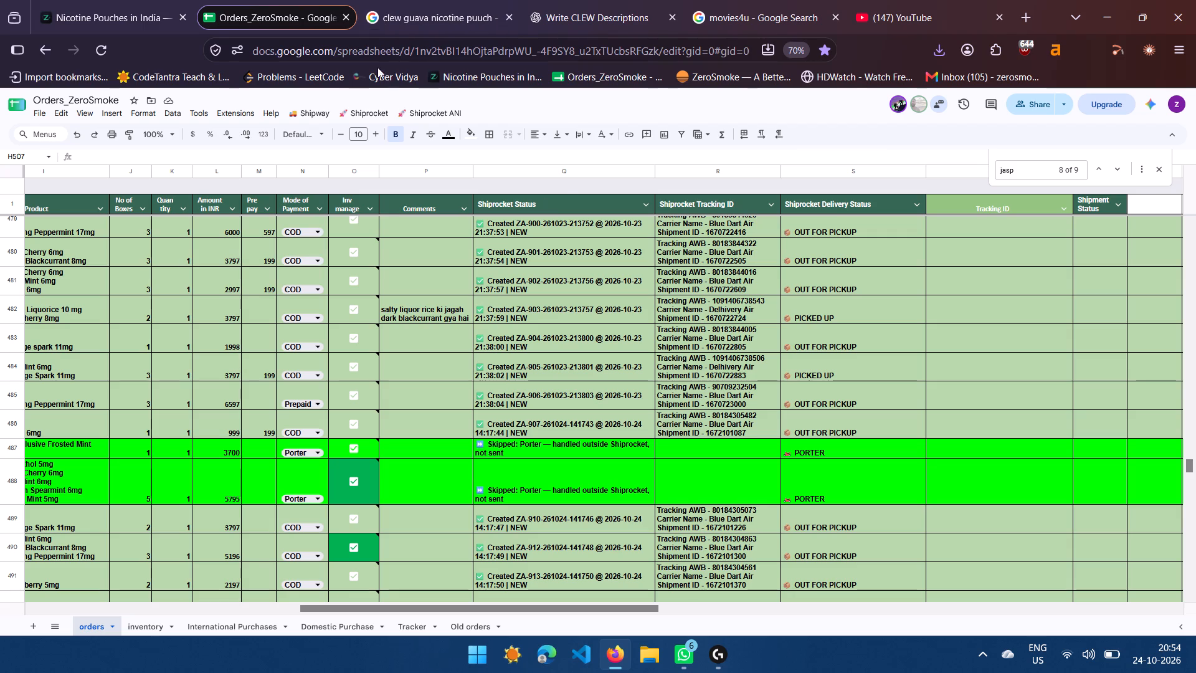
{"action": "left_click", "coordinate": [422, 112]}
{"action": "left_click", "coordinate": [437, 208]}
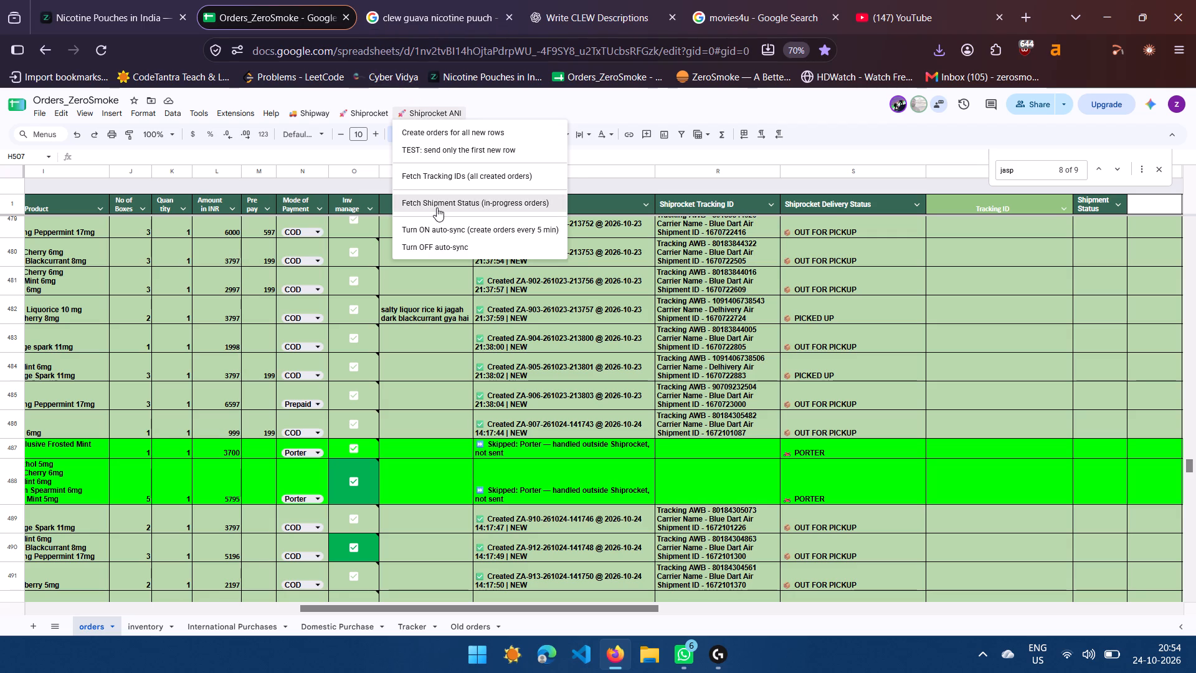
Review the Shiprocket delivery statuses and row colours across the older orders, looking for return-marked rows.
{"action": "scroll", "coordinate": [775, 363], "scroll_direction": "up", "scroll_amount": 2}
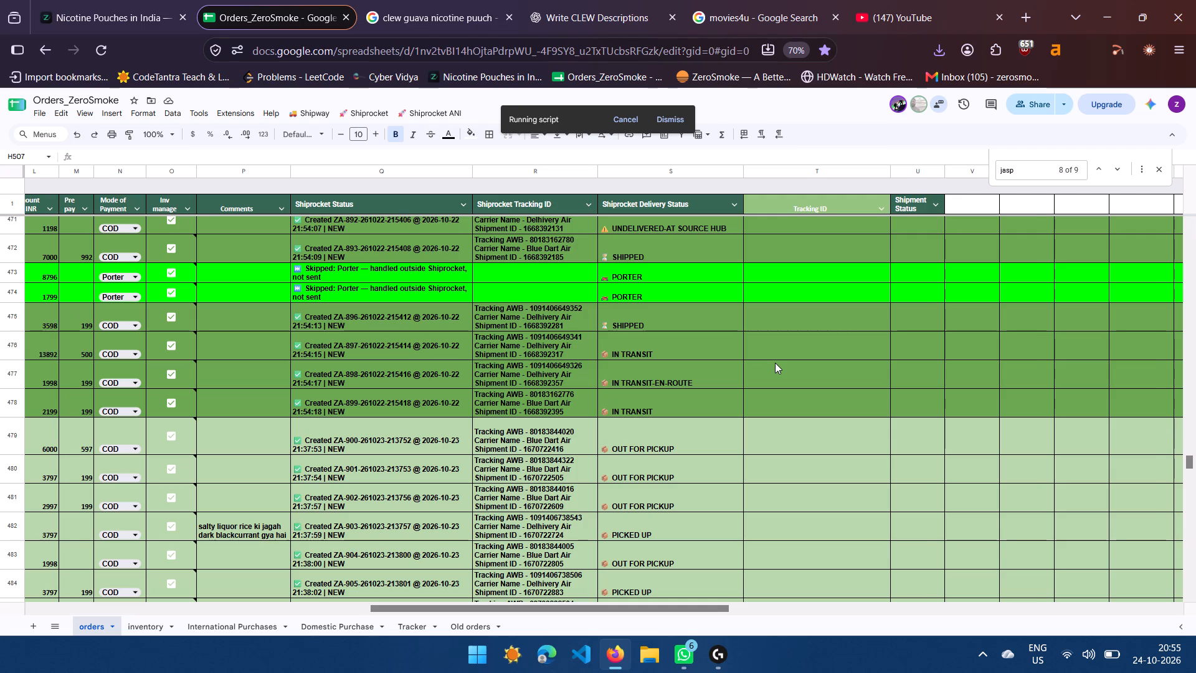
{"action": "scroll", "coordinate": [775, 363], "scroll_direction": "up", "scroll_amount": 3}
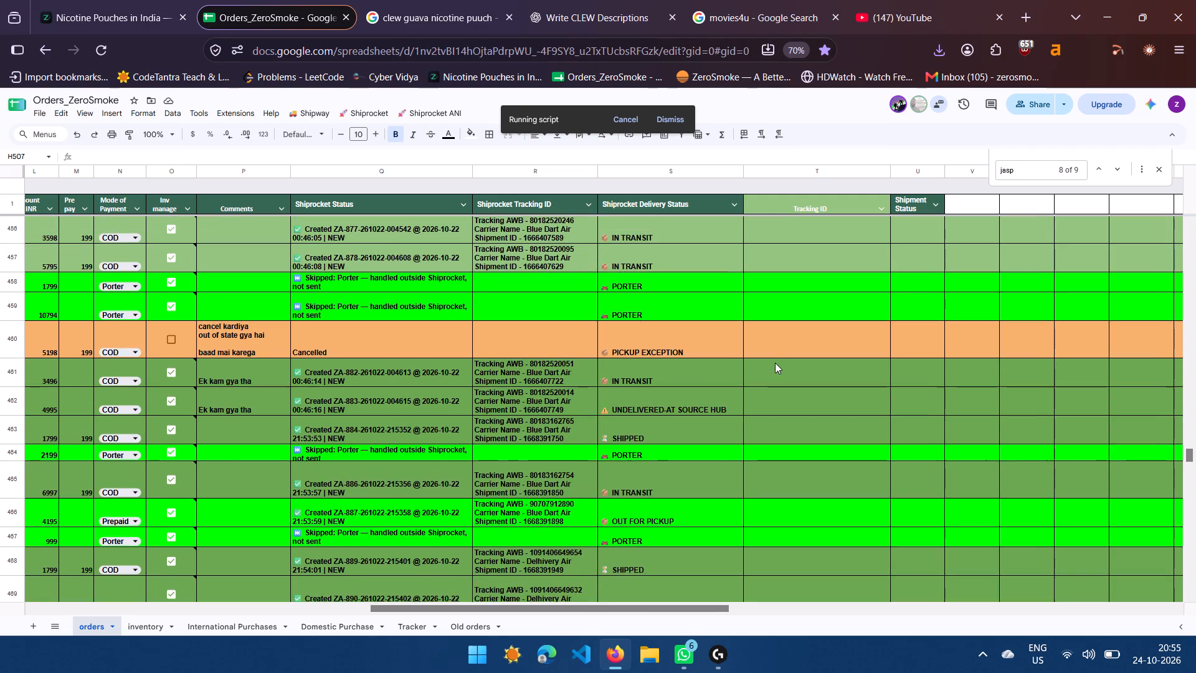
{"action": "scroll", "coordinate": [775, 363], "scroll_direction": "up", "scroll_amount": 8}
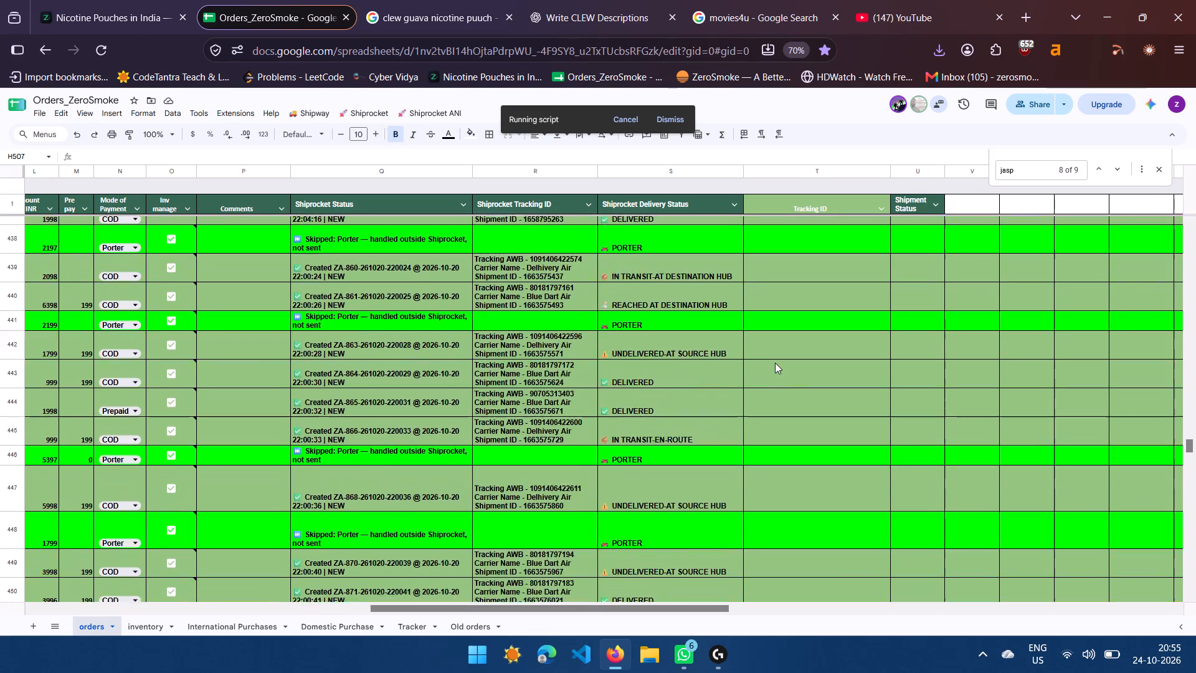
{"action": "scroll", "coordinate": [775, 363], "scroll_direction": "up", "scroll_amount": 12}
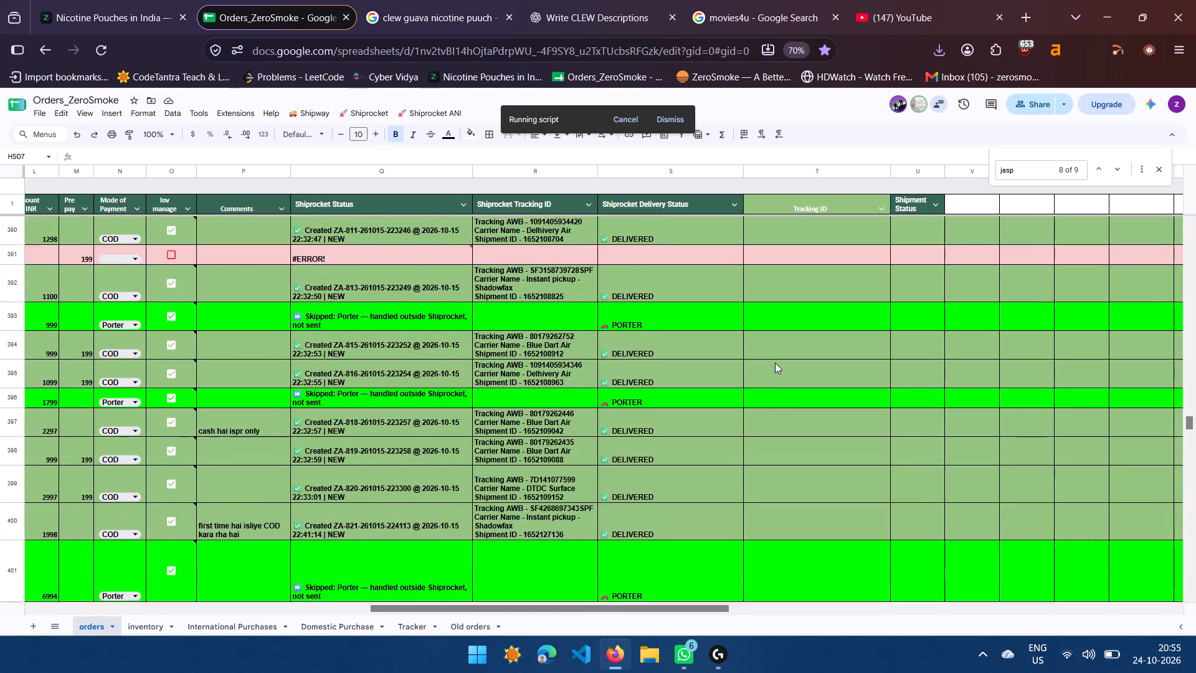
{"action": "scroll", "coordinate": [775, 363], "scroll_direction": "up", "scroll_amount": 7}
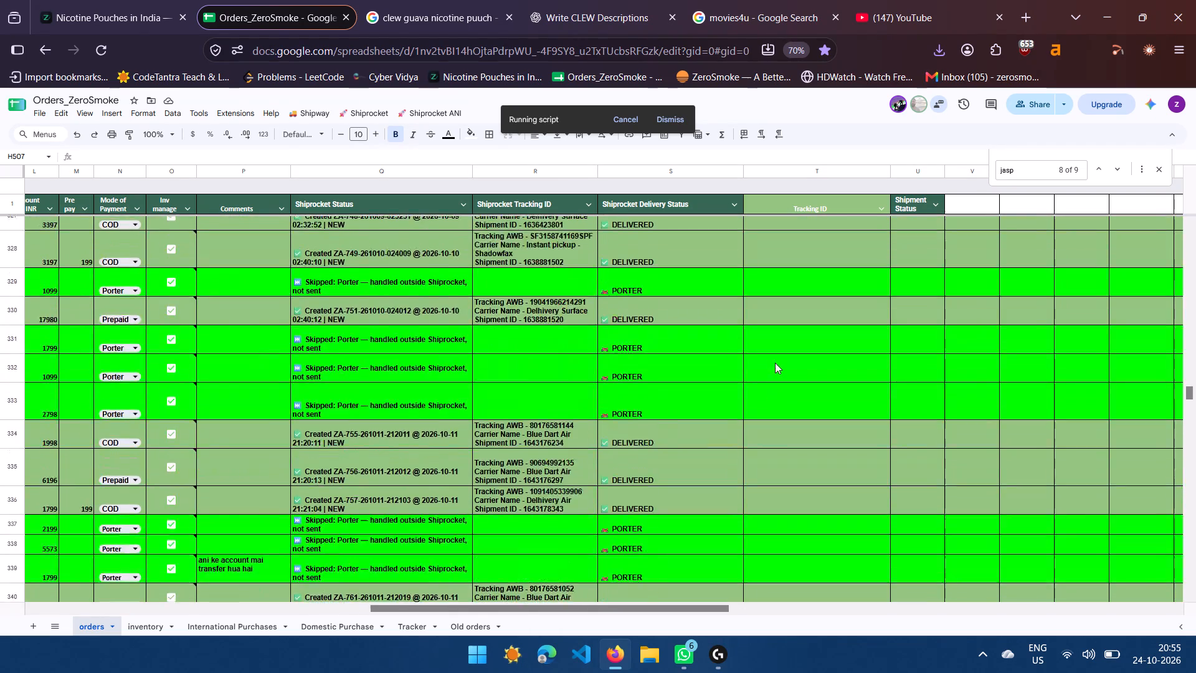
{"action": "scroll", "coordinate": [775, 363], "scroll_direction": "up", "scroll_amount": 7}
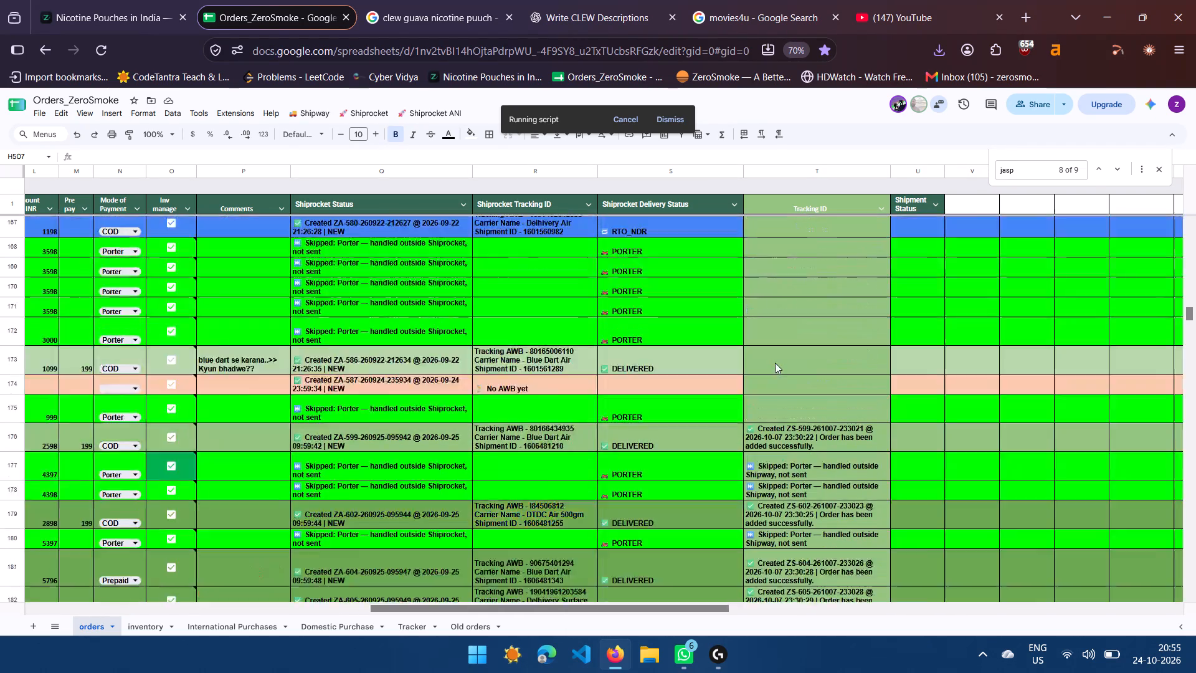
{"action": "scroll", "coordinate": [775, 363], "scroll_direction": "up", "scroll_amount": 10}
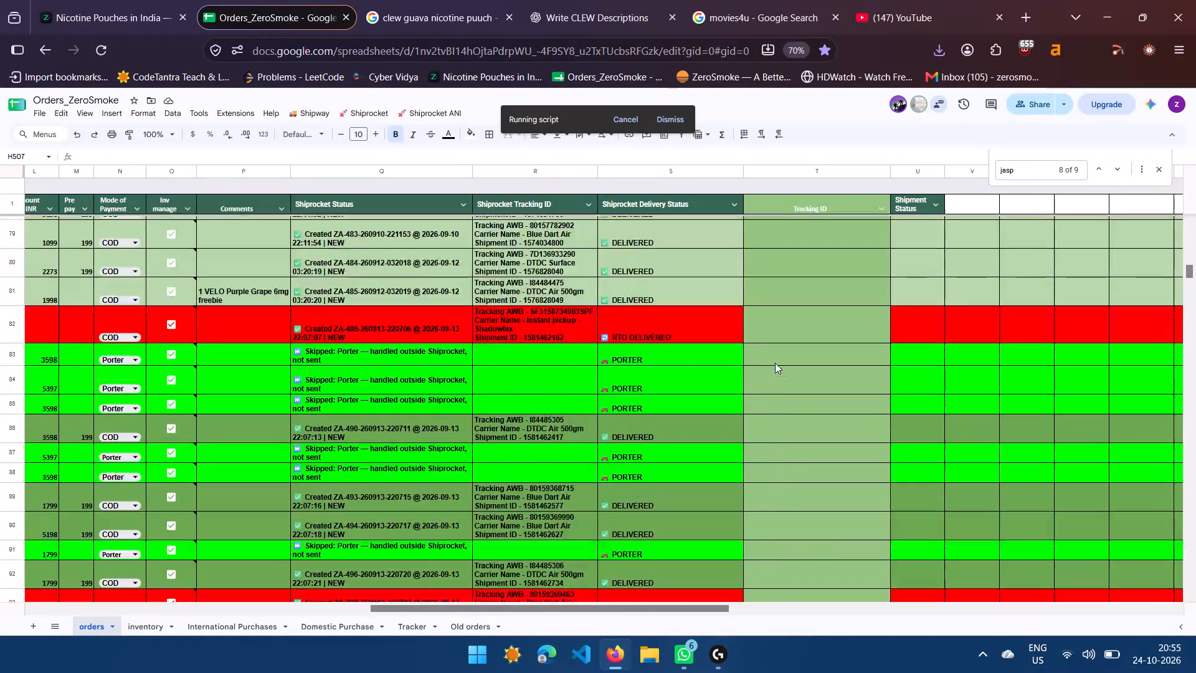
{"action": "scroll", "coordinate": [775, 363], "scroll_direction": "up", "scroll_amount": 6}
{"action": "scroll", "coordinate": [775, 363], "scroll_direction": "down", "scroll_amount": 5}
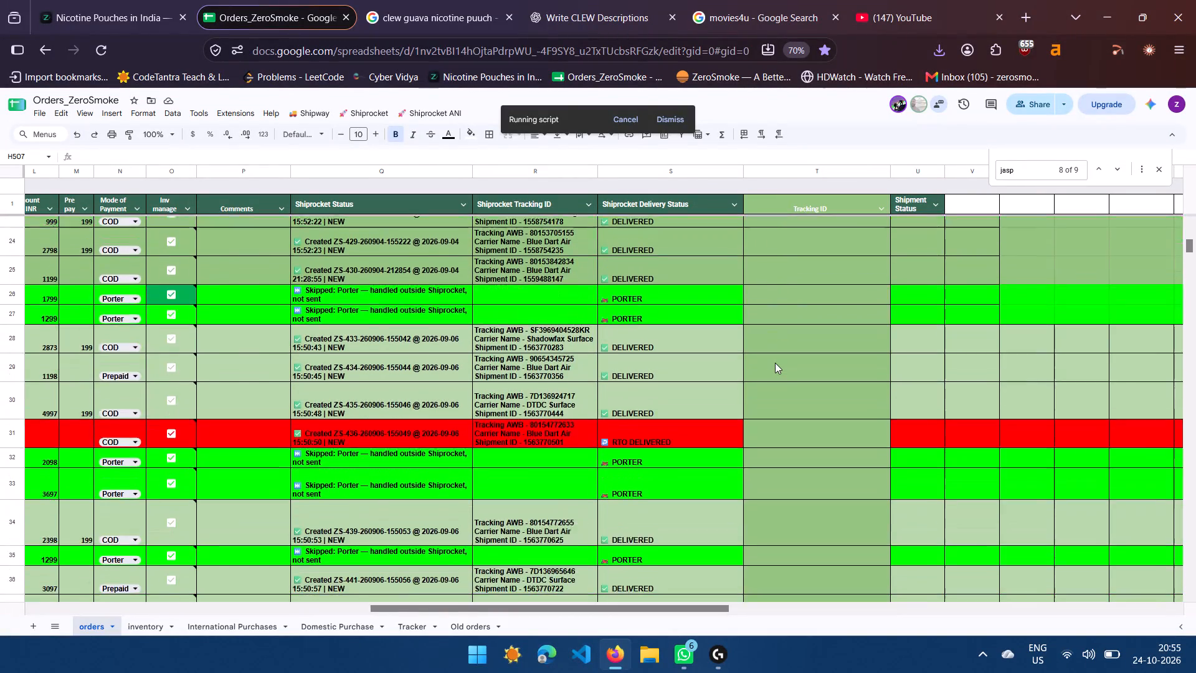
{"action": "scroll", "coordinate": [775, 363], "scroll_direction": "down", "scroll_amount": 10}
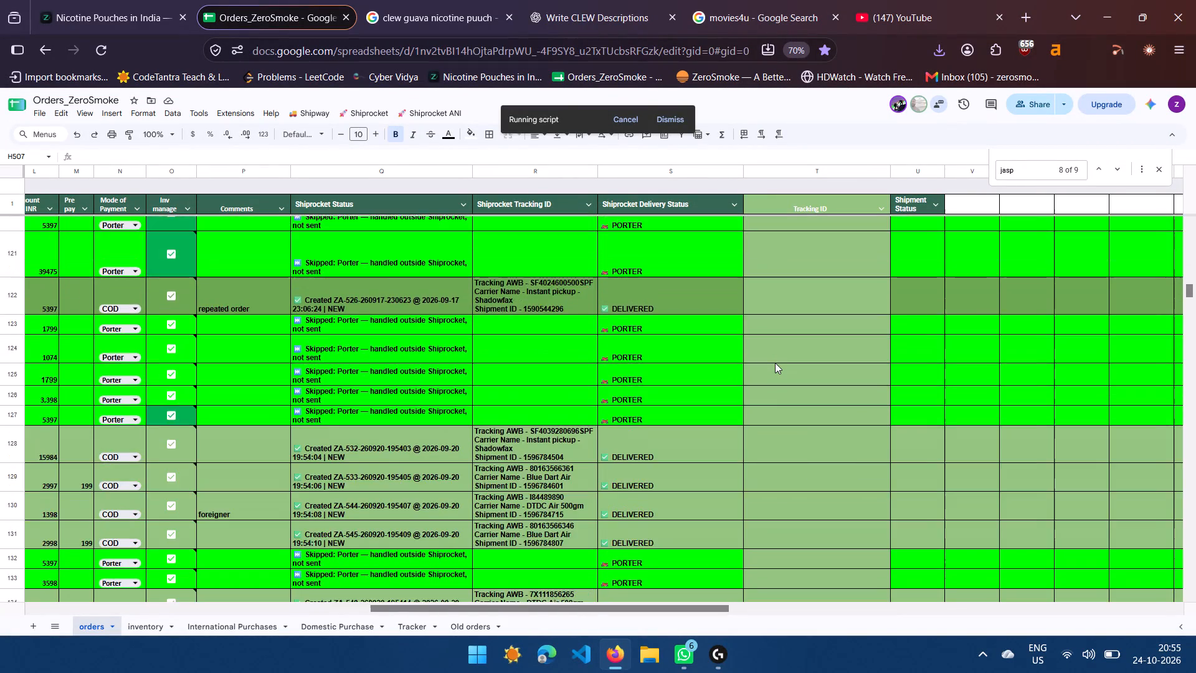
{"action": "scroll", "coordinate": [775, 363], "scroll_direction": "down", "scroll_amount": 9}
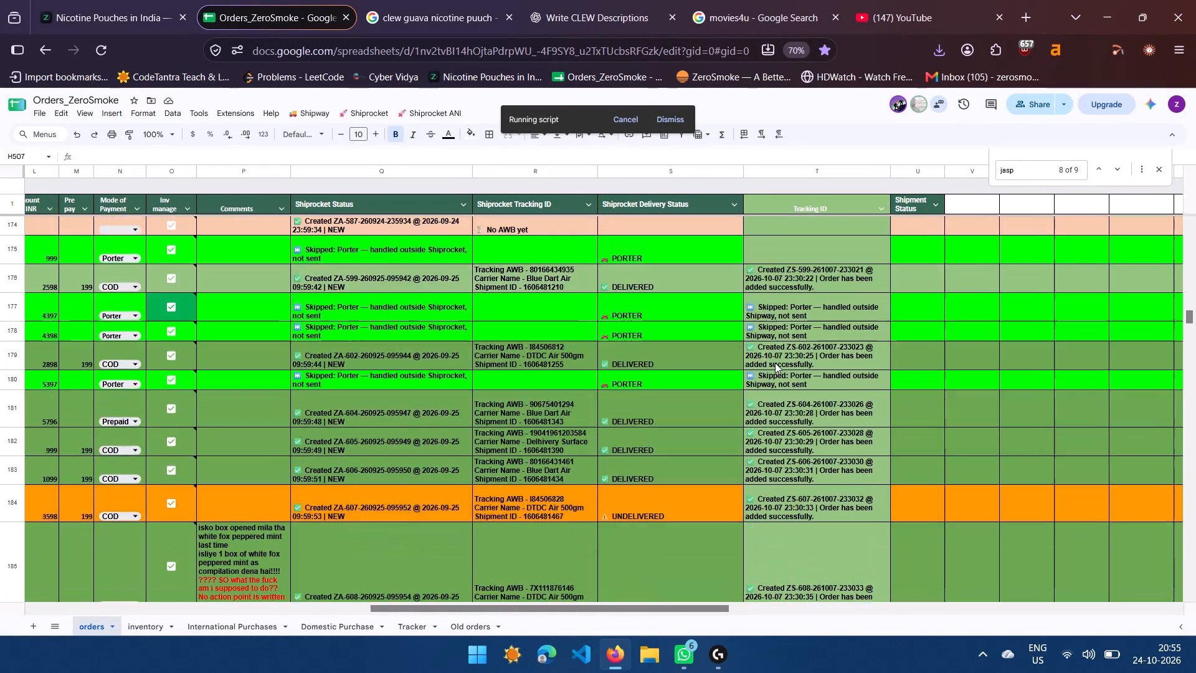
{"action": "scroll", "coordinate": [775, 363], "scroll_direction": "down", "scroll_amount": 1}
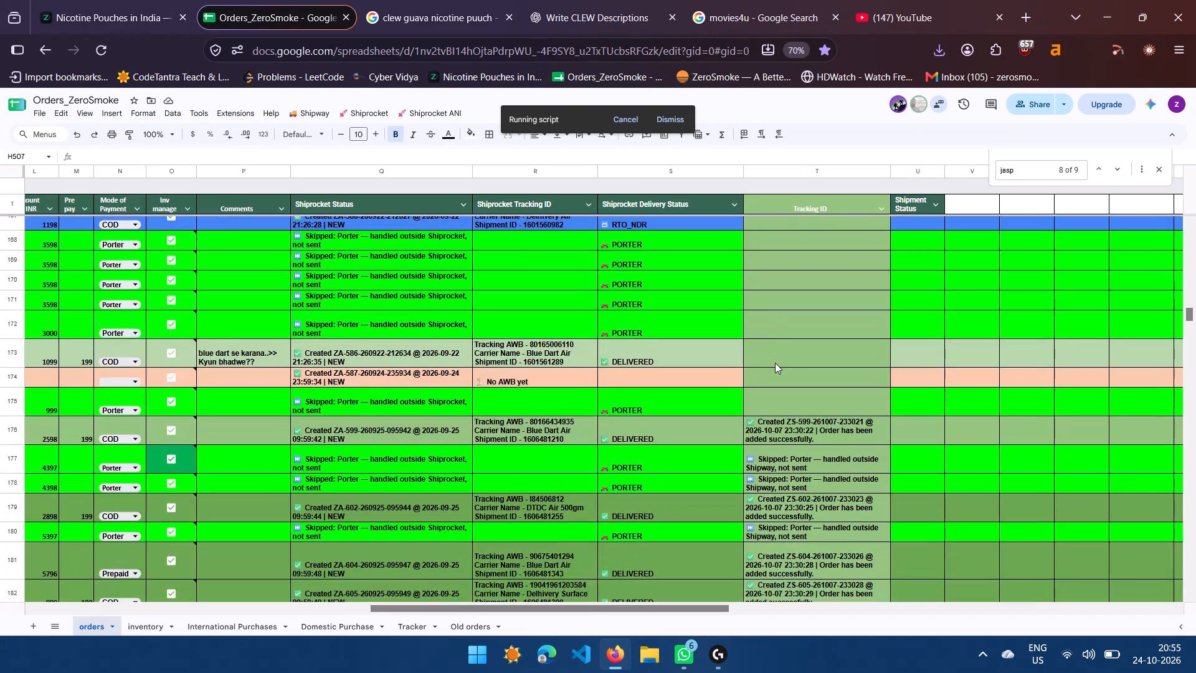
{"action": "scroll", "coordinate": [775, 363], "scroll_direction": "down", "scroll_amount": 1}
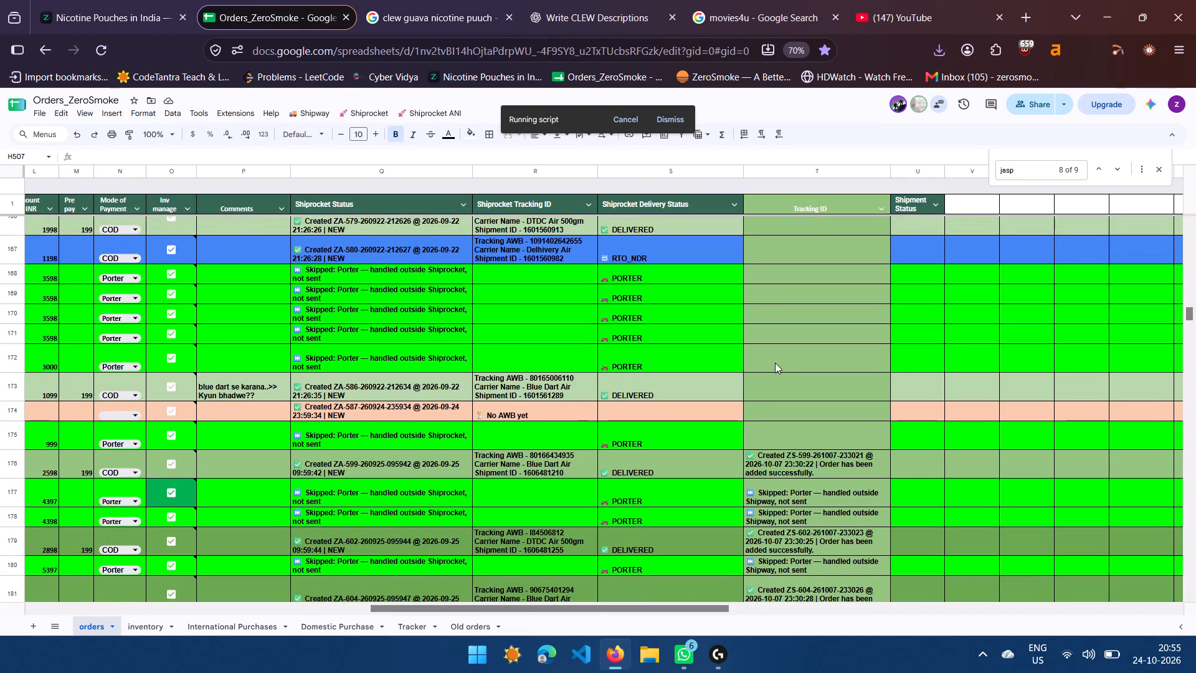
{"action": "scroll", "coordinate": [775, 363], "scroll_direction": "down", "scroll_amount": 3}
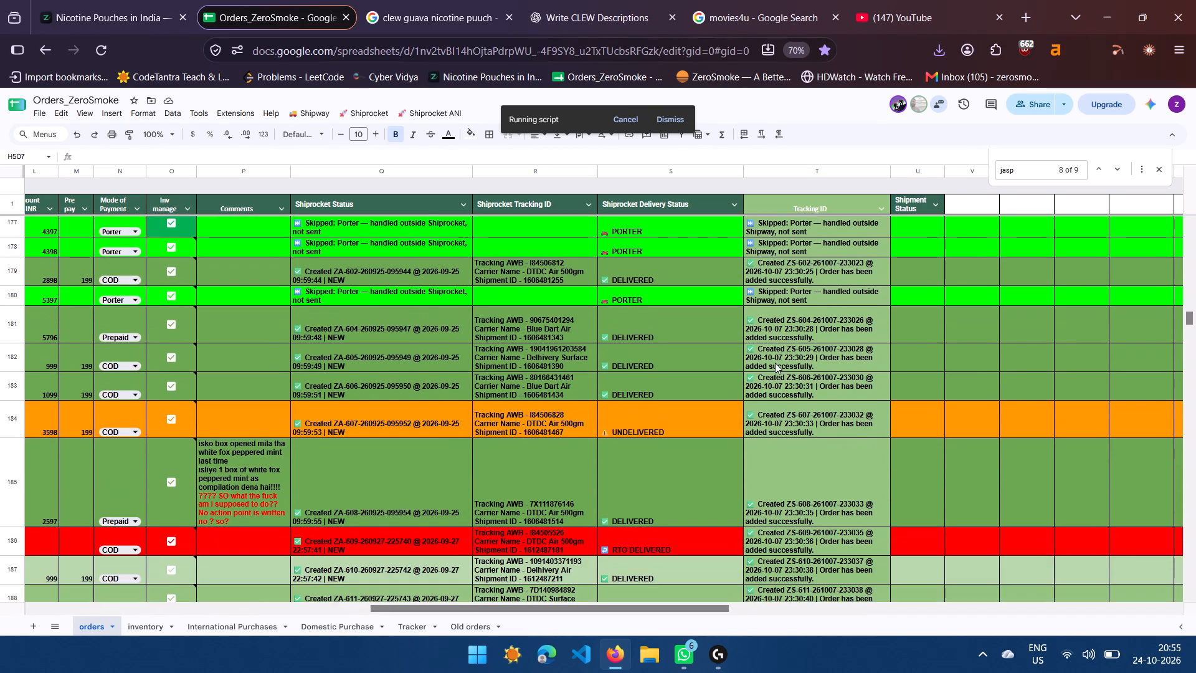
{"action": "scroll", "coordinate": [775, 363], "scroll_direction": "down", "scroll_amount": 1}
{"action": "scroll", "coordinate": [678, 394], "scroll_direction": "down", "scroll_amount": 3}
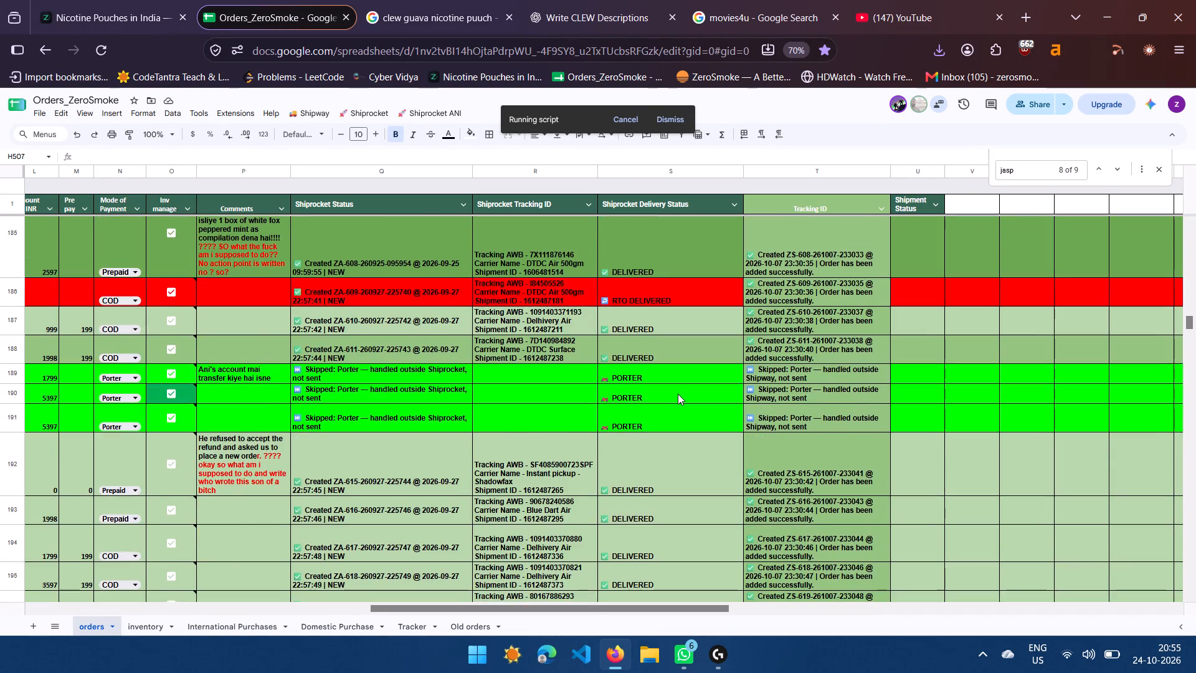
{"action": "scroll", "coordinate": [678, 394], "scroll_direction": "down", "scroll_amount": 3}
Clear the No of Boxes and Amount in INR values for the blue-filled Panipat order in row 200.
{"action": "scroll", "coordinate": [497, 336], "scroll_direction": "right", "scroll_amount": 1}
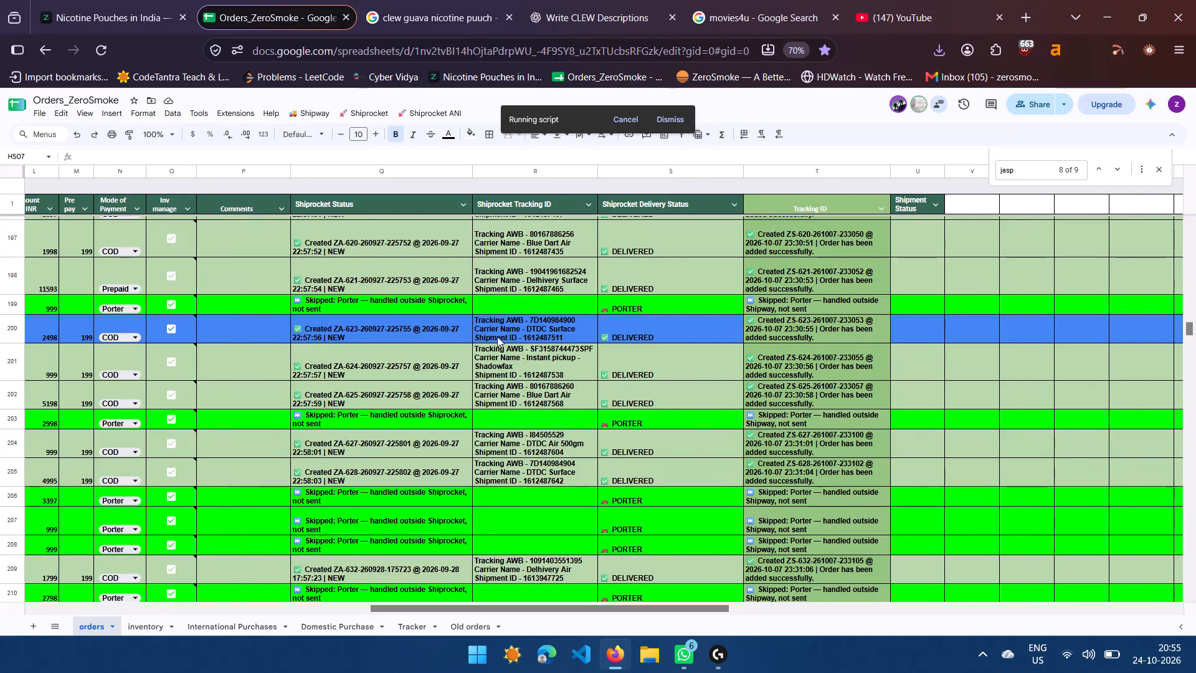
{"action": "scroll", "coordinate": [497, 336], "scroll_direction": "right", "scroll_amount": 4}
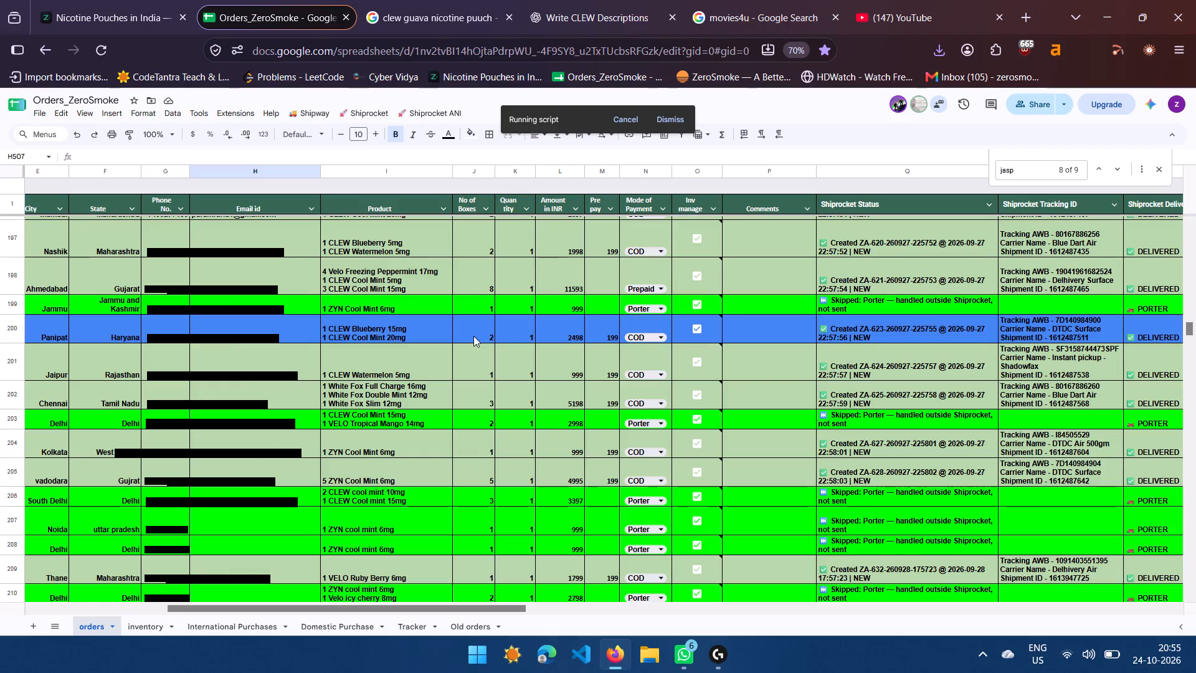
{"action": "left_click", "coordinate": [473, 336]}
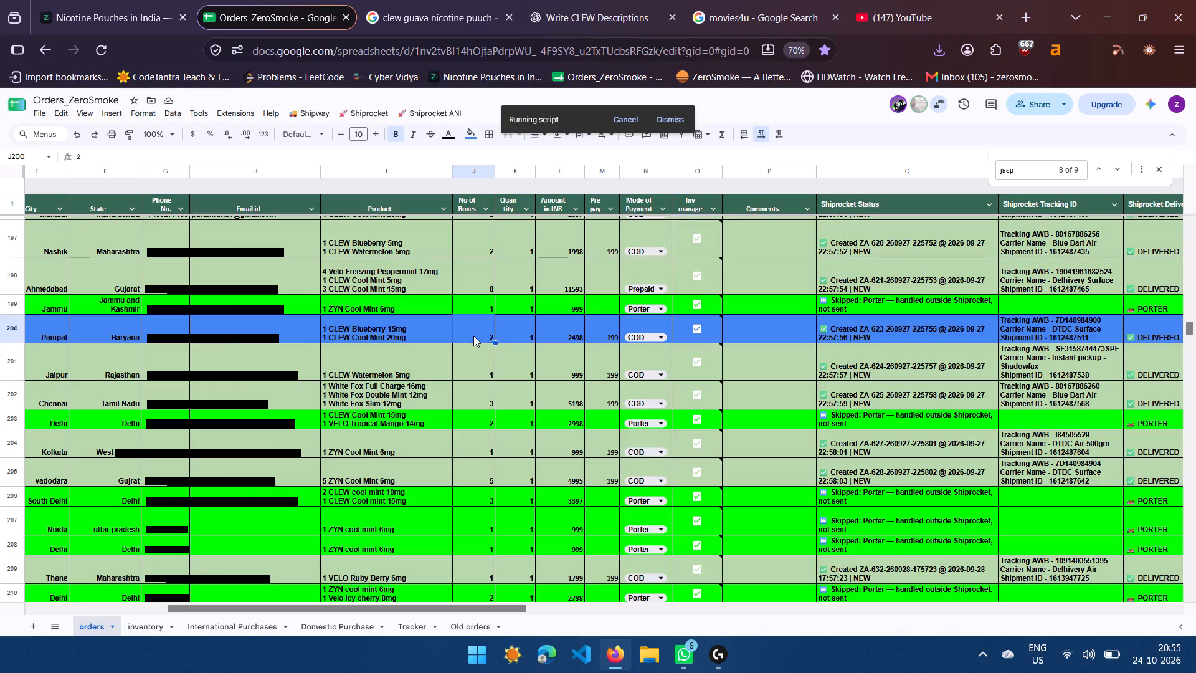
{"action": "key", "text": "BackSpace"}
{"action": "key", "text": "Tab"}
{"action": "key", "text": "Tab"}
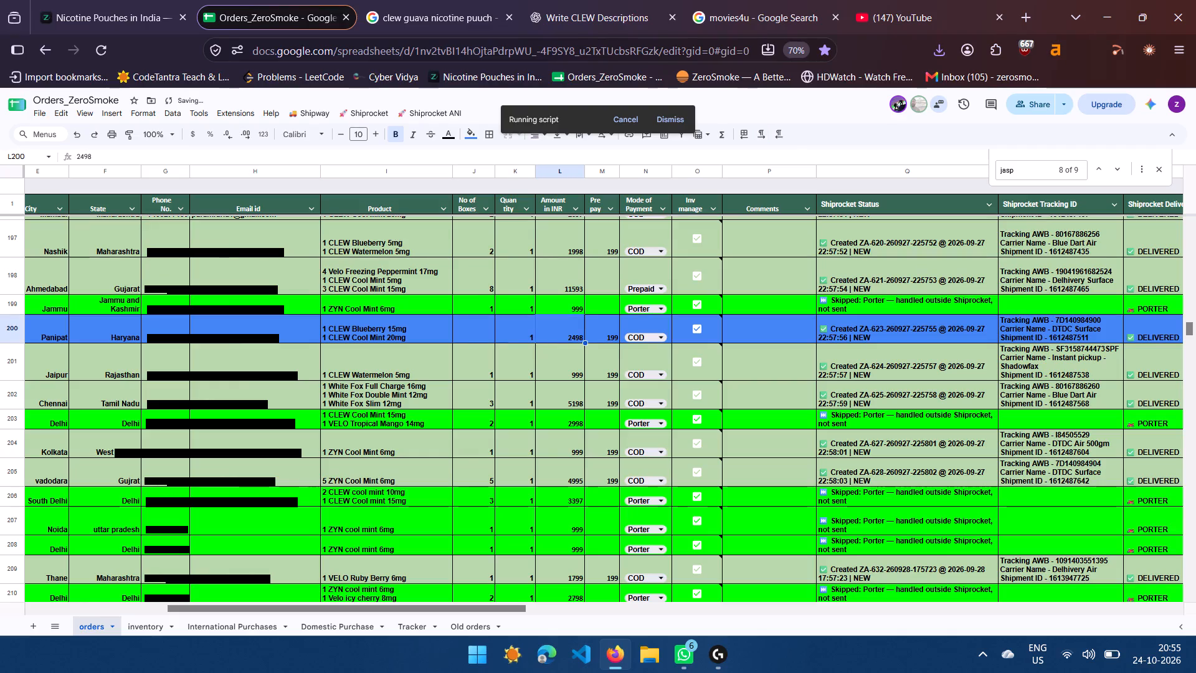
{"action": "key", "text": "BackSpace"}
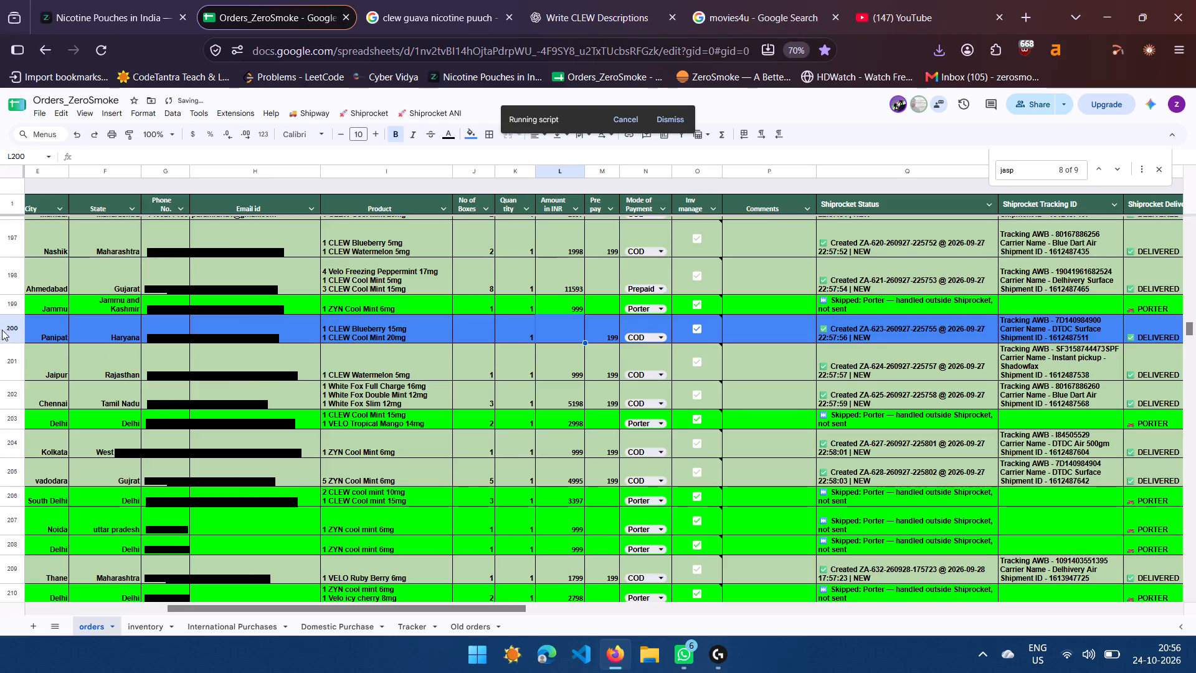
Fill the entire Panipat order row 200 with red and dismiss the shipment status message.
{"action": "left_click", "coordinate": [0, 332]}
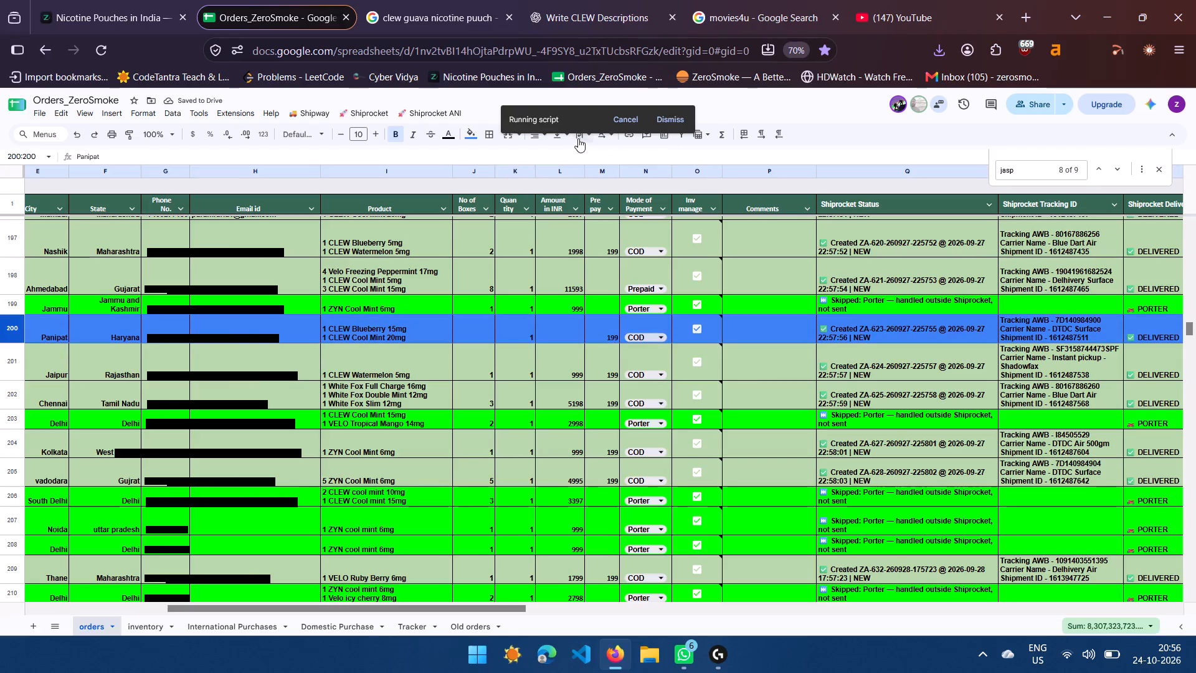
{"action": "left_click", "coordinate": [470, 136]}
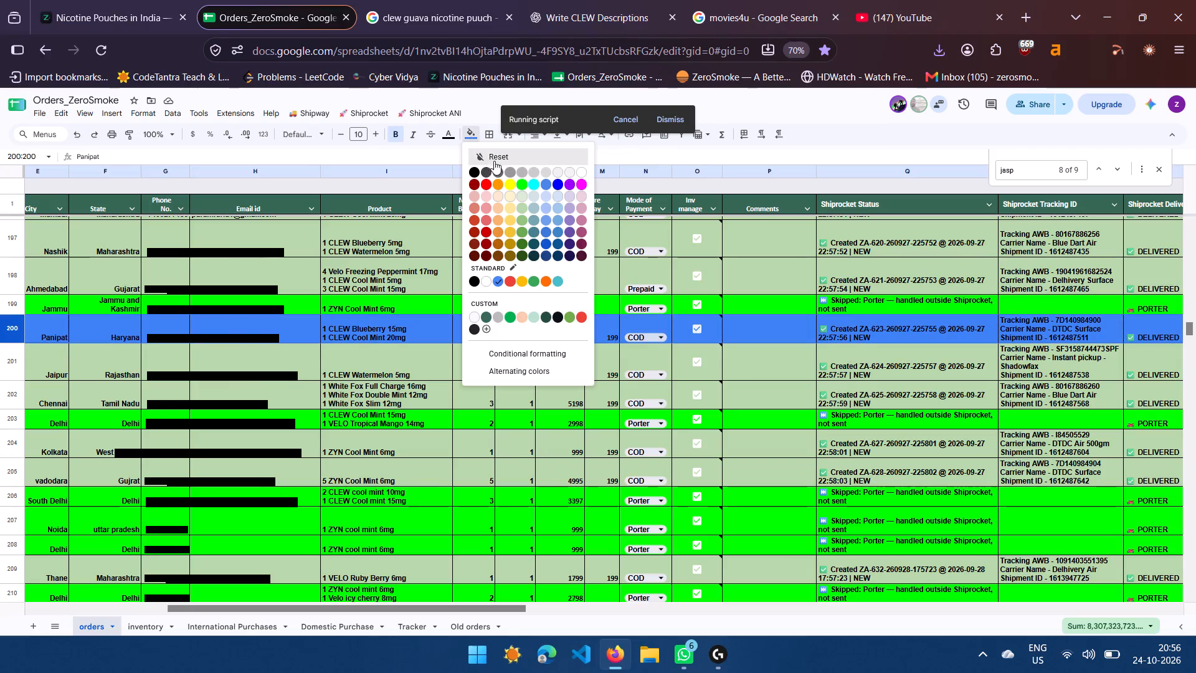
{"action": "left_click", "coordinate": [482, 182]}
{"action": "scroll", "coordinate": [524, 344], "scroll_direction": "down", "scroll_amount": 1}
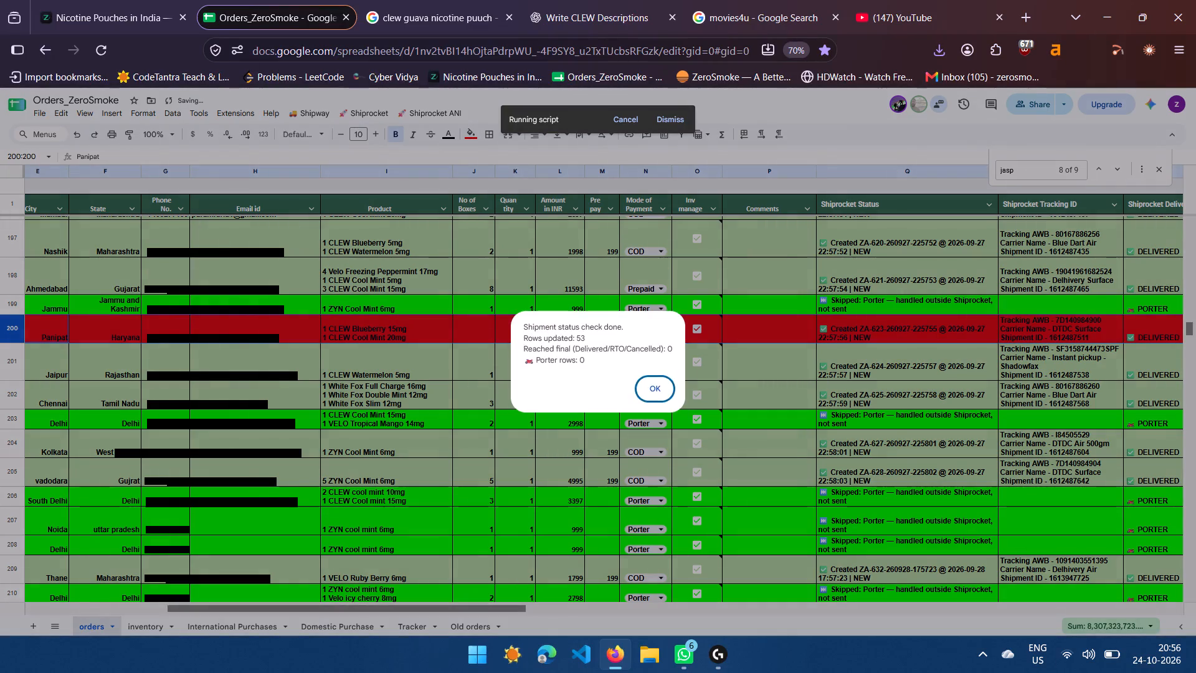
{"action": "left_click", "coordinate": [656, 391]}
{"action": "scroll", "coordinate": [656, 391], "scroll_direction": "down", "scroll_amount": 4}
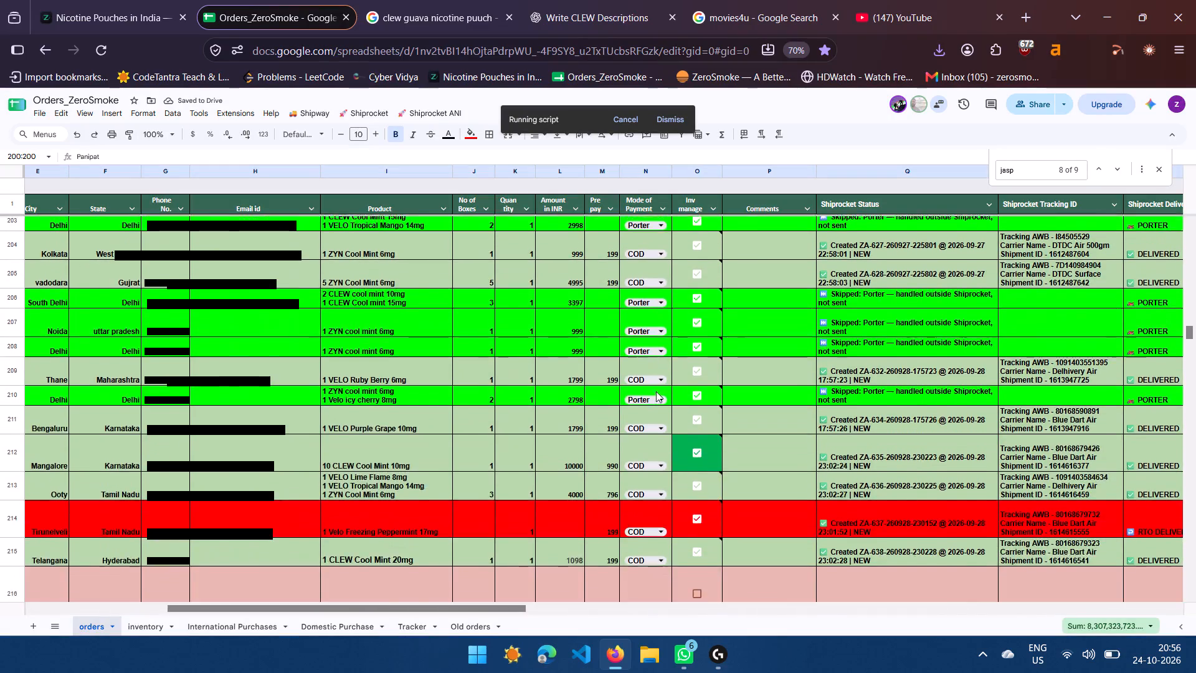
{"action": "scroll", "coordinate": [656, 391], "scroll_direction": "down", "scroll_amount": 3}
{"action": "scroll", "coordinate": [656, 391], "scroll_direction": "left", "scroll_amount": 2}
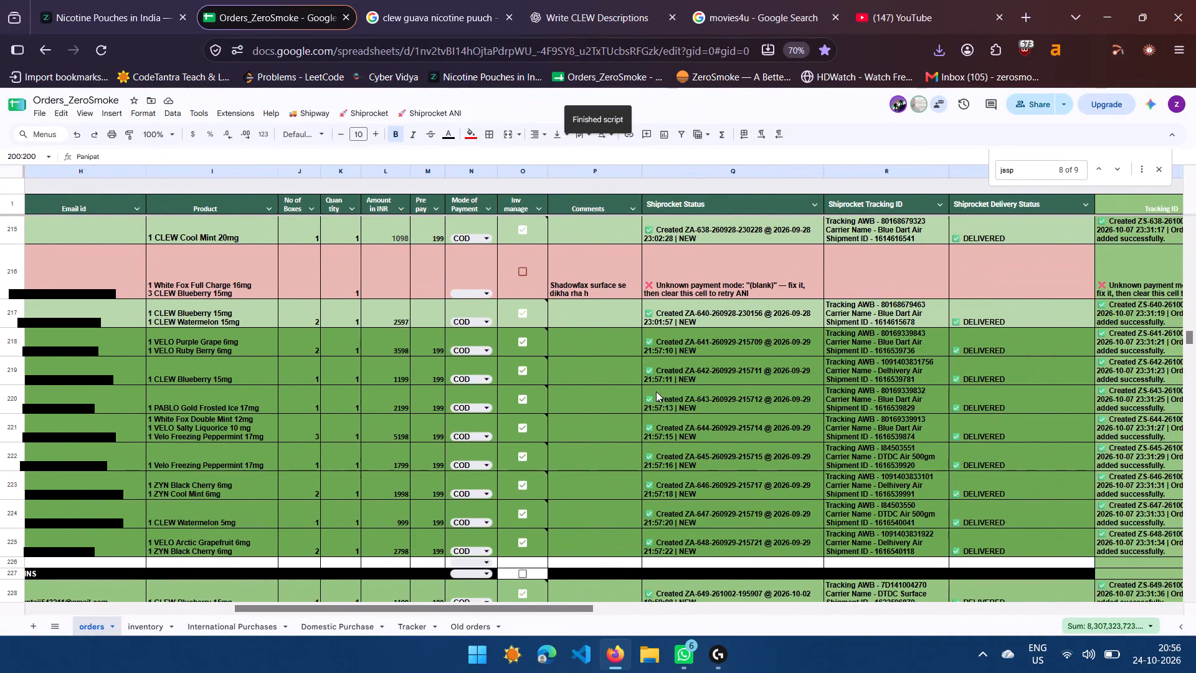
In the inventory sheet's lower stock list, set column C to 19 for CLEW Blueberry 15mg and 20 for CLEW Cool Mint 20mg.
{"action": "left_click", "coordinate": [140, 626]}
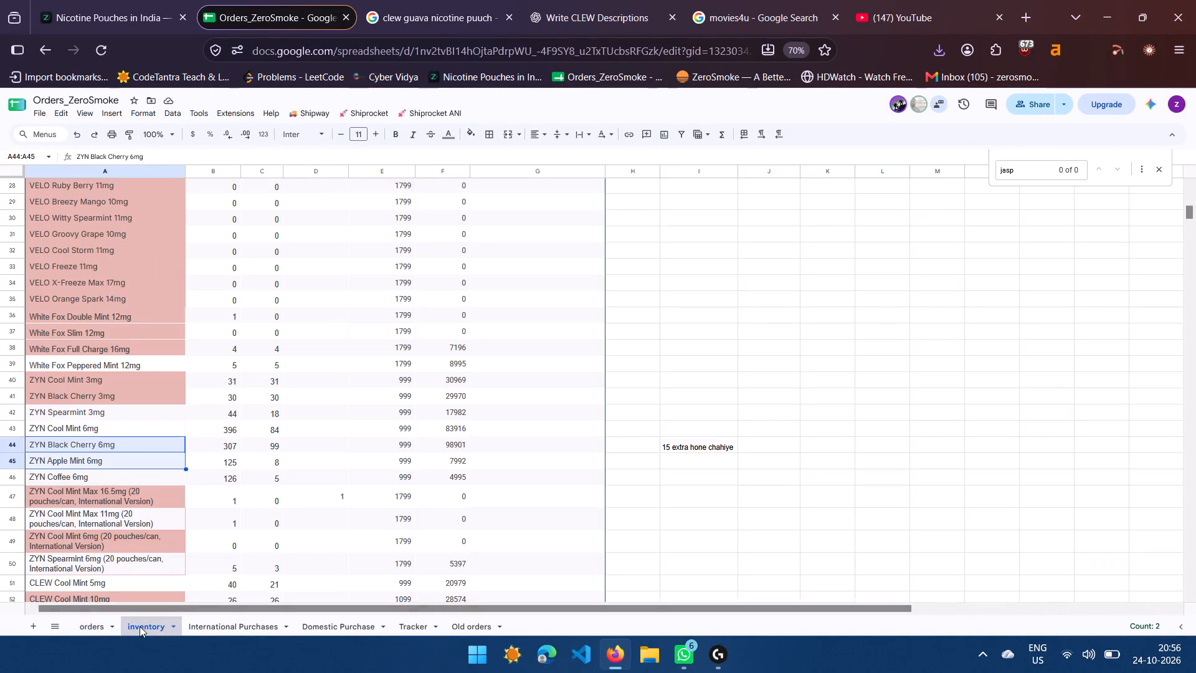
{"action": "scroll", "coordinate": [238, 479], "scroll_direction": "down", "scroll_amount": 9}
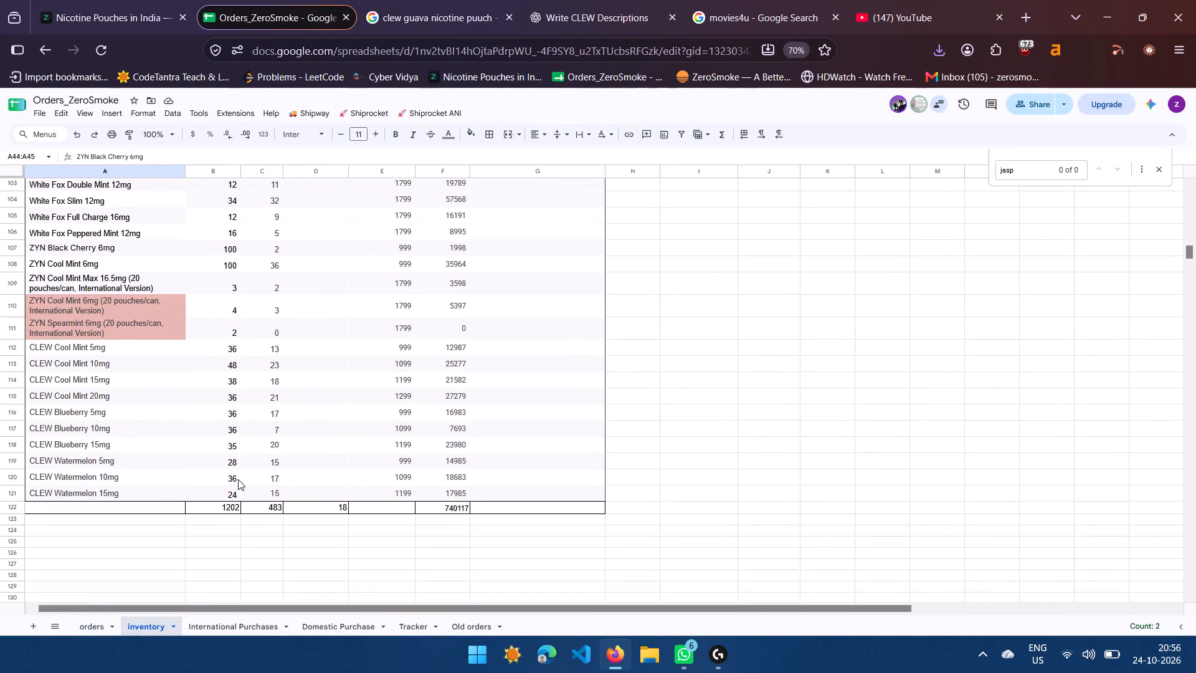
{"action": "left_click", "coordinate": [263, 446]}
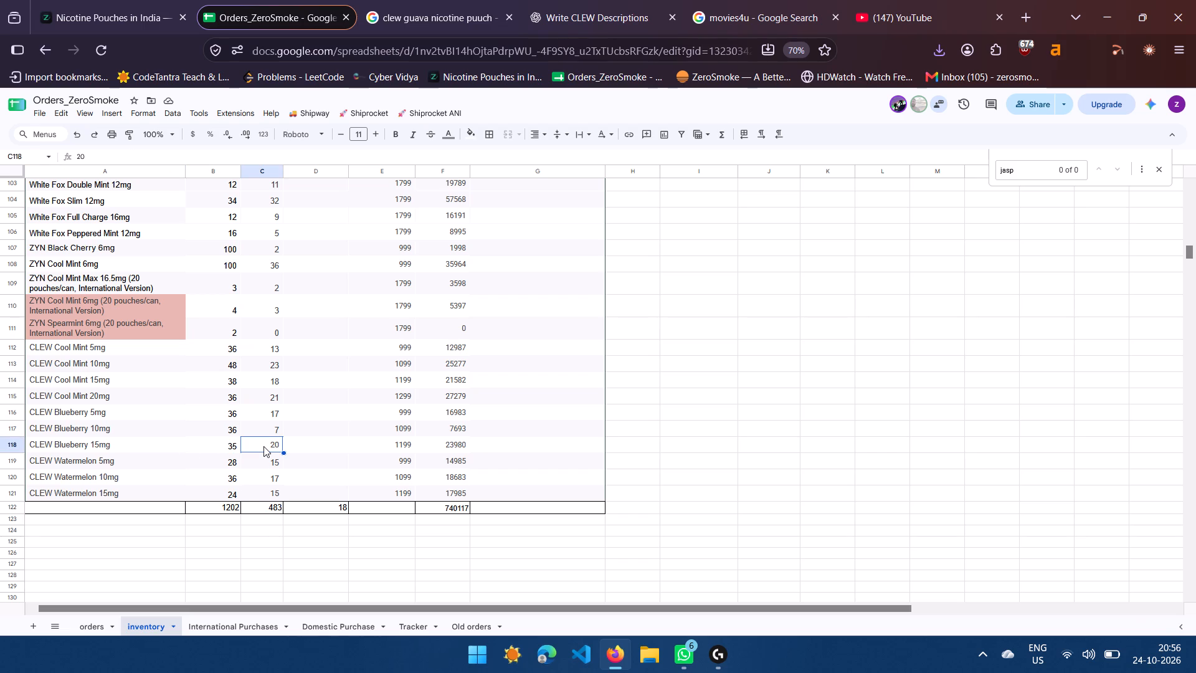
{"action": "type", "text": "19"}
{"action": "key", "text": "Return"}
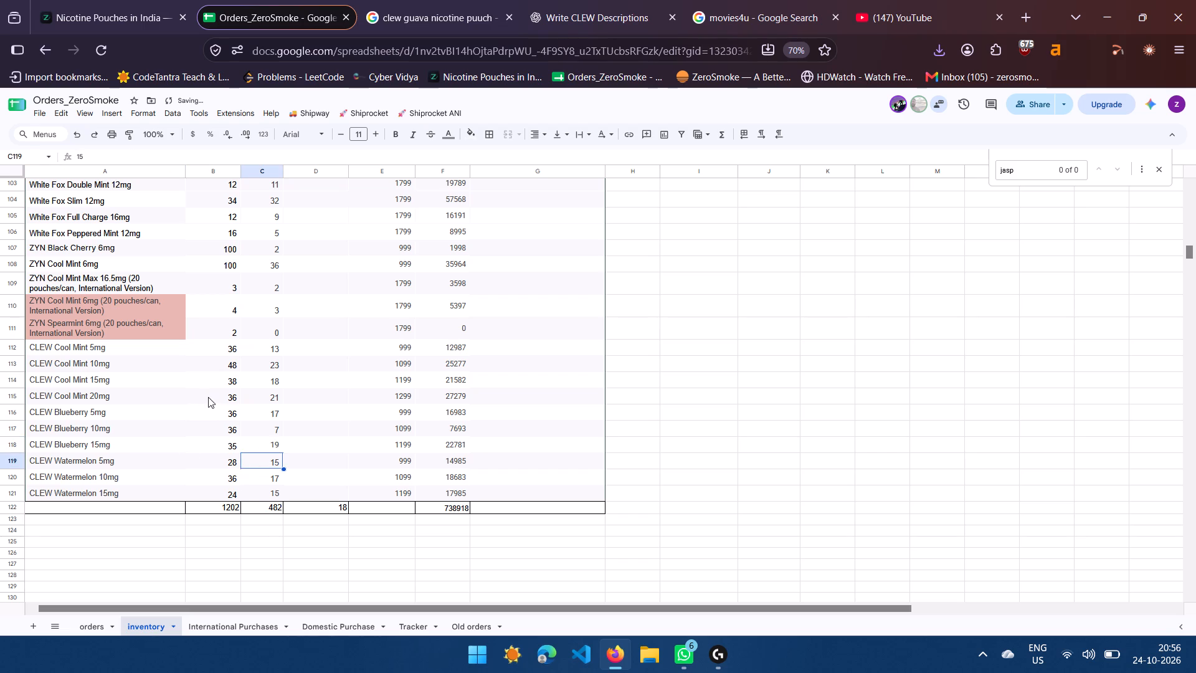
{"action": "left_click", "coordinate": [257, 401]}
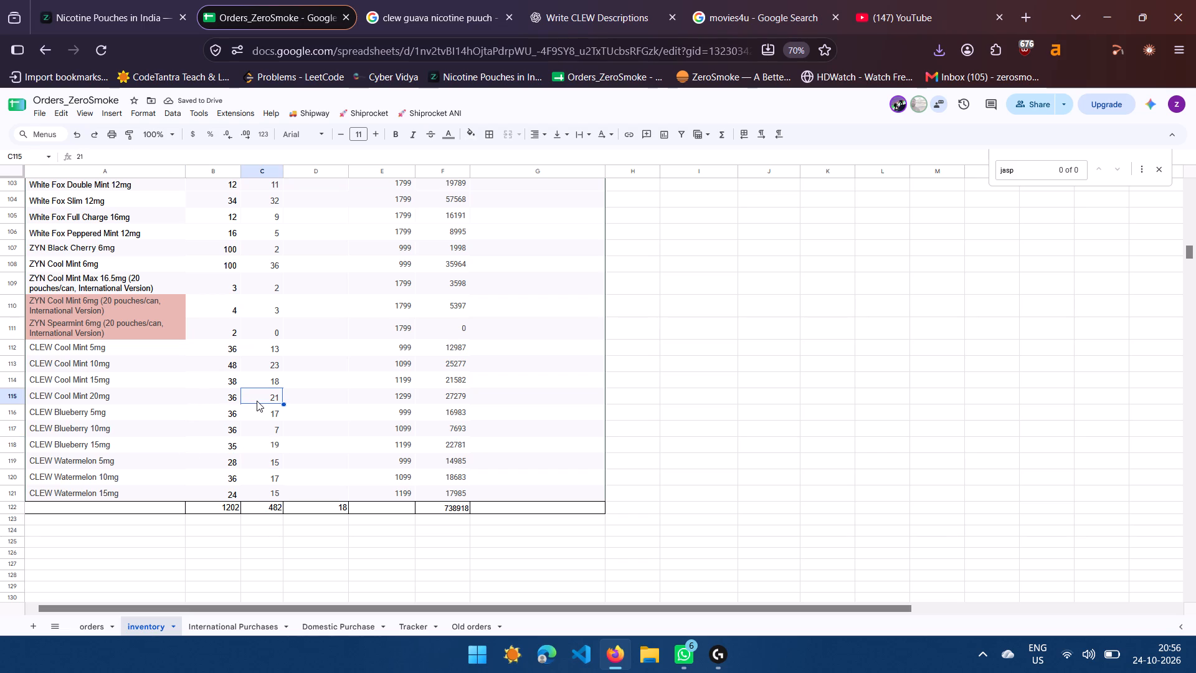
{"action": "type", "text": "20"}
{"action": "key", "text": "Return"}
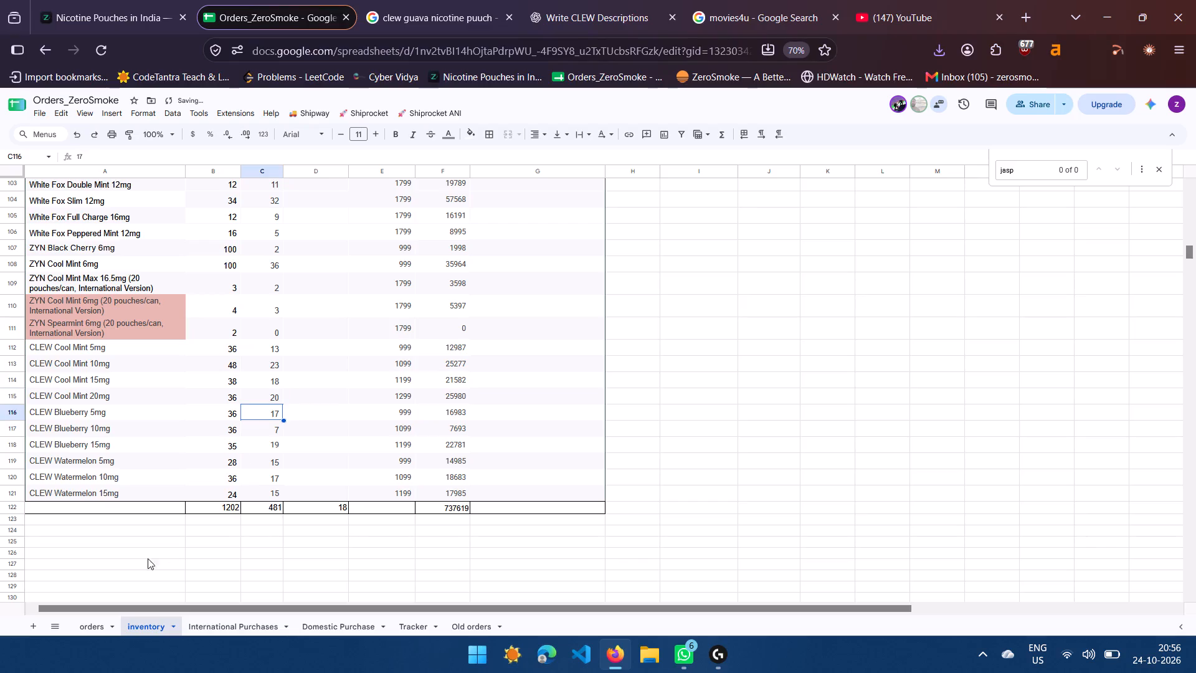
Back in the orders sheet, examine the Shiprocket delivery statuses from row 217 down to the mid-October orders for returns not yet colour-marked.
{"action": "left_click", "coordinate": [86, 631]}
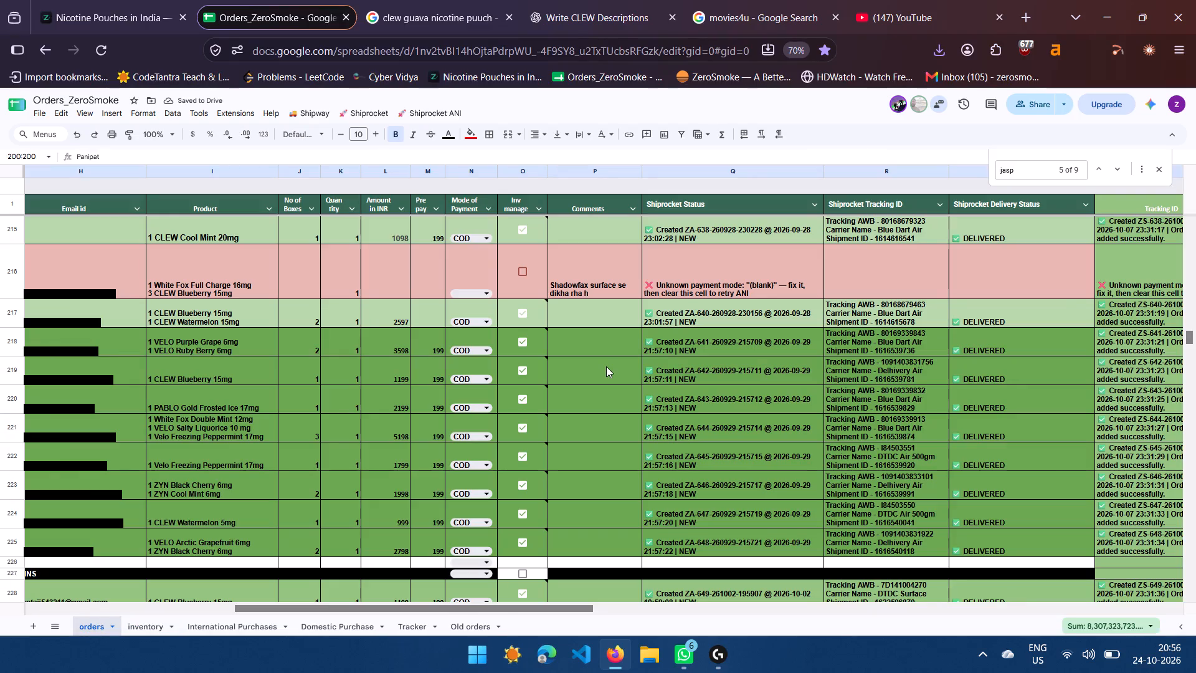
{"action": "scroll", "coordinate": [606, 366], "scroll_direction": "left", "scroll_amount": 6}
{"action": "scroll", "coordinate": [606, 366], "scroll_direction": "right", "scroll_amount": 3}
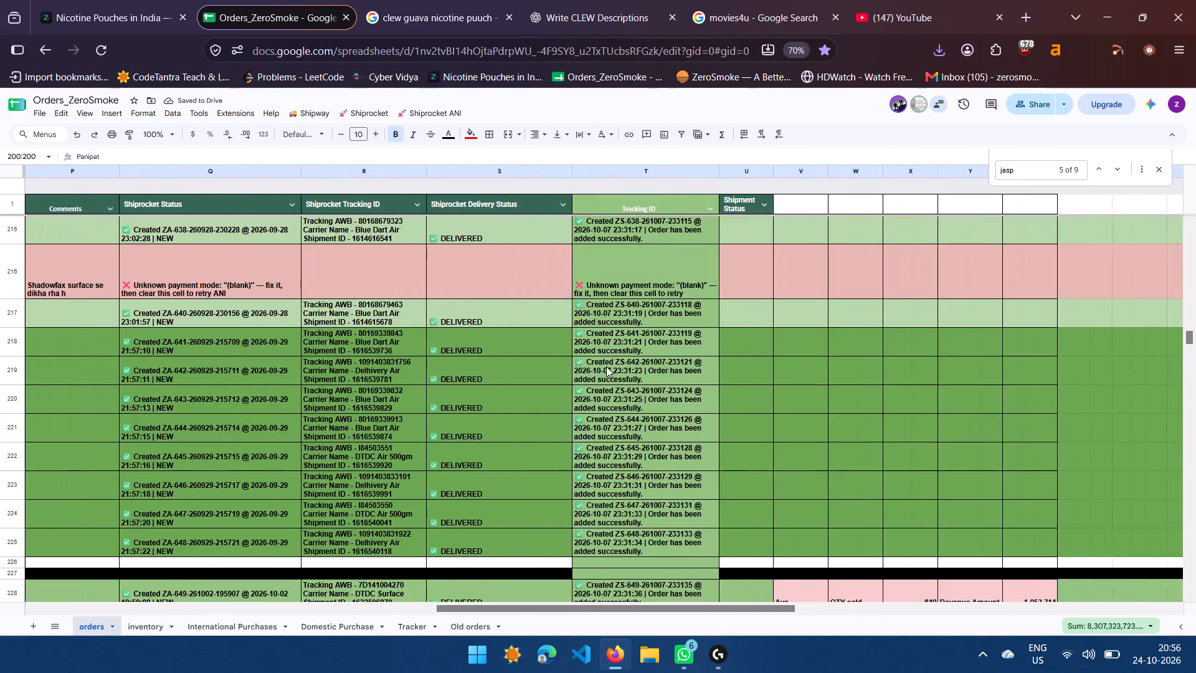
{"action": "scroll", "coordinate": [606, 366], "scroll_direction": "up", "scroll_amount": 2}
{"action": "scroll", "coordinate": [606, 366], "scroll_direction": "right", "scroll_amount": 1}
{"action": "scroll", "coordinate": [606, 366], "scroll_direction": "down", "scroll_amount": 1}
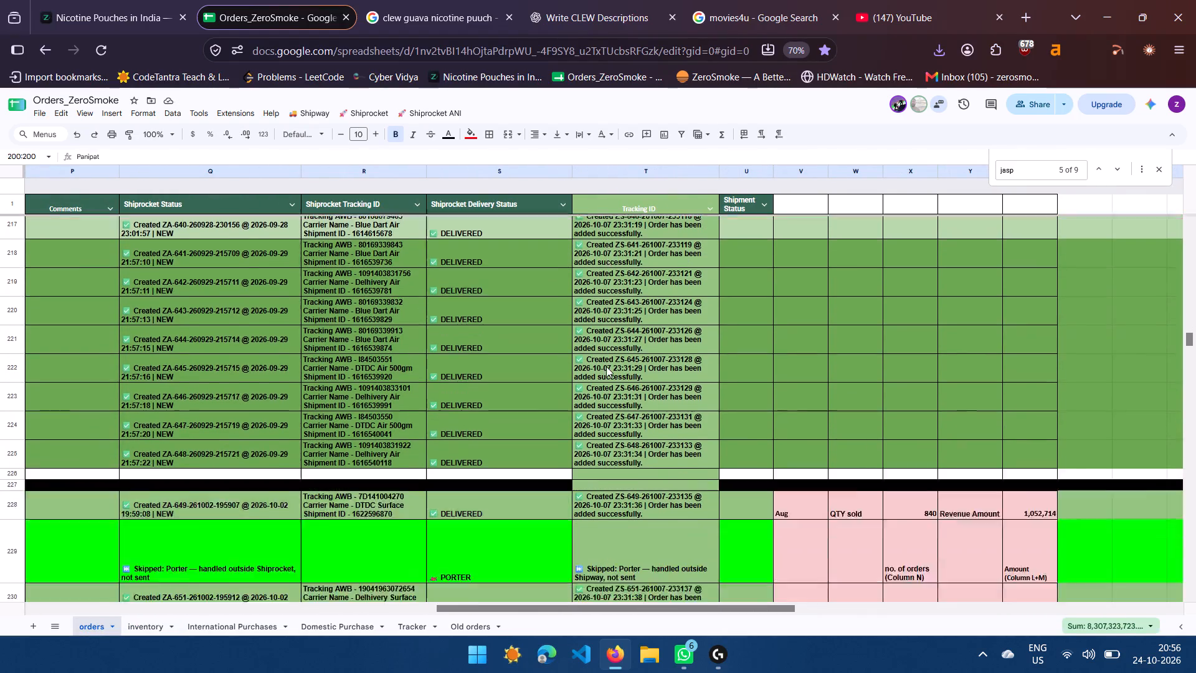
{"action": "scroll", "coordinate": [606, 366], "scroll_direction": "down", "scroll_amount": 7}
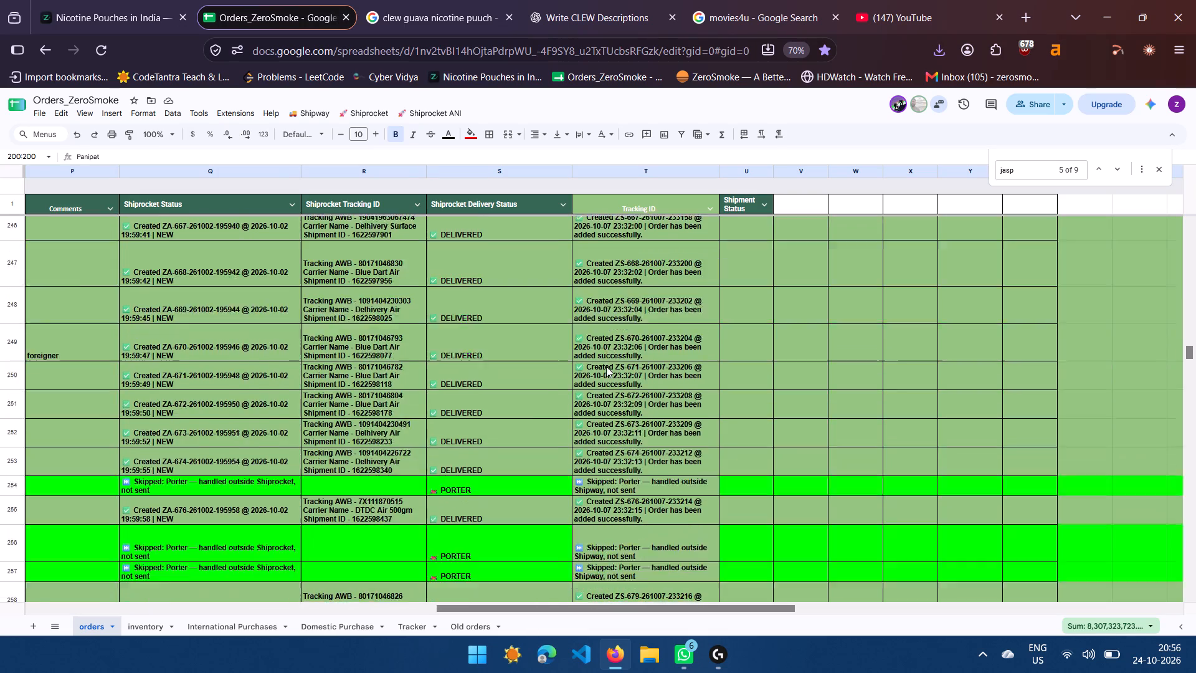
{"action": "scroll", "coordinate": [606, 366], "scroll_direction": "down", "scroll_amount": 6}
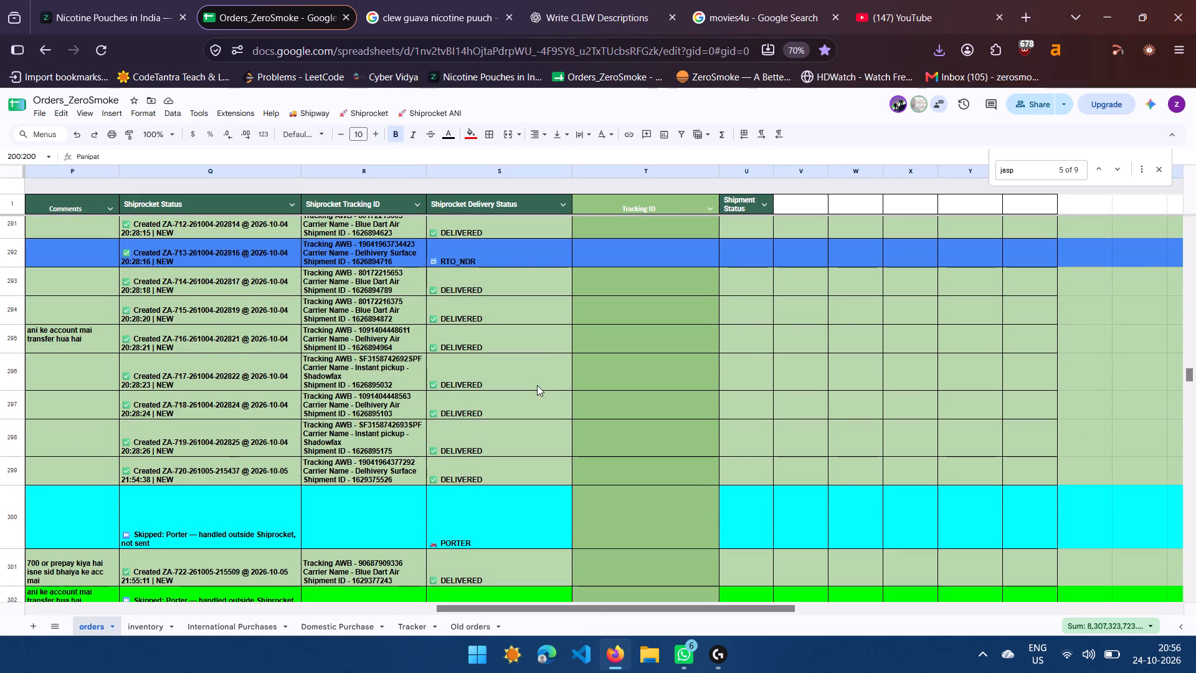
{"action": "scroll", "coordinate": [537, 385], "scroll_direction": "down", "scroll_amount": 7}
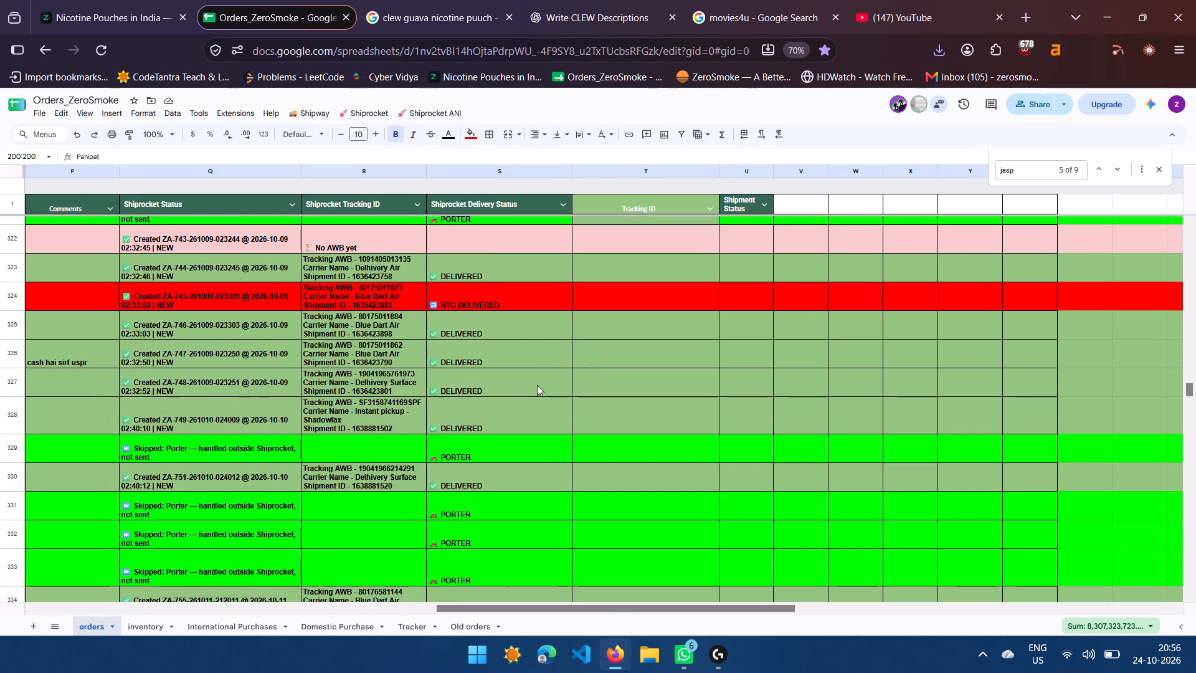
{"action": "scroll", "coordinate": [537, 385], "scroll_direction": "down", "scroll_amount": 5}
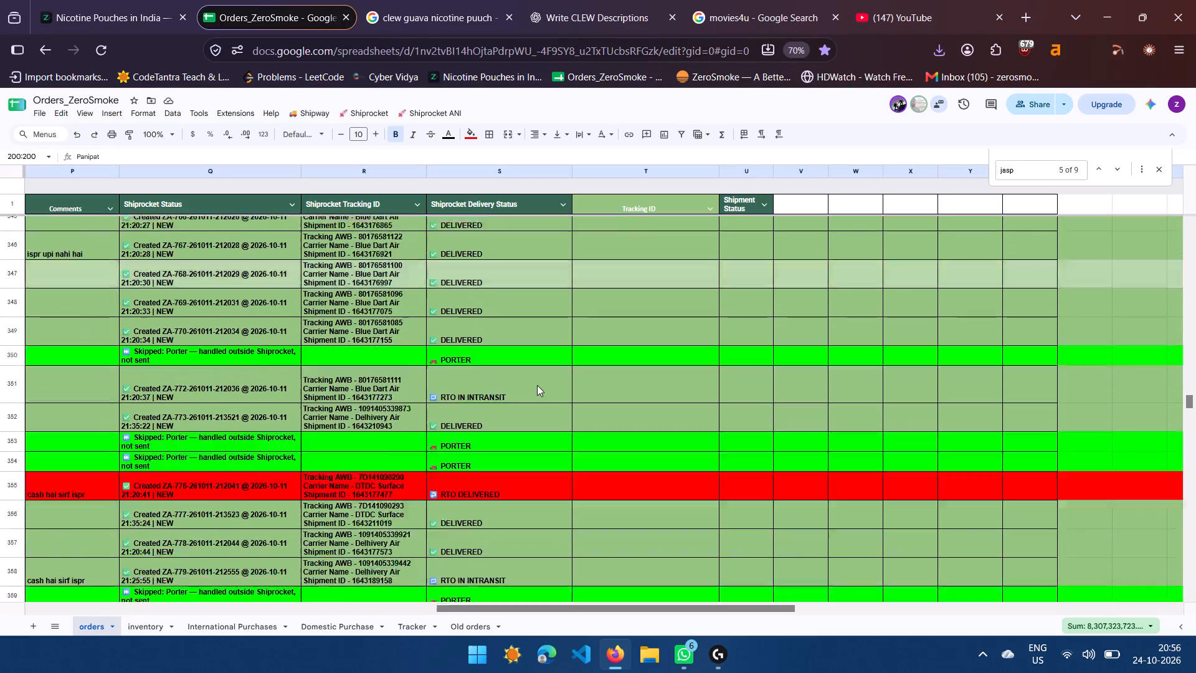
{"action": "scroll", "coordinate": [537, 385], "scroll_direction": "down", "scroll_amount": 6}
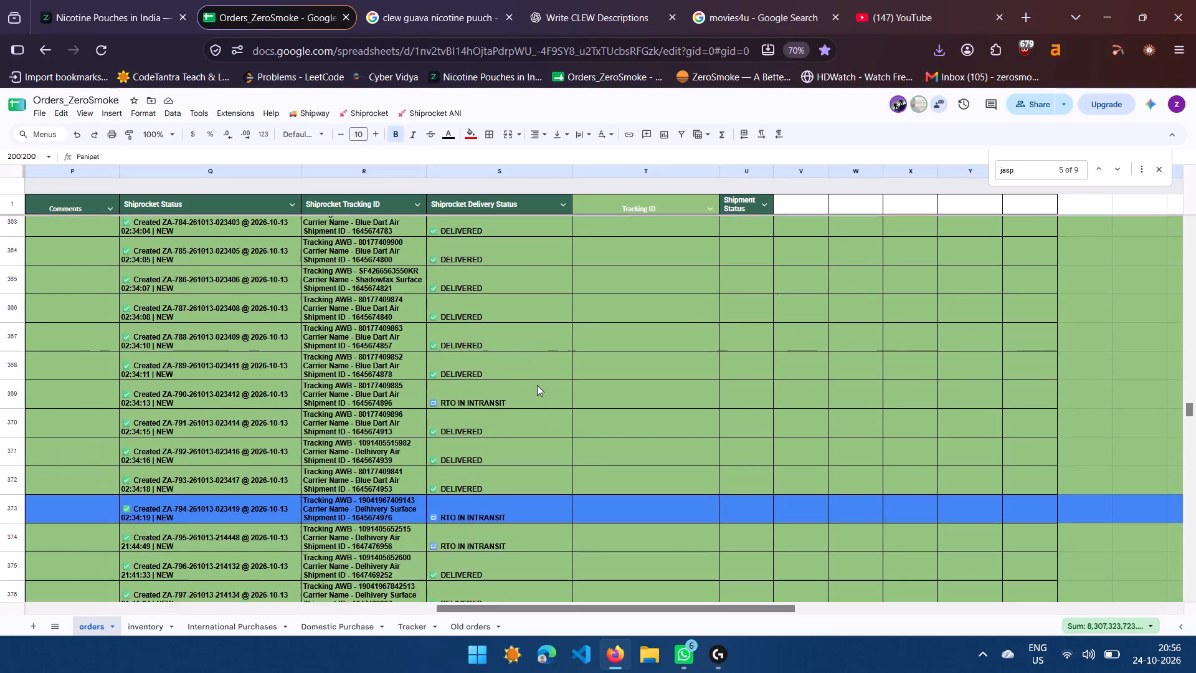
Fill the entire Ludhiana order row 369, which has RTO IN INTRANSIT status, with the standard blue.
{"action": "scroll", "coordinate": [537, 385], "scroll_direction": "down", "scroll_amount": 1}
{"action": "scroll", "coordinate": [386, 362], "scroll_direction": "right", "scroll_amount": 4}
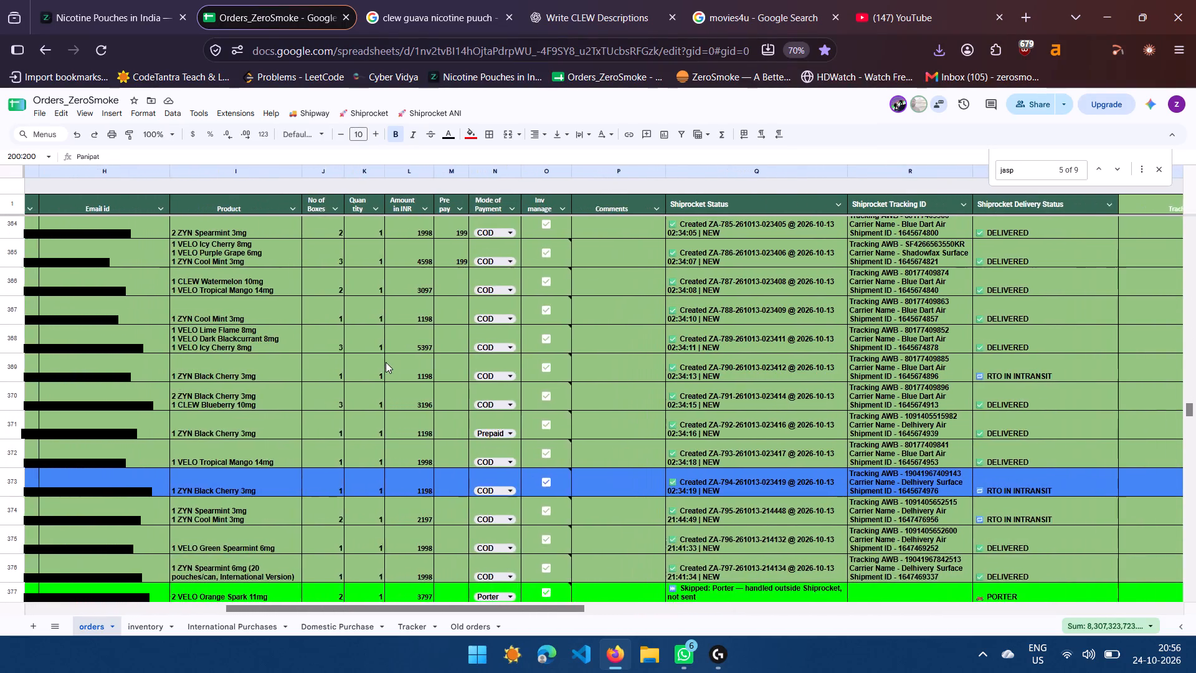
{"action": "scroll", "coordinate": [386, 362], "scroll_direction": "right", "scroll_amount": 1}
{"action": "left_click", "coordinate": [0, 368]}
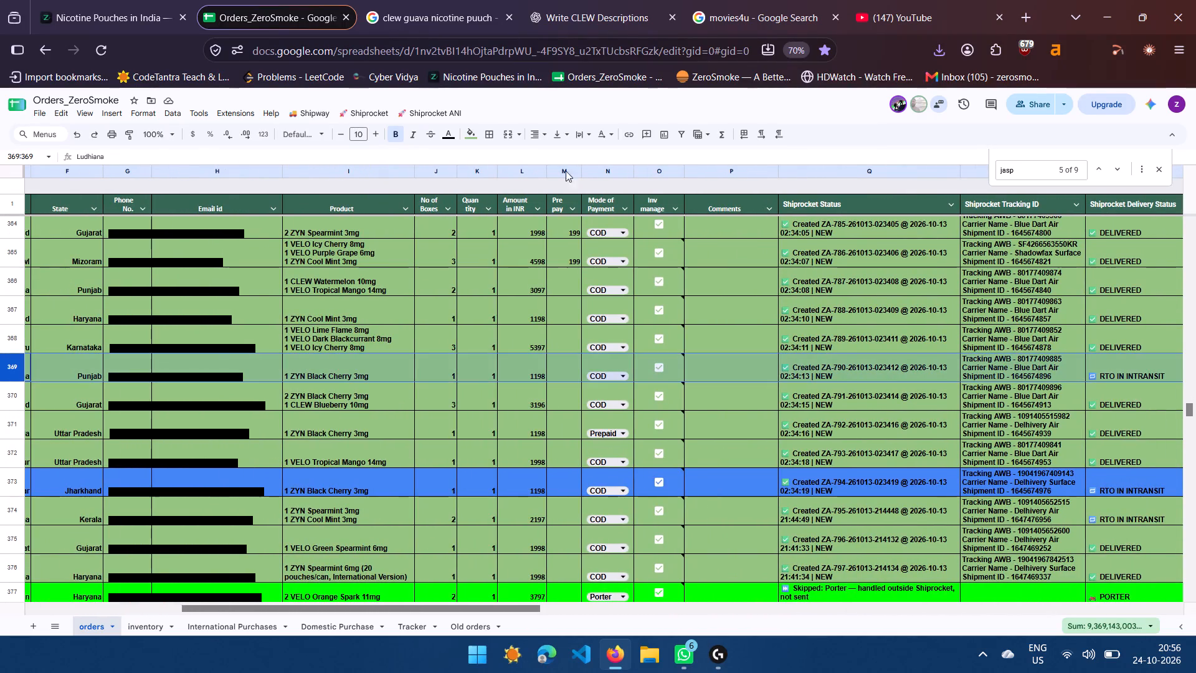
{"action": "left_click", "coordinate": [473, 135]}
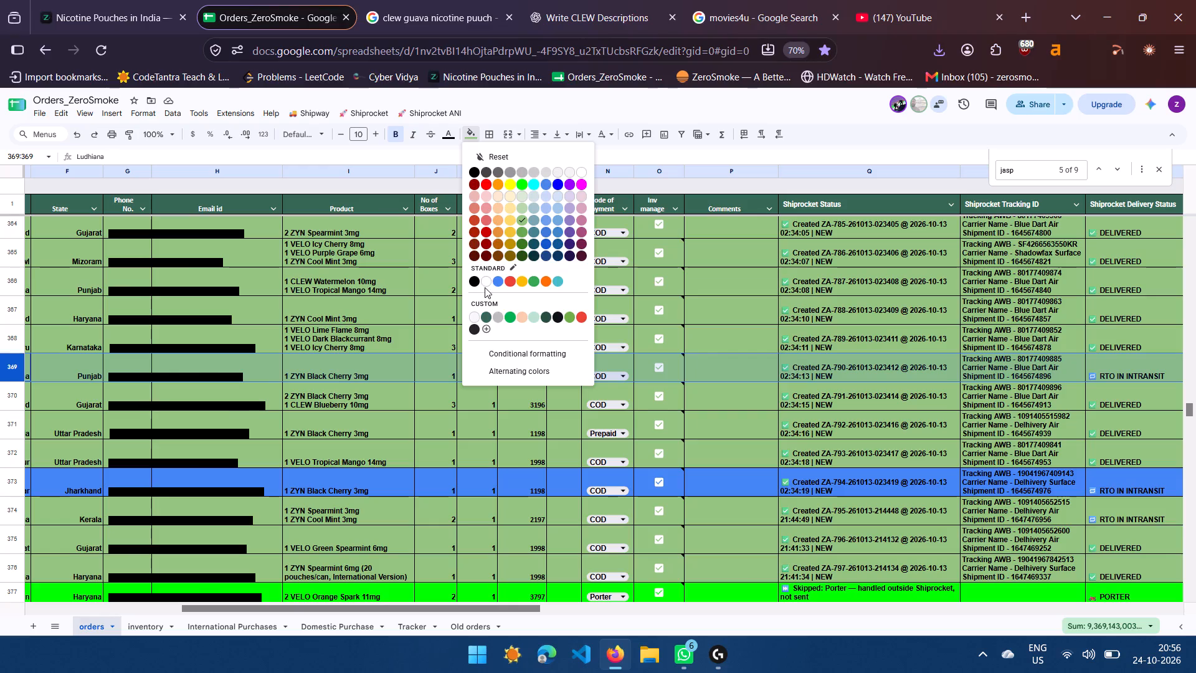
{"action": "left_click", "coordinate": [498, 280]}
Fill the entire Chennai order row 383, which has RTO IN INTRANSIT status, with the standard blue.
{"action": "scroll", "coordinate": [686, 393], "scroll_direction": "left", "scroll_amount": 4}
{"action": "scroll", "coordinate": [686, 393], "scroll_direction": "down", "scroll_amount": 3}
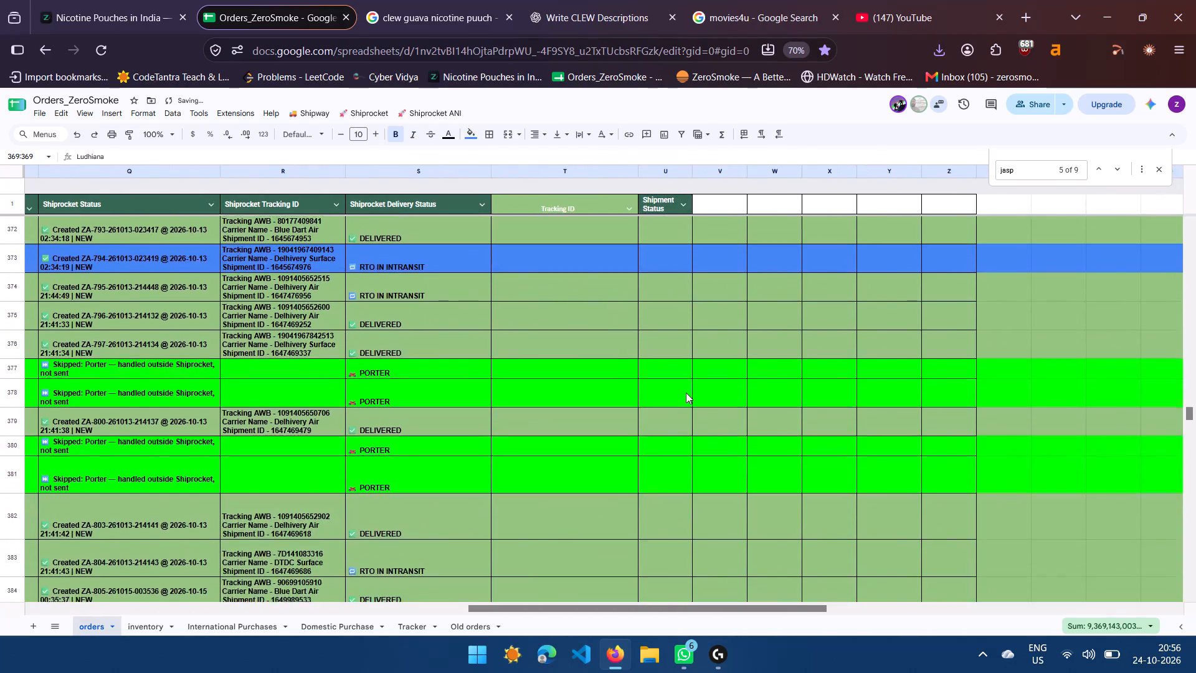
{"action": "scroll", "coordinate": [686, 393], "scroll_direction": "down", "scroll_amount": 2}
{"action": "scroll", "coordinate": [61, 325], "scroll_direction": "right", "scroll_amount": 1}
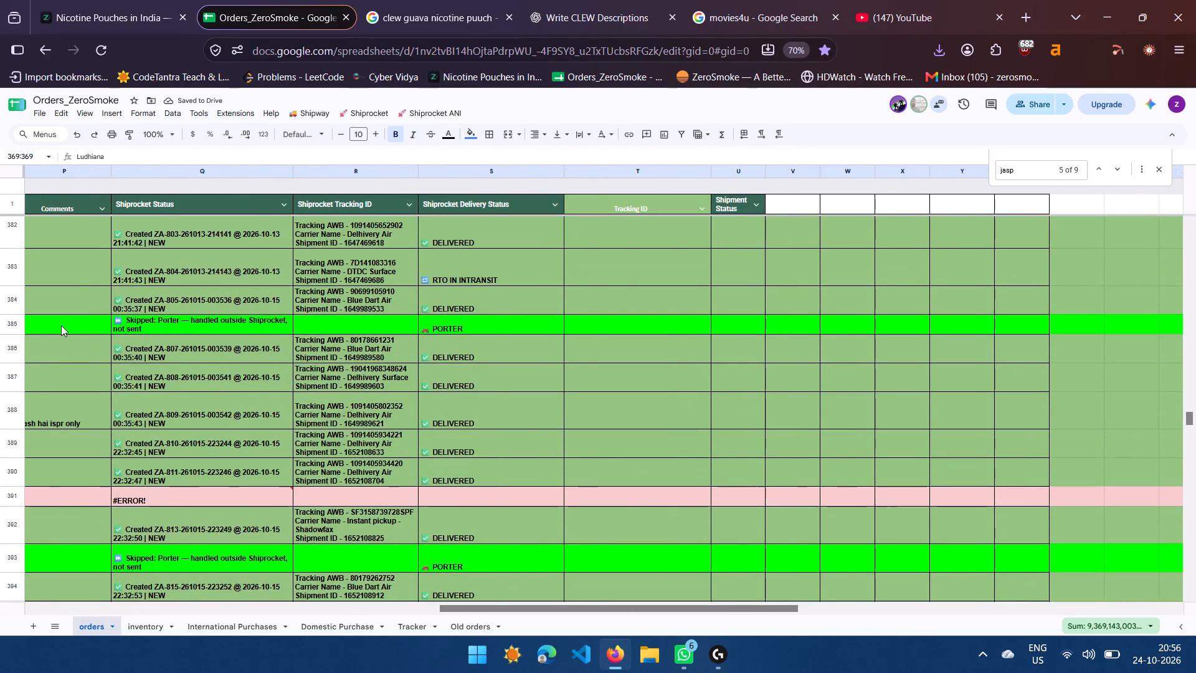
{"action": "scroll", "coordinate": [61, 325], "scroll_direction": "right", "scroll_amount": 2}
{"action": "left_click", "coordinate": [0, 269]}
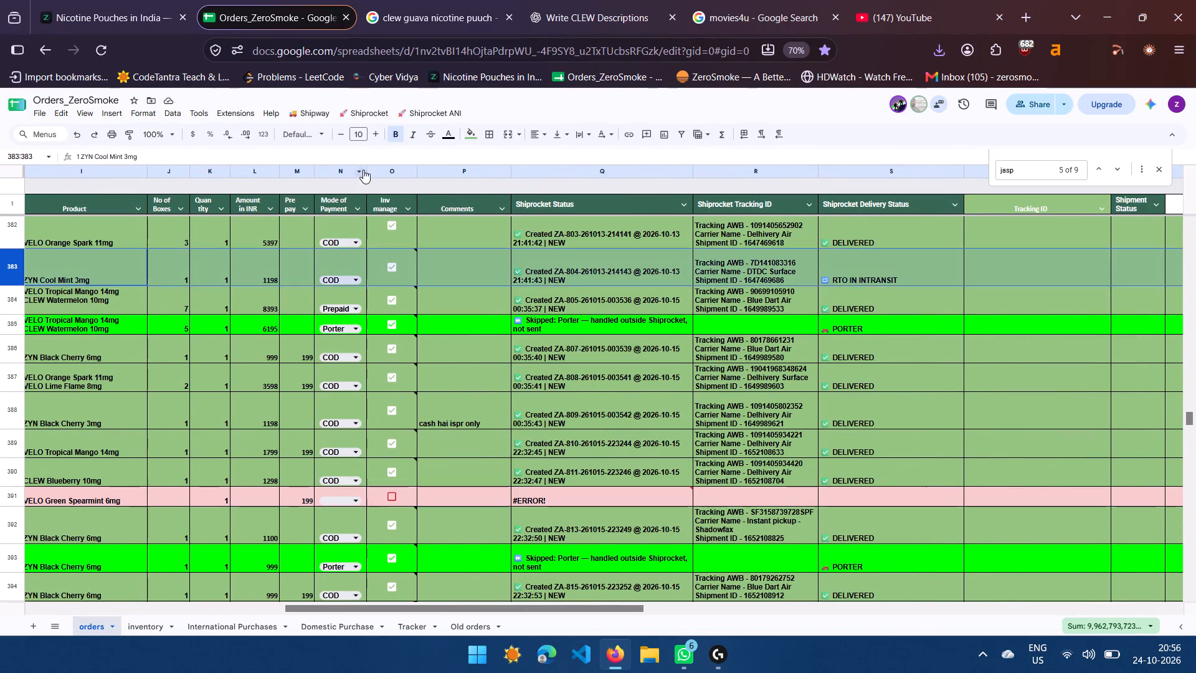
{"action": "left_click", "coordinate": [471, 139]}
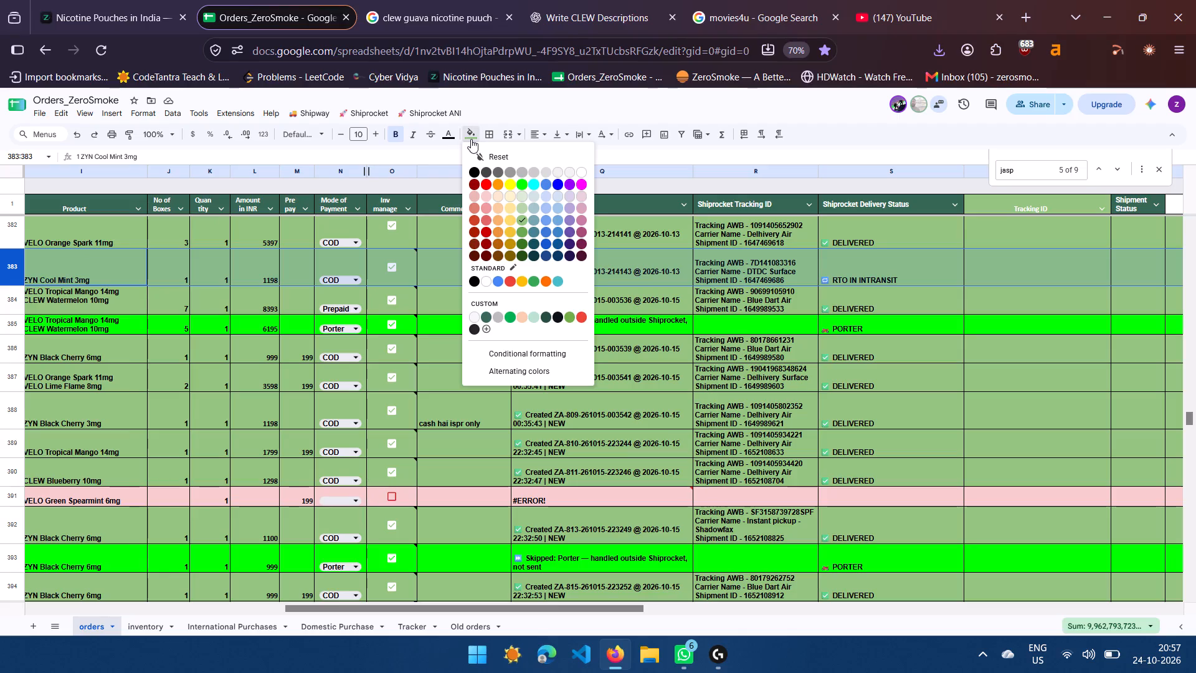
{"action": "left_click", "coordinate": [497, 281]}
Examine the Shiprocket delivery statuses of the orders below row 383, down to the 22 October orders, for returns or cancellations.
{"action": "scroll", "coordinate": [395, 282], "scroll_direction": "left", "scroll_amount": 2}
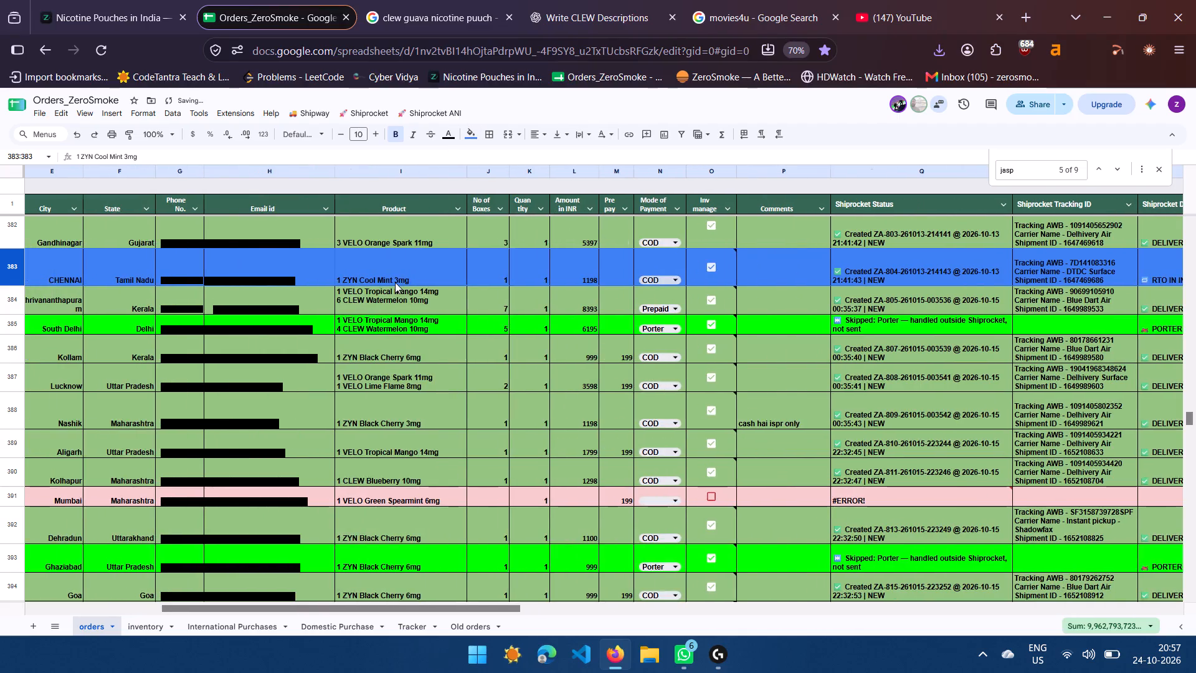
{"action": "scroll", "coordinate": [395, 282], "scroll_direction": "left", "scroll_amount": 1}
{"action": "scroll", "coordinate": [395, 282], "scroll_direction": "down", "scroll_amount": 2}
{"action": "scroll", "coordinate": [395, 282], "scroll_direction": "left", "scroll_amount": 2}
{"action": "scroll", "coordinate": [395, 282], "scroll_direction": "down", "scroll_amount": 2}
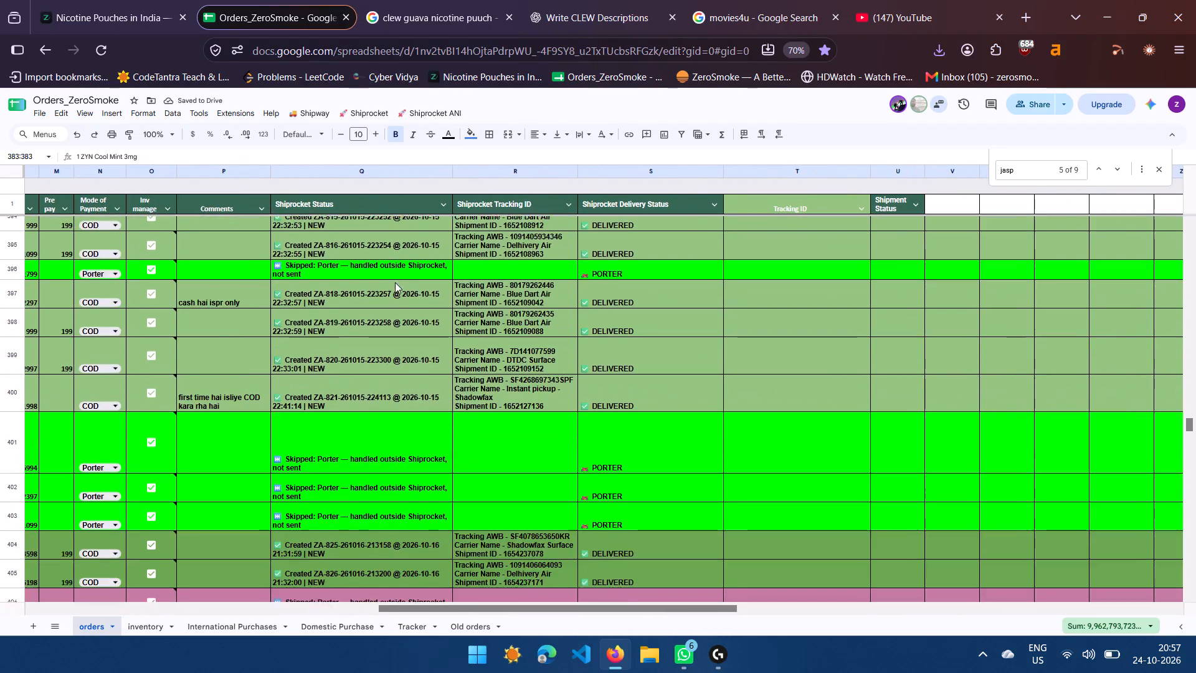
{"action": "scroll", "coordinate": [395, 282], "scroll_direction": "down", "scroll_amount": 7}
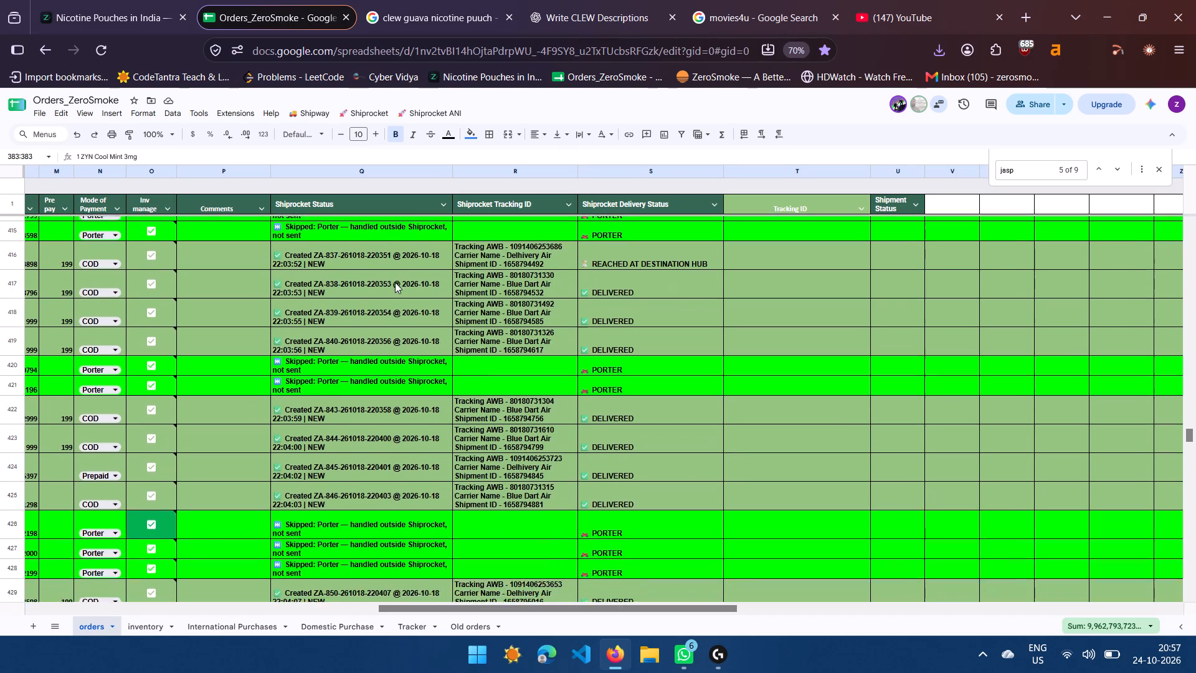
{"action": "scroll", "coordinate": [395, 282], "scroll_direction": "down", "scroll_amount": 5}
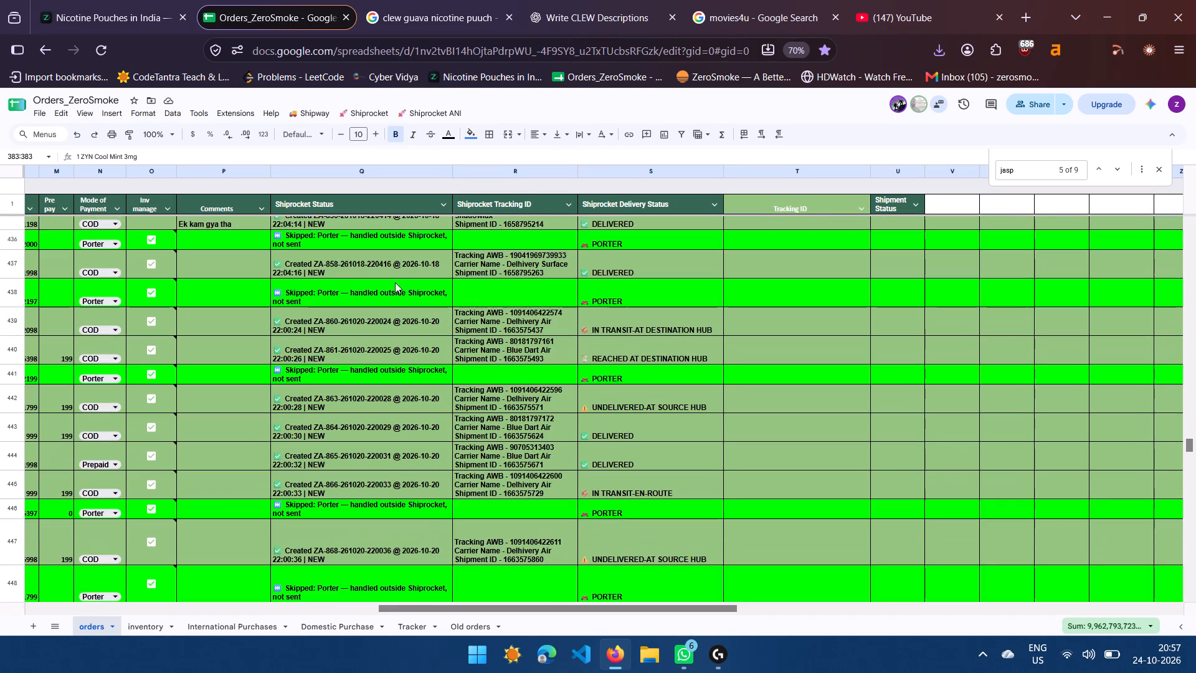
{"action": "scroll", "coordinate": [512, 394], "scroll_direction": "down", "scroll_amount": 4}
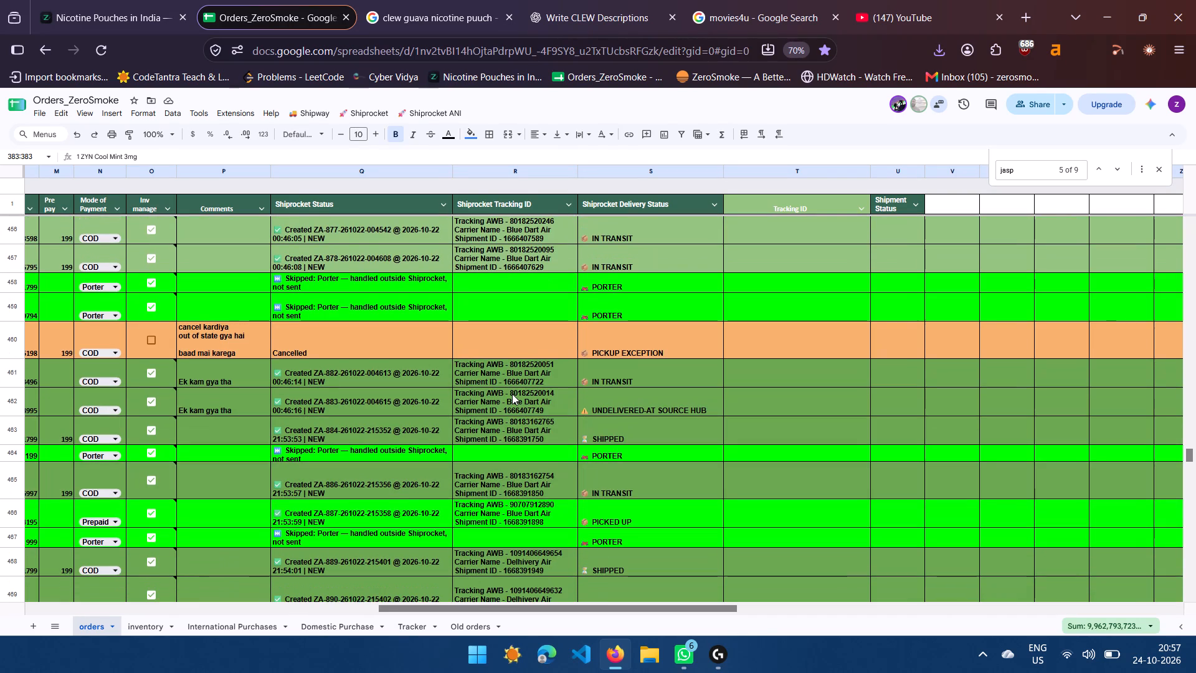
{"action": "scroll", "coordinate": [512, 394], "scroll_direction": "down", "scroll_amount": 2}
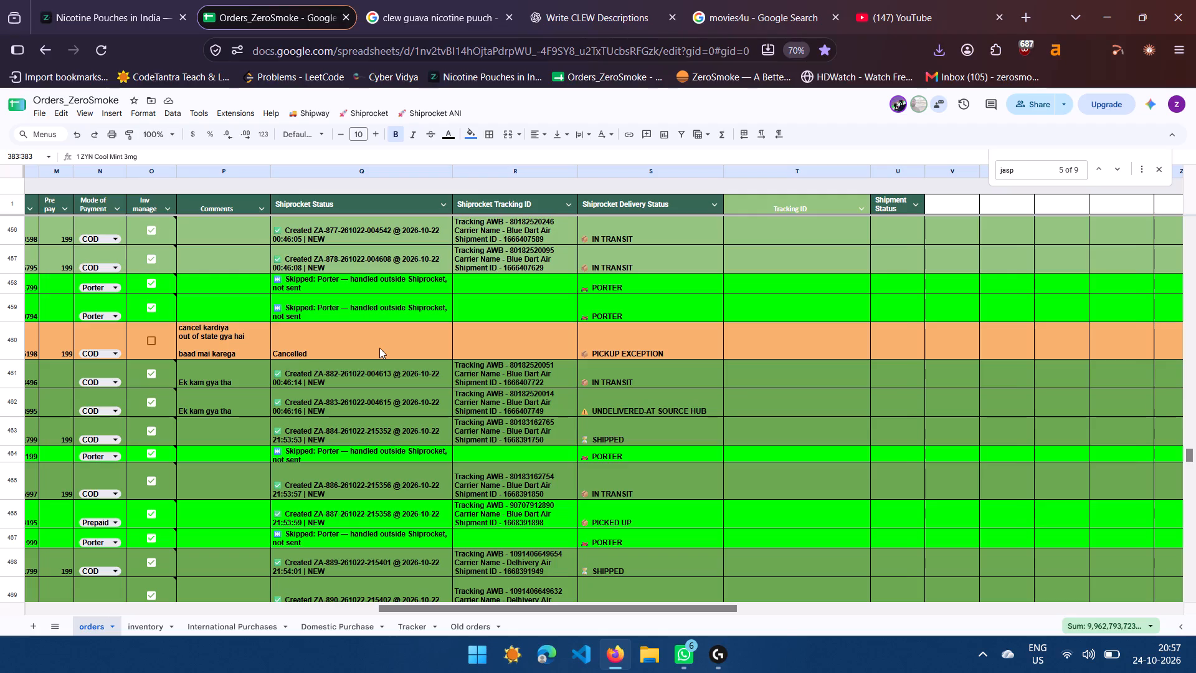
Clear the No of Boxes and Amount in INR values for the orange cancelled order in row 460.
{"action": "scroll", "coordinate": [379, 348], "scroll_direction": "right", "scroll_amount": 3}
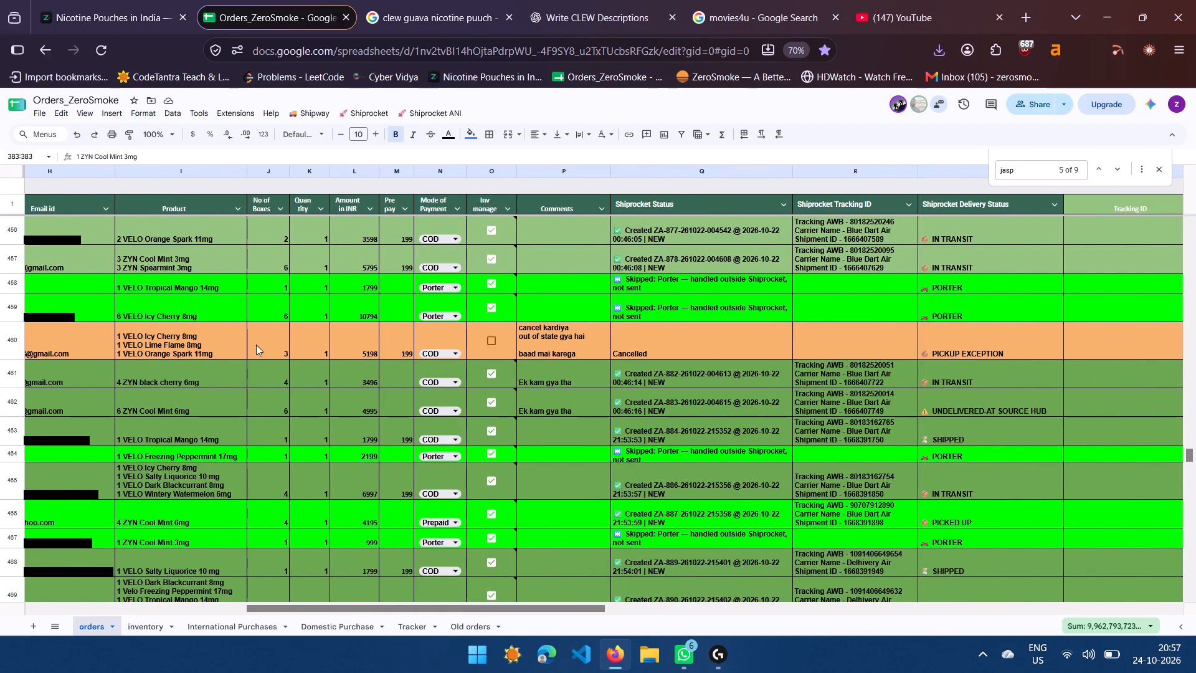
{"action": "left_click", "coordinate": [262, 344]}
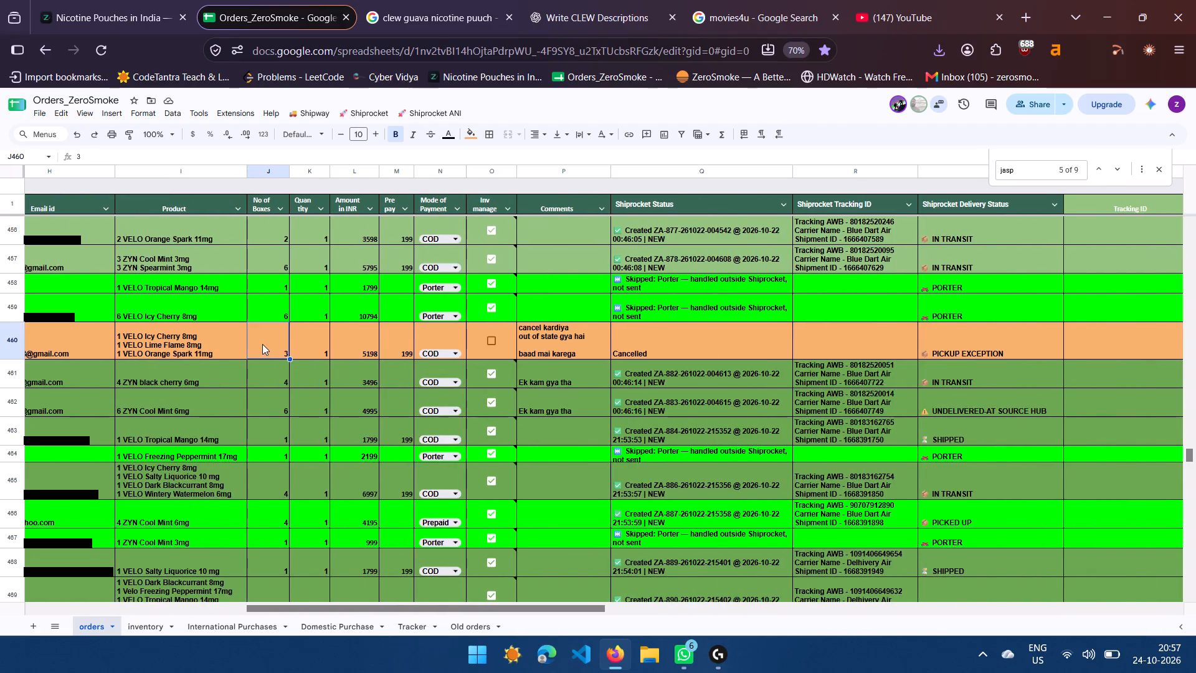
{"action": "key", "text": "BackSpace"}
{"action": "key", "text": "Tab"}
{"action": "key", "text": "Tab"}
{"action": "key", "text": "BackSpace"}
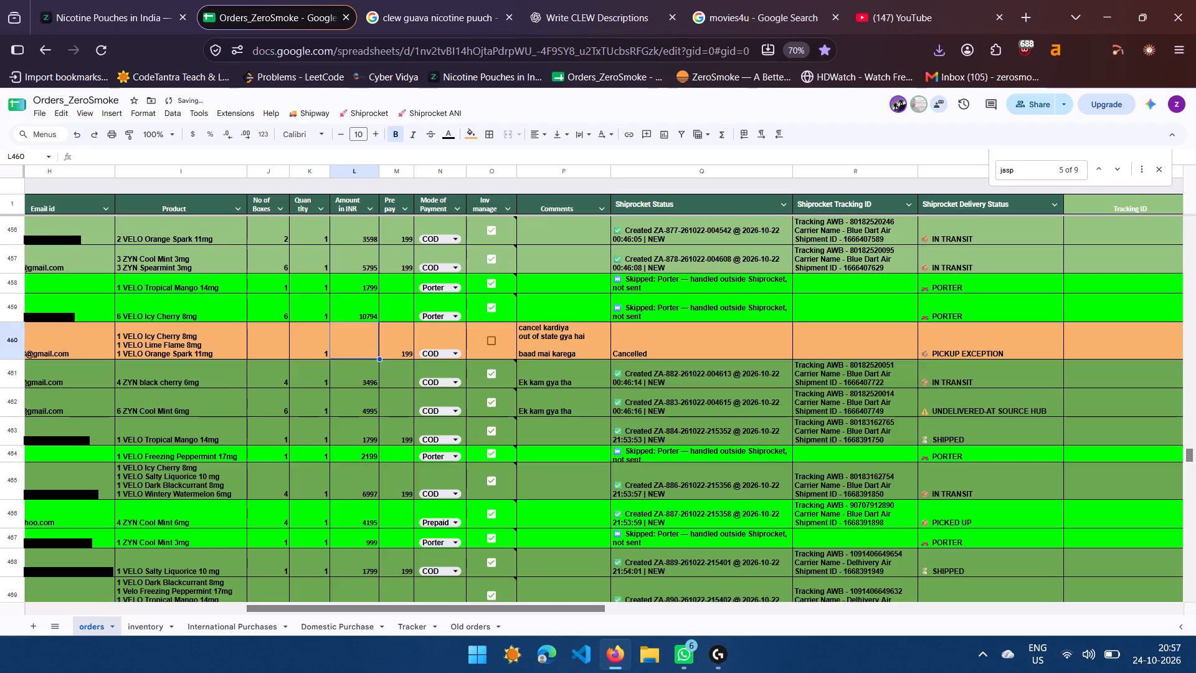
Check the Shiprocket delivery statuses of the remaining orders below row 460, down to the last filled row.
{"action": "scroll", "coordinate": [727, 439], "scroll_direction": "left", "scroll_amount": 1}
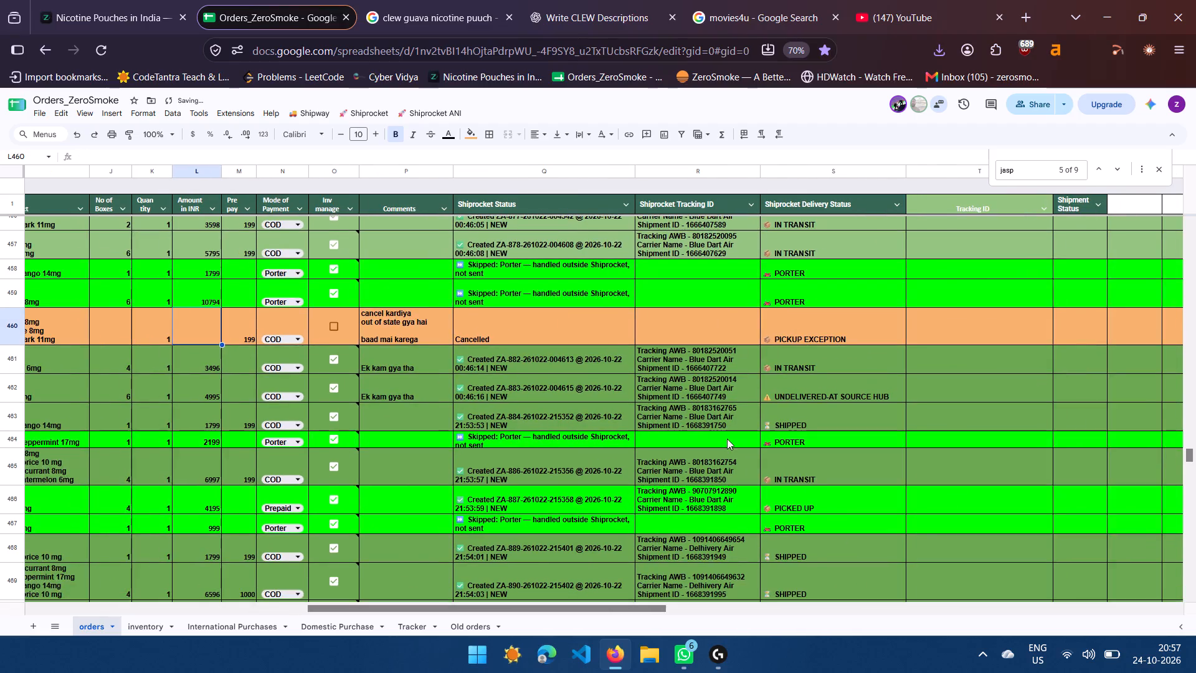
{"action": "scroll", "coordinate": [727, 439], "scroll_direction": "down", "scroll_amount": 6}
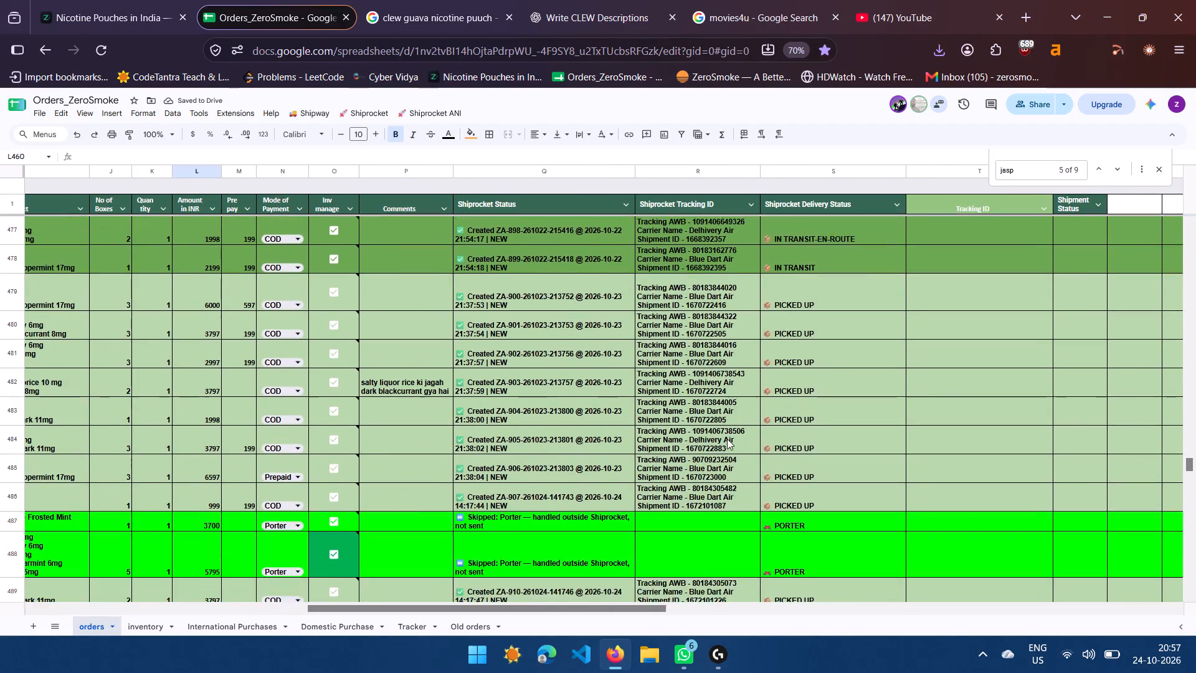
{"action": "scroll", "coordinate": [727, 439], "scroll_direction": "down", "scroll_amount": 4}
{"action": "left_click", "coordinate": [857, 479]}
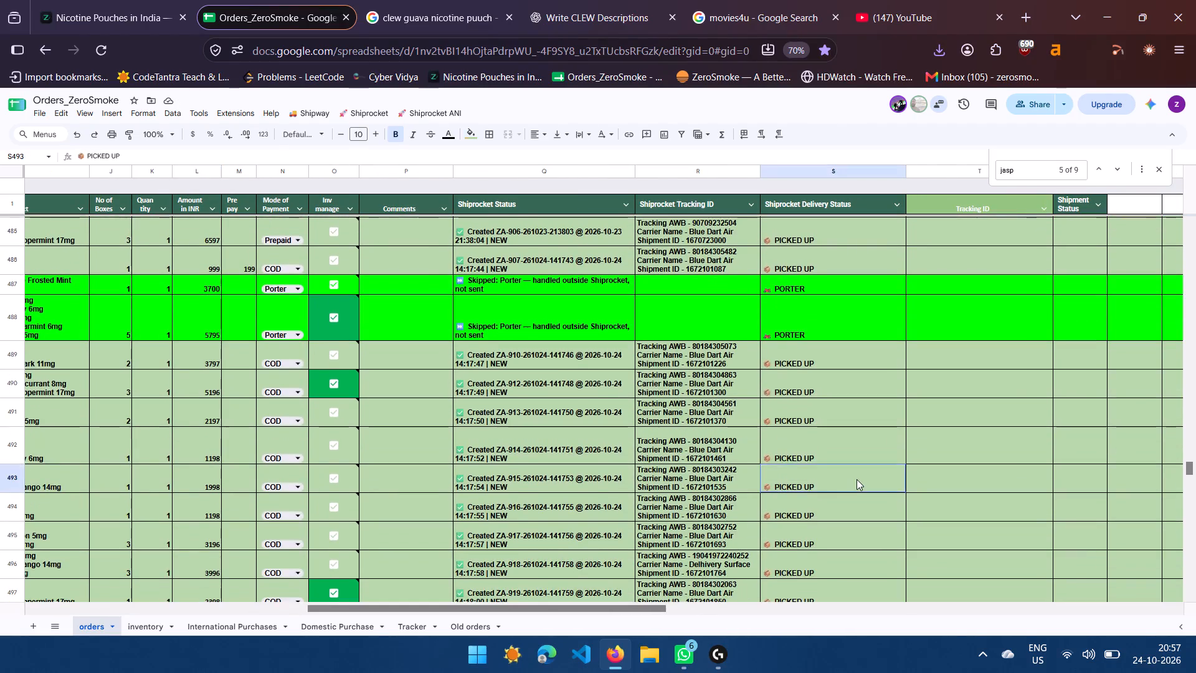
{"action": "scroll", "coordinate": [857, 479], "scroll_direction": "down", "scroll_amount": 2}
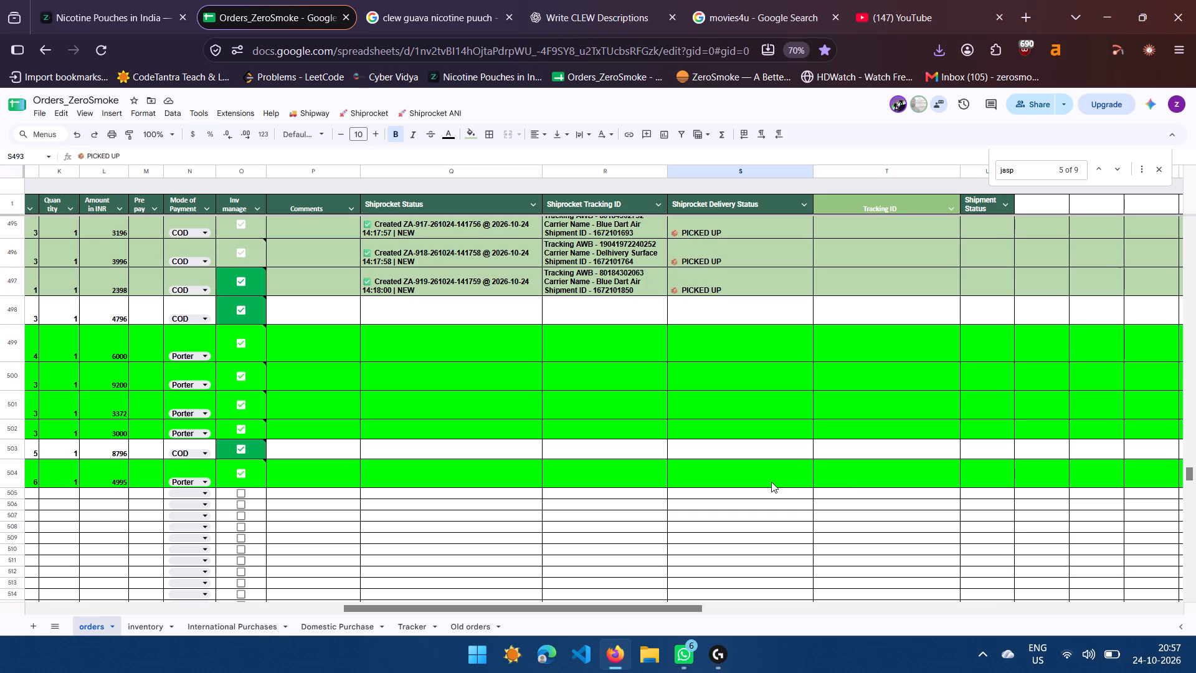
Examine the stock quantities in the inventory sheet down to the totals row below the CLEW products, and return to the orders sheet.
{"action": "left_click", "coordinate": [143, 632]}
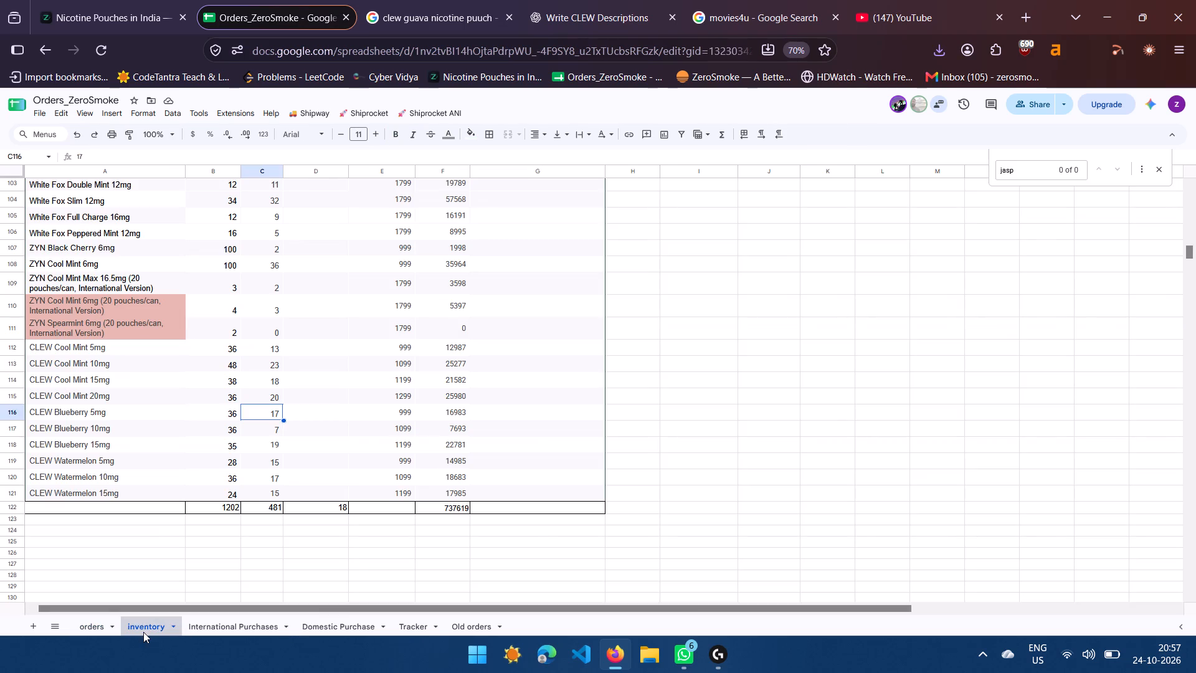
{"action": "scroll", "coordinate": [422, 482], "scroll_direction": "up", "scroll_amount": 10}
{"action": "scroll", "coordinate": [422, 482], "scroll_direction": "down", "scroll_amount": 4}
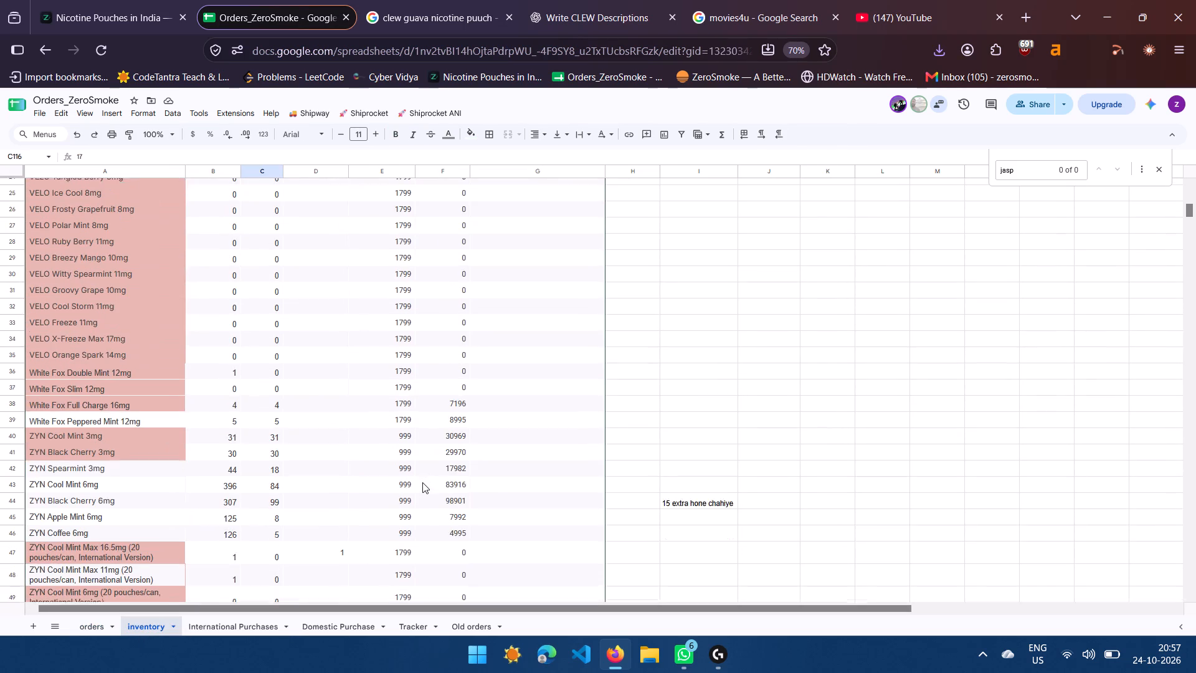
{"action": "scroll", "coordinate": [422, 482], "scroll_direction": "down", "scroll_amount": 1}
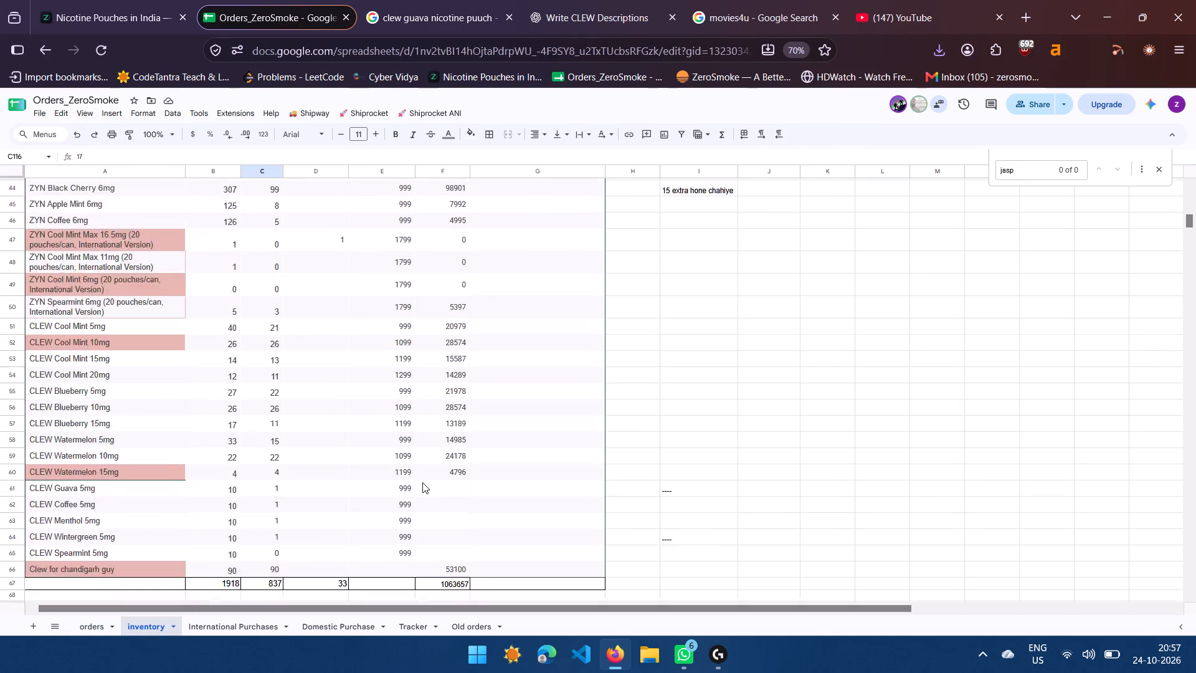
{"action": "scroll", "coordinate": [422, 482], "scroll_direction": "down", "scroll_amount": 1}
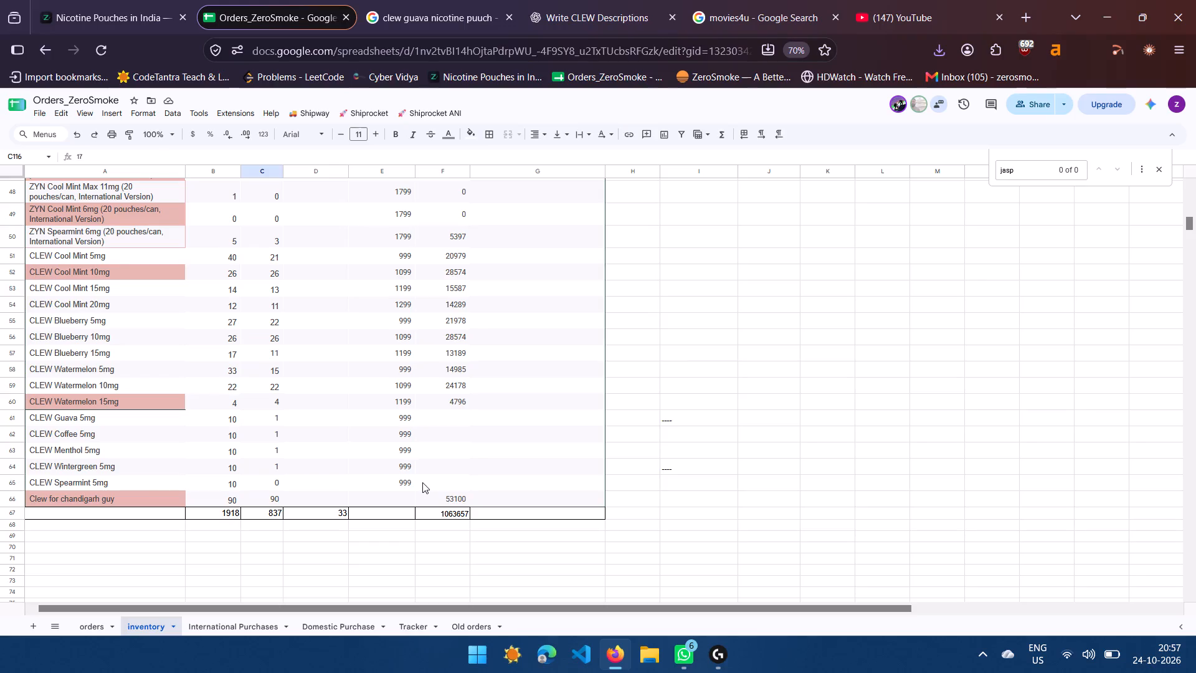
{"action": "left_click", "coordinate": [87, 631]}
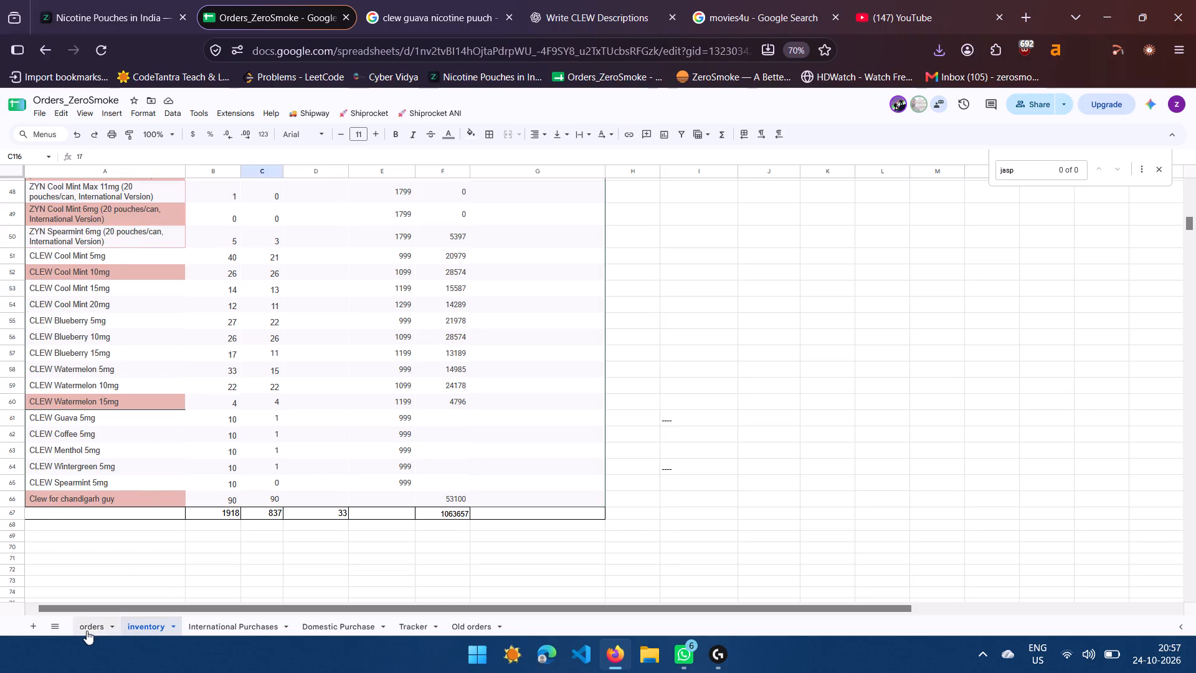
Check the daily revenue chart in the ZeroSmoke admin site's Analytics, and return to the Orders_ZeroSmoke spreadsheet.
{"action": "left_click", "coordinate": [120, 0]}
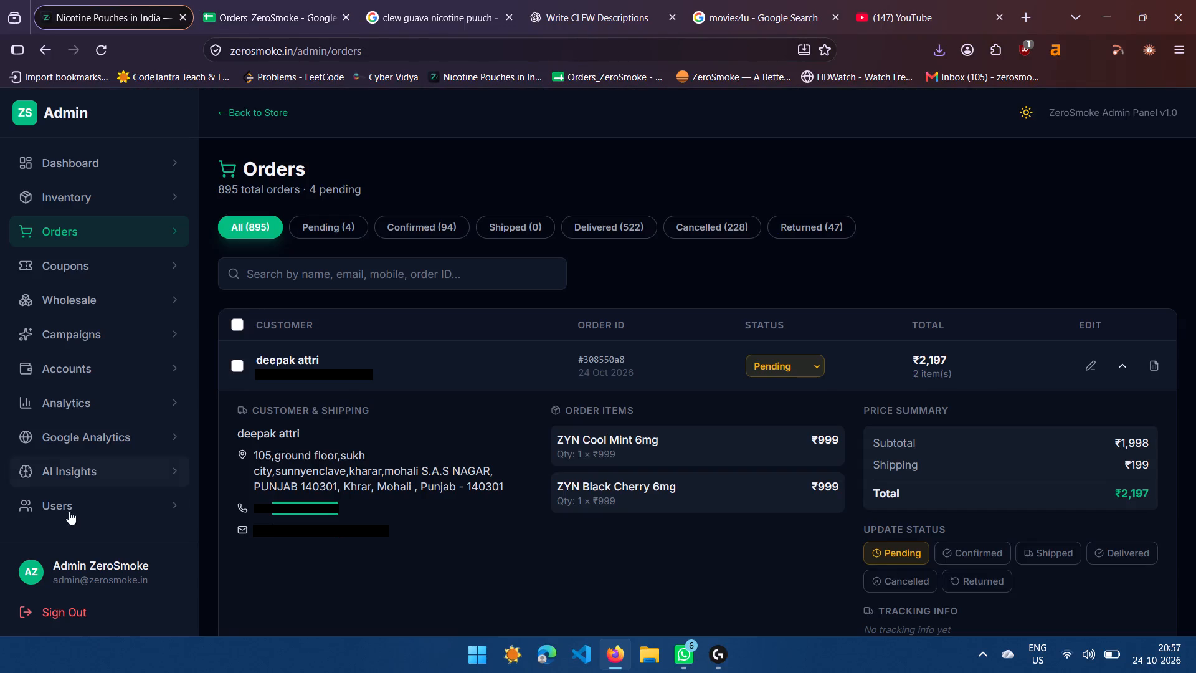
{"action": "left_click", "coordinate": [55, 397]}
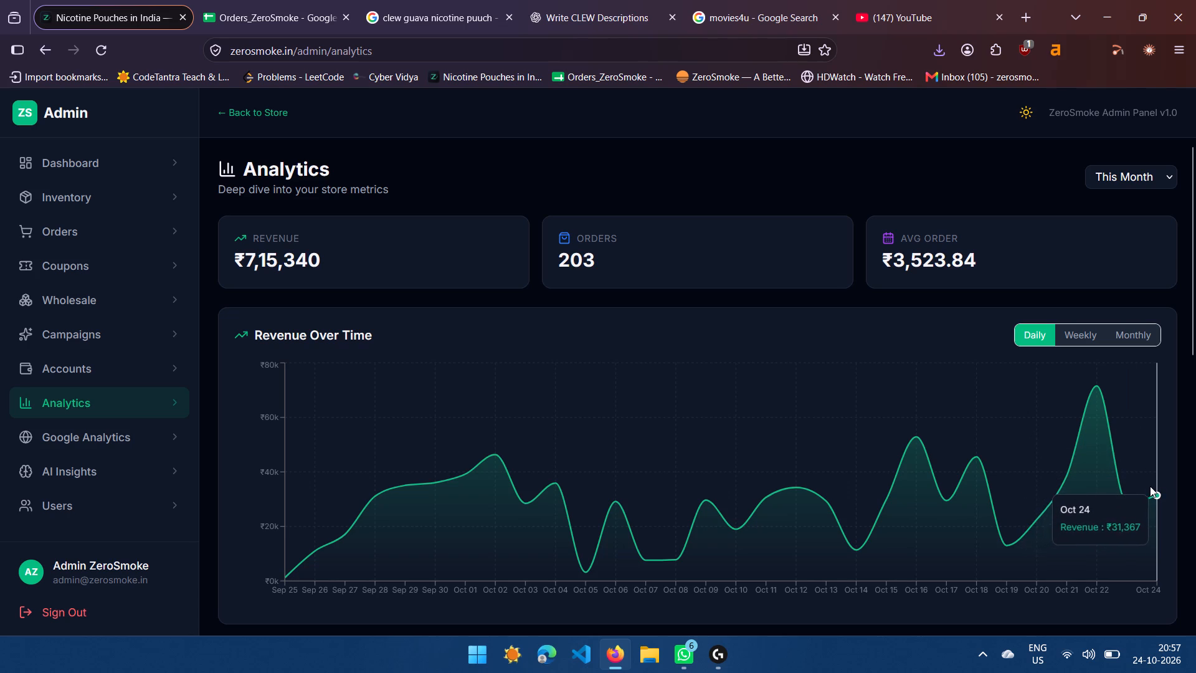
{"action": "left_click", "coordinate": [225, 0]}
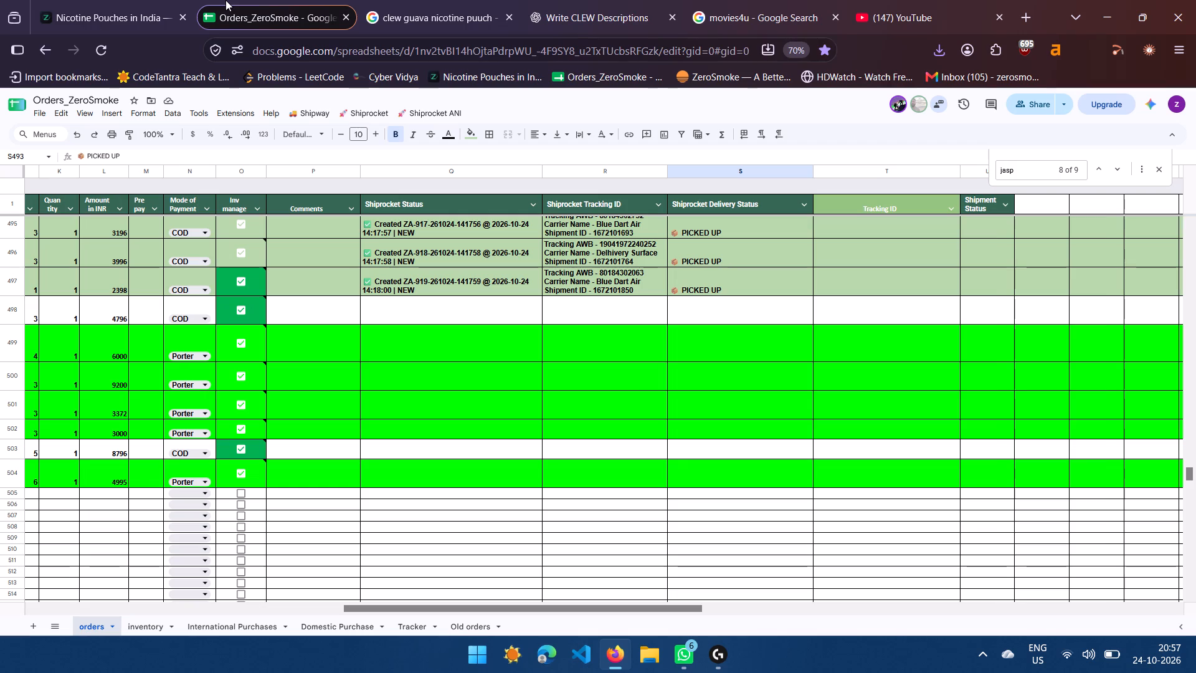
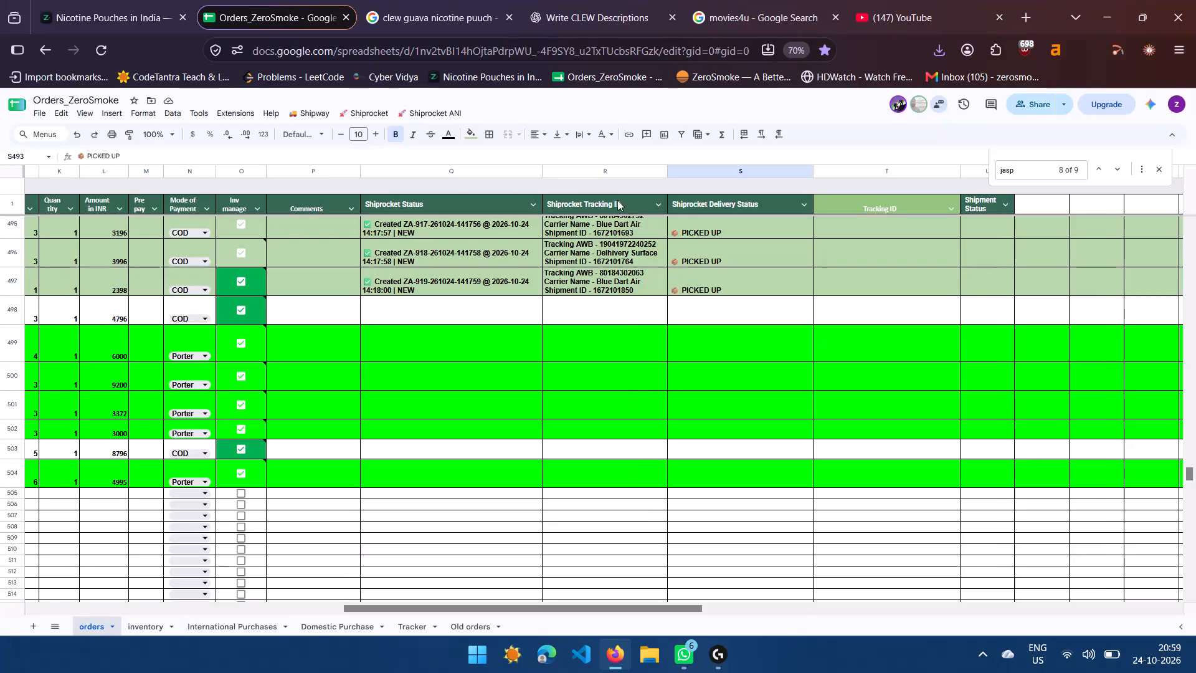
Open the Orders page of the ZeroSmoke admin site to view the latest orders.
{"action": "left_click", "coordinate": [82, 0]}
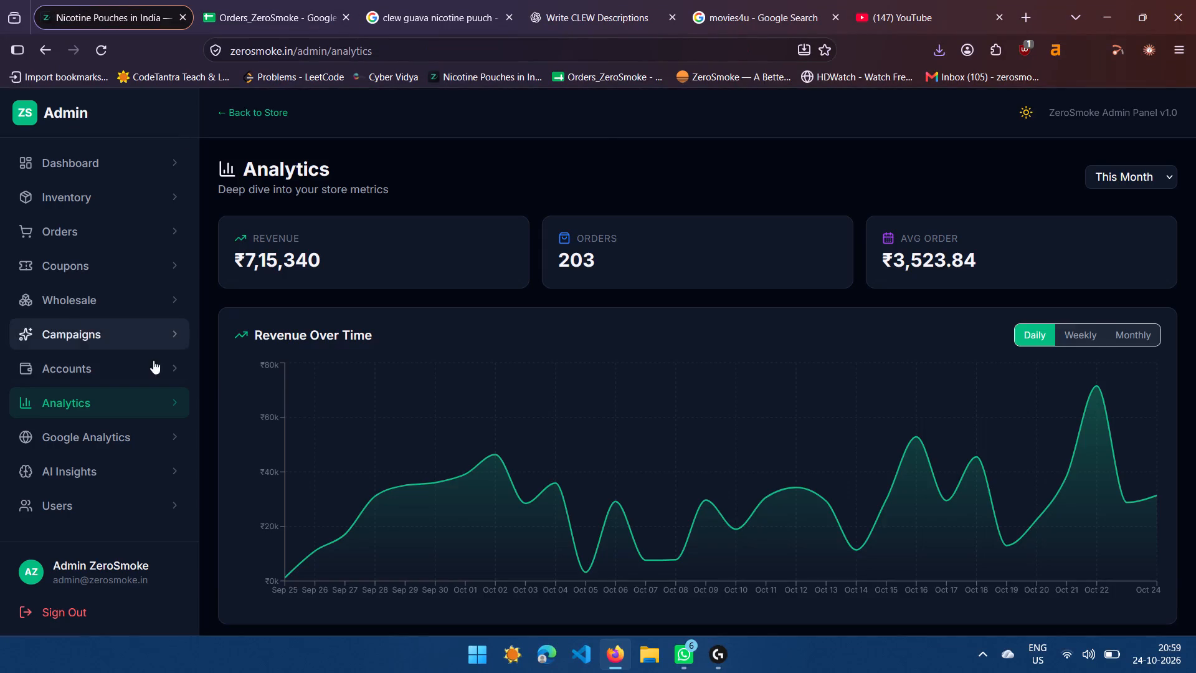
{"action": "left_click", "coordinate": [69, 238]}
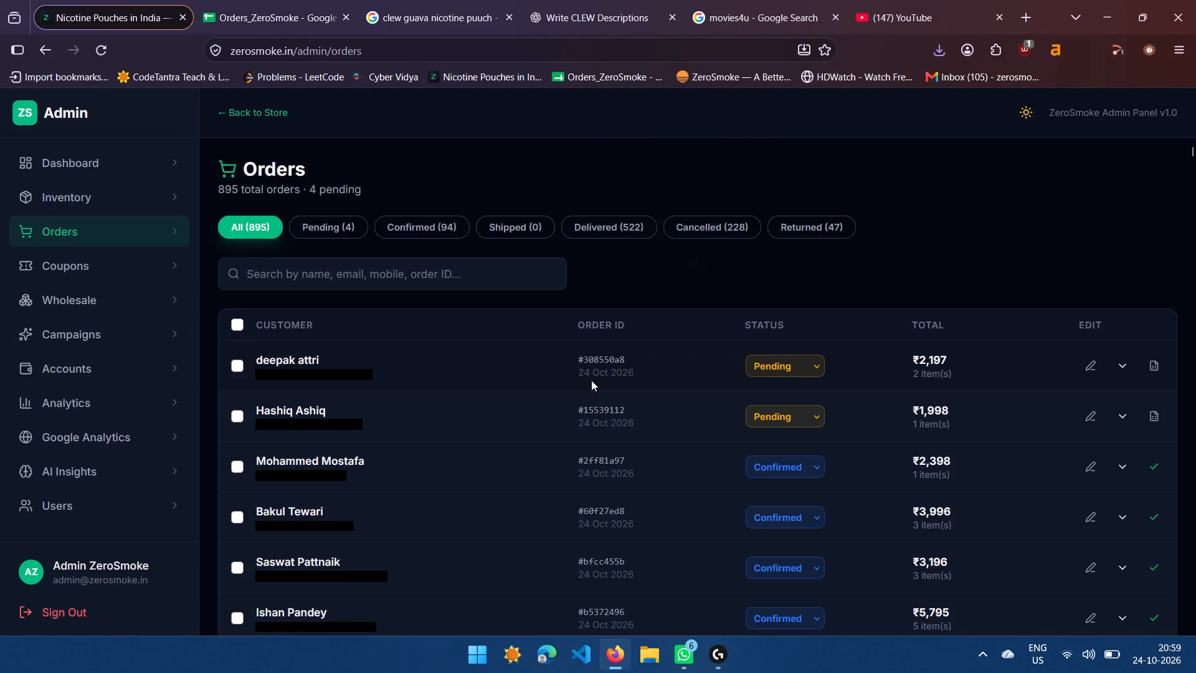
Check the Downloads folder in File Explorer for the CLEW Wintergreen product images, and return to the admin site.
{"action": "left_click", "coordinate": [639, 648]}
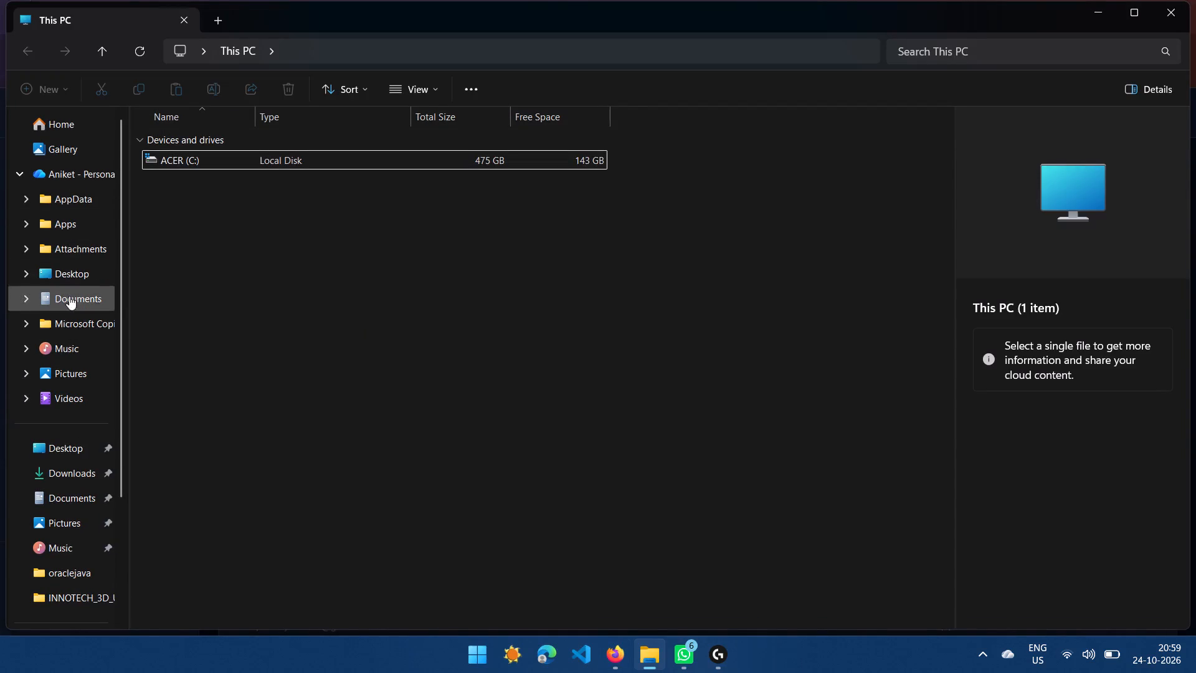
{"action": "left_click", "coordinate": [63, 477]}
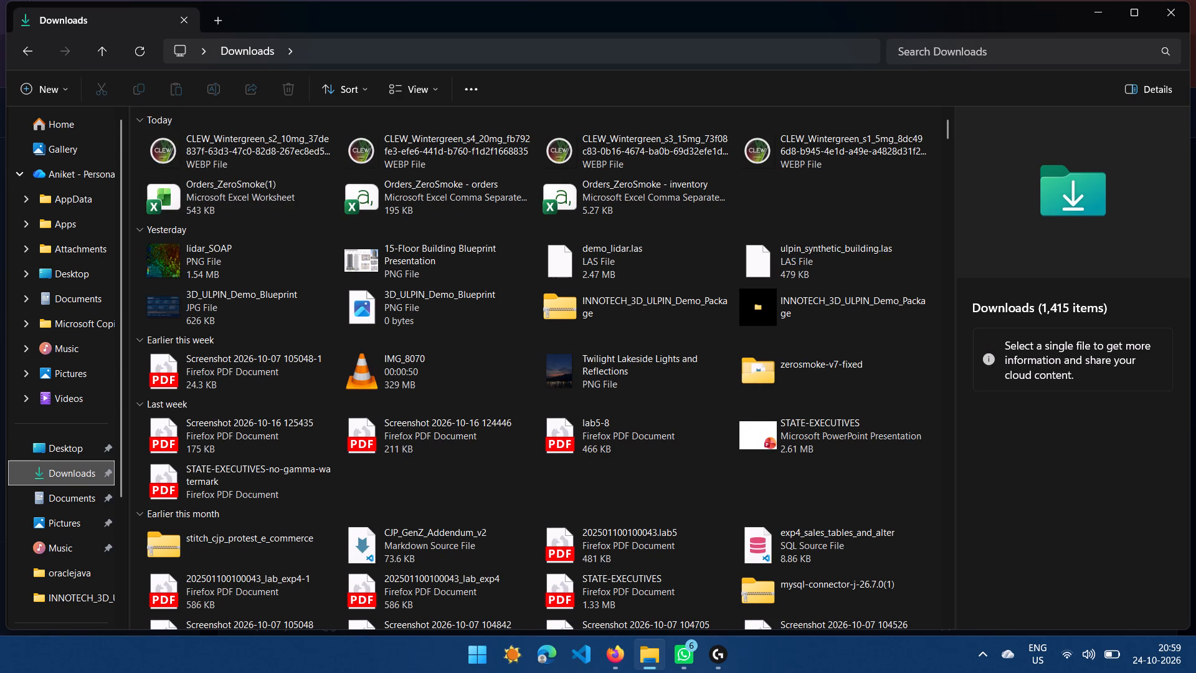
{"action": "left_click", "coordinate": [1101, 12]}
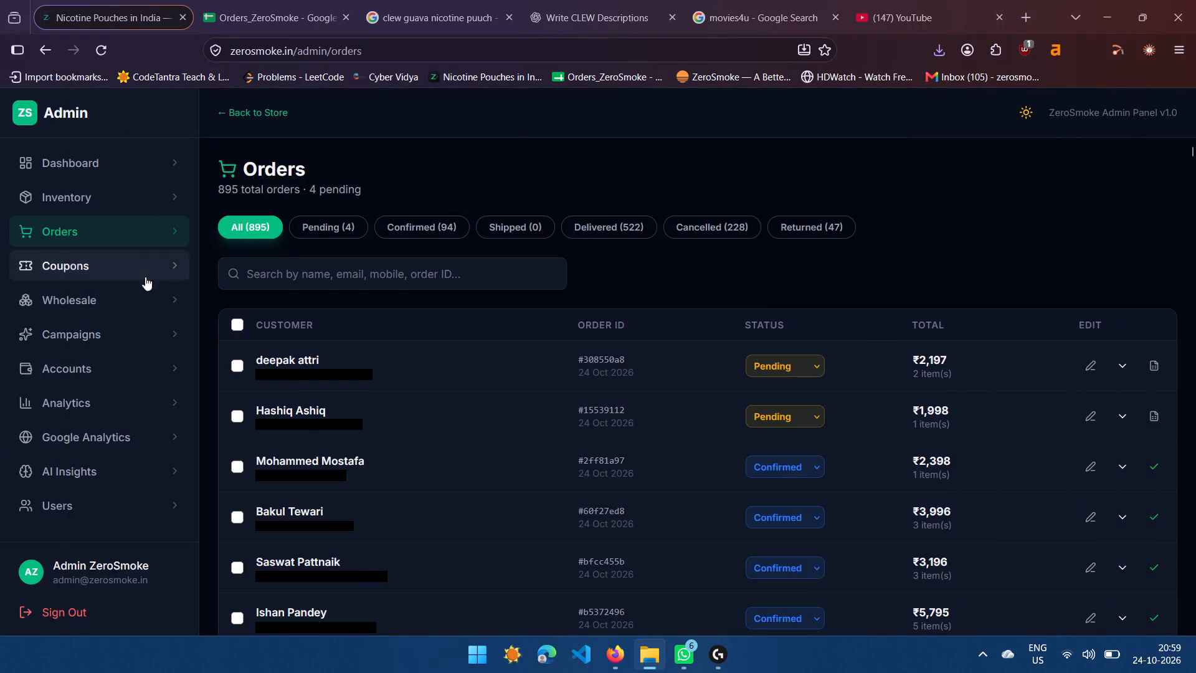
Search the admin inventory for "win", clear the search, and filter the products by the CLEW brand.
{"action": "left_click", "coordinate": [100, 199]}
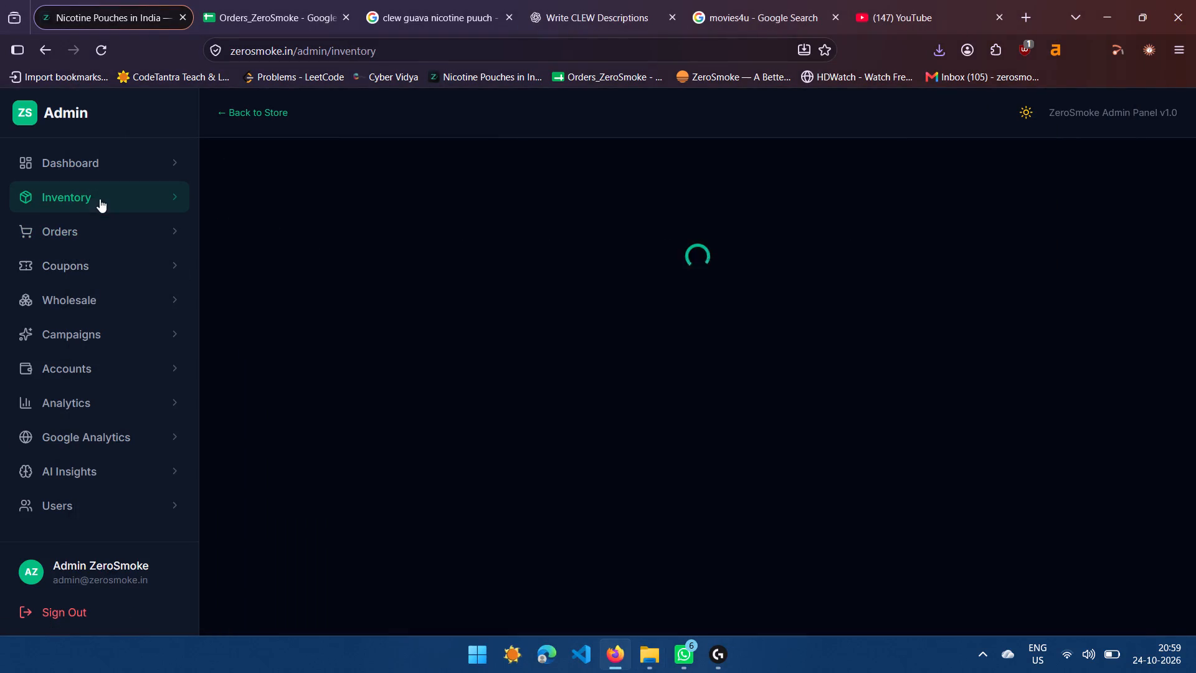
{"action": "left_click", "coordinate": [474, 302]}
{"action": "type", "text": "win"}
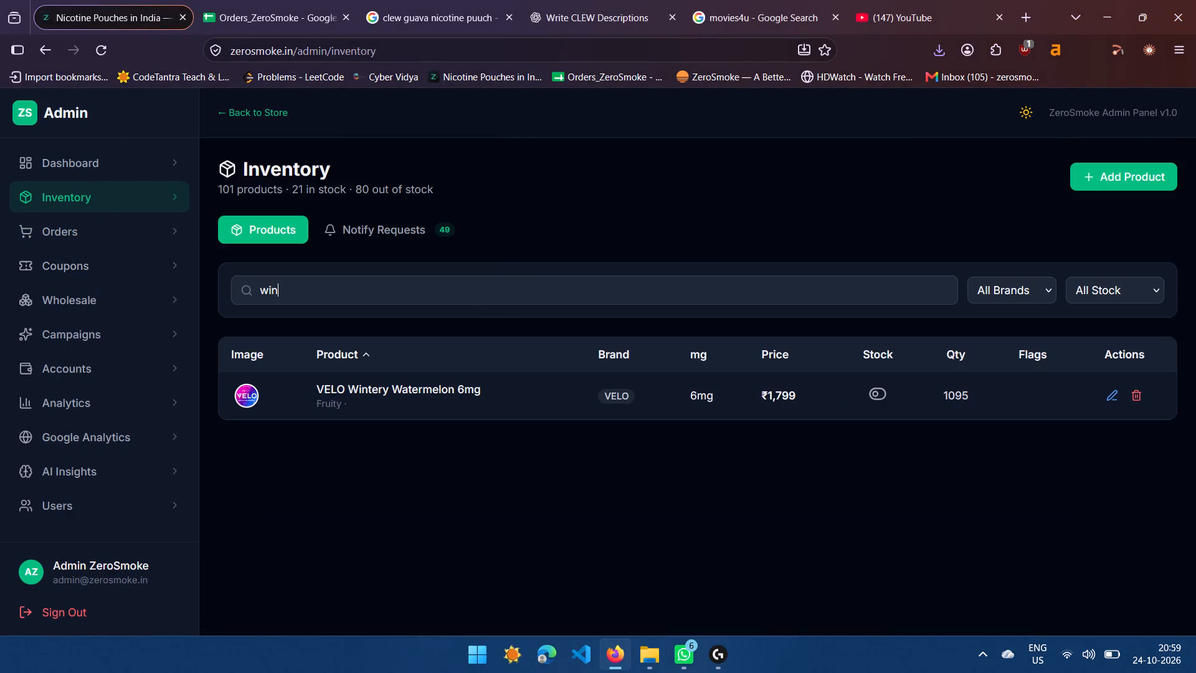
{"action": "key", "text": "ctrl+a"}
{"action": "key", "text": "BackSpace"}
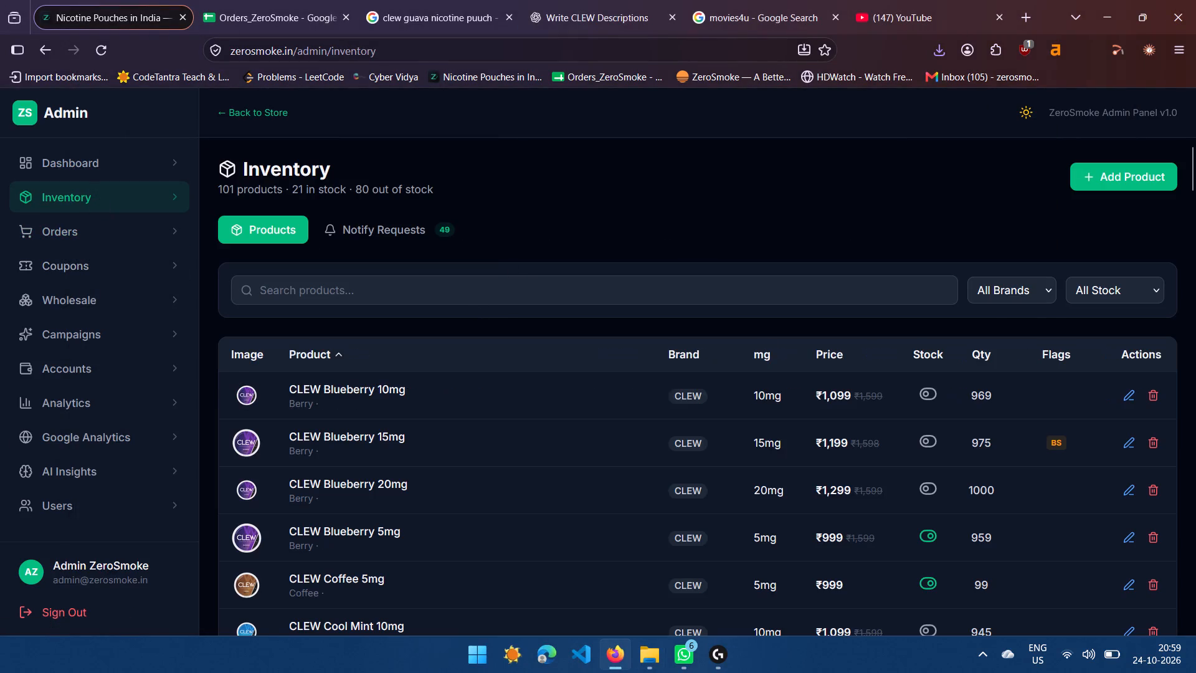
{"action": "left_click", "coordinate": [997, 292]}
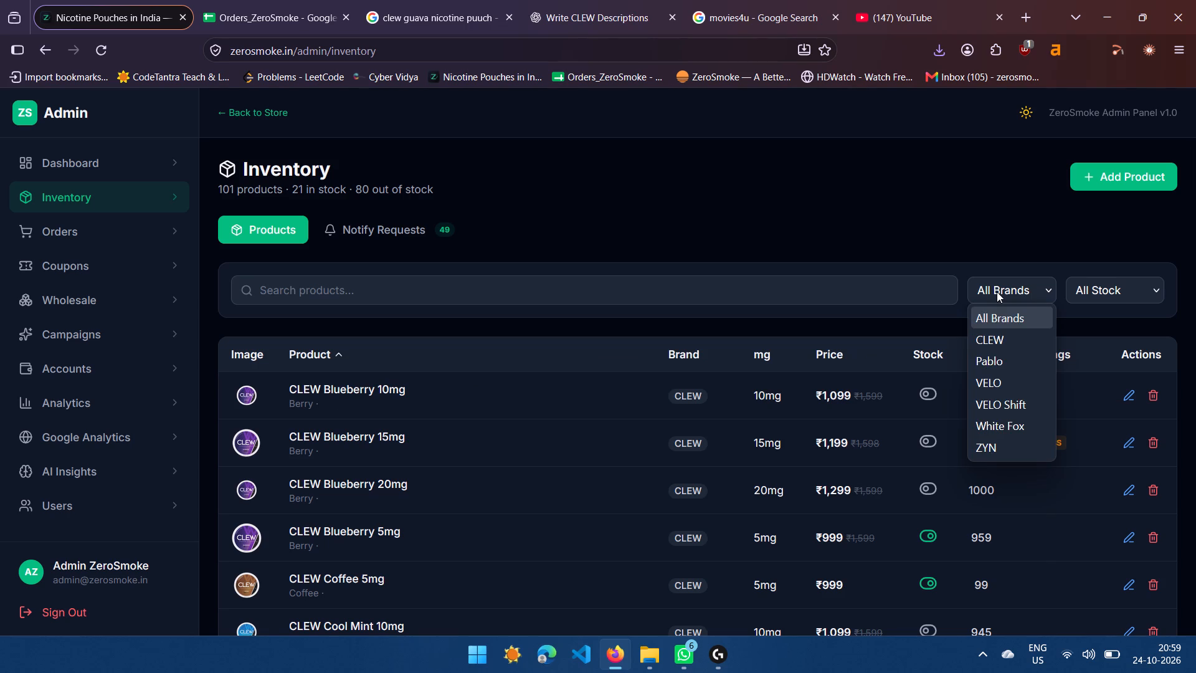
{"action": "left_click", "coordinate": [1002, 335]}
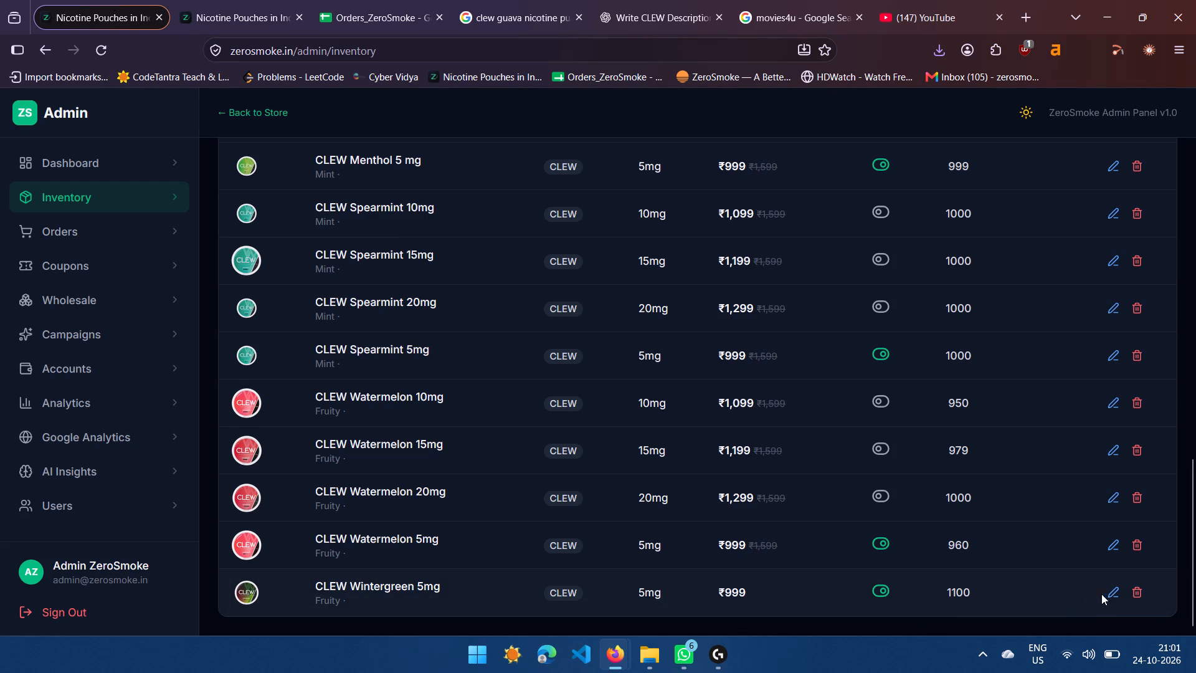
{"action": "left_click", "coordinate": [1111, 591]}
Check the CLEW rows on the inventory sheet of the Orders_ZeroSmoke spreadsheet, and return to its orders sheet.
{"action": "key", "text": "ctrl+Tab"}
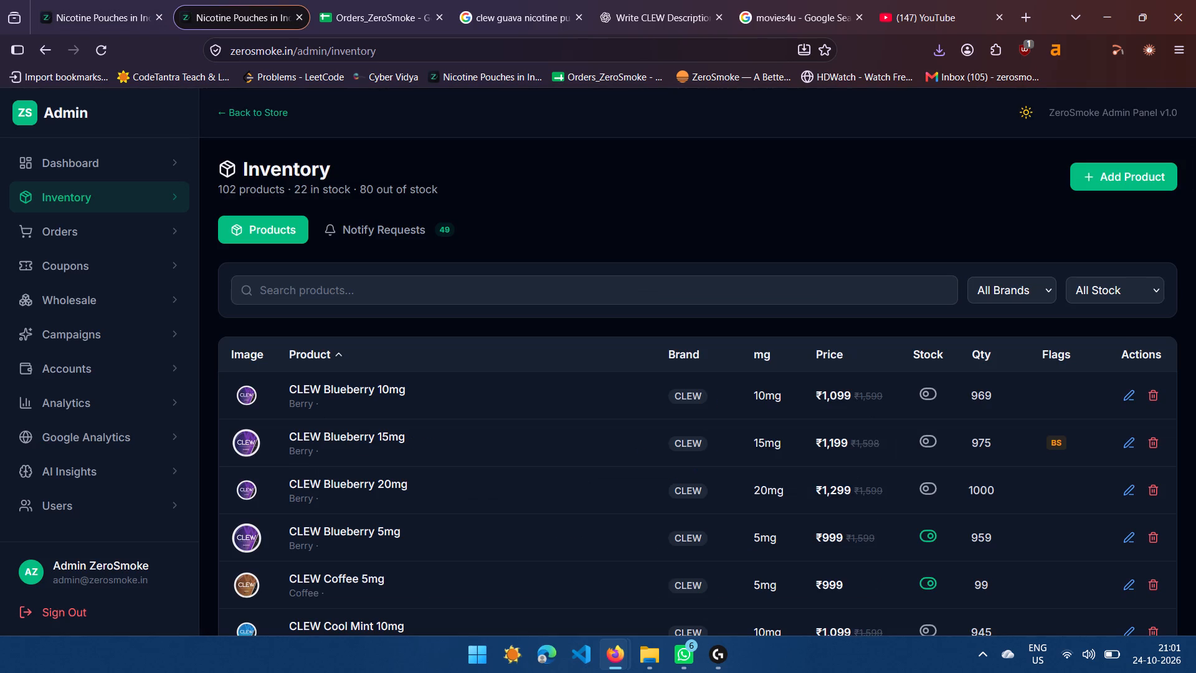
{"action": "key", "text": "ctrl+Tab"}
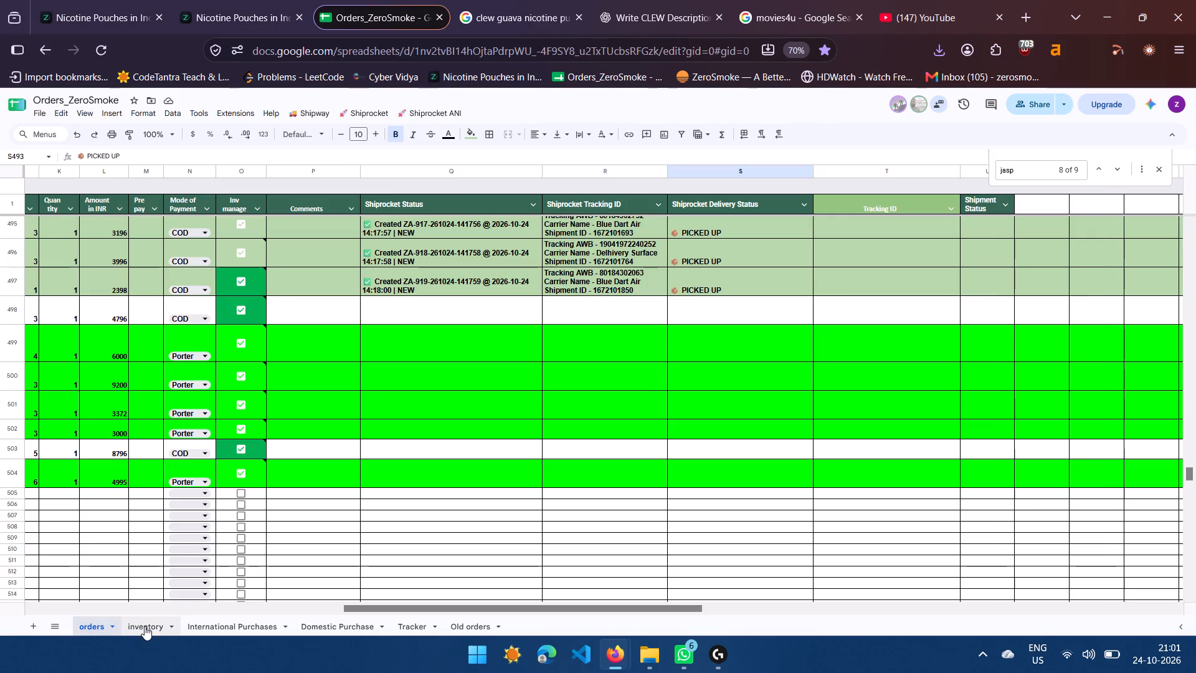
{"action": "left_click", "coordinate": [145, 626]}
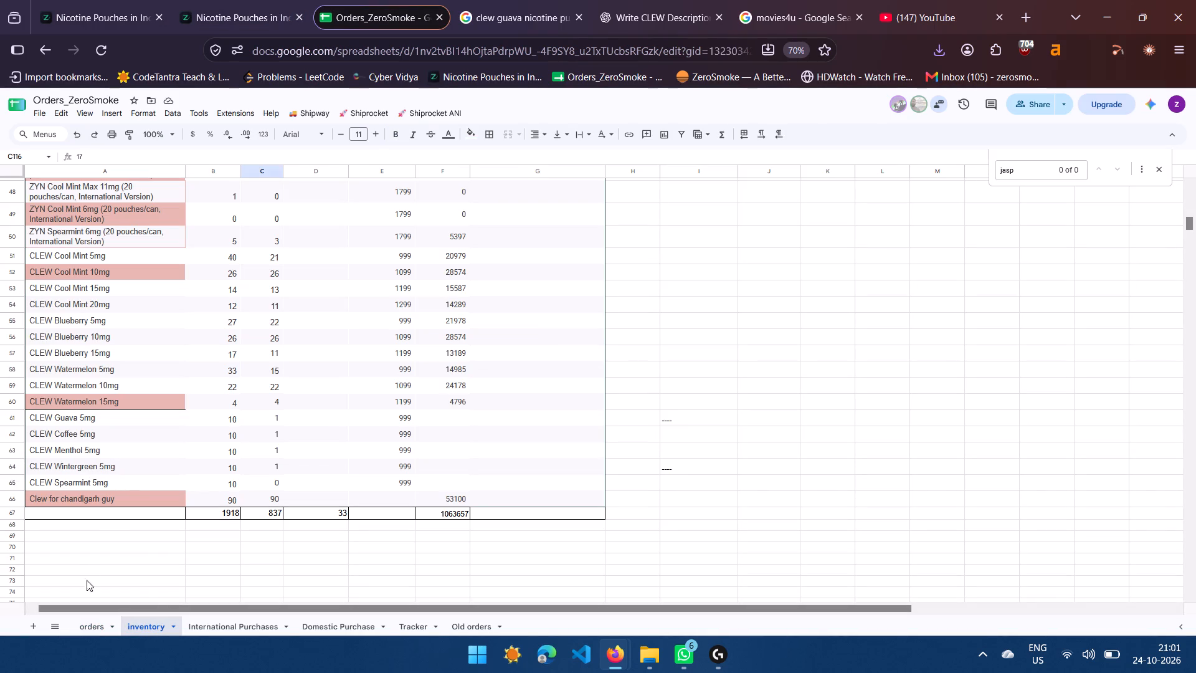
{"action": "left_click", "coordinate": [88, 631]}
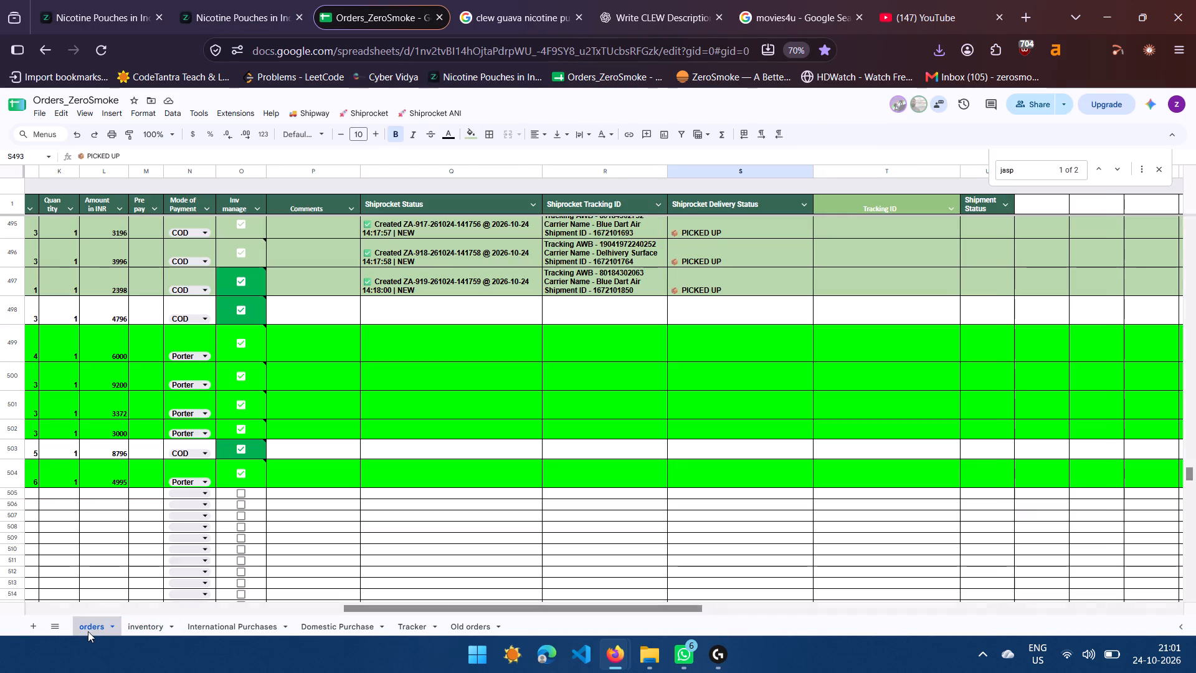
Start a new product on the duplicated inventory page, reusing the 5mg product's name changed to CLEW Wintergreen 10mg.
{"action": "left_click", "coordinate": [85, 0]}
{"action": "left_click", "coordinate": [212, 0]}
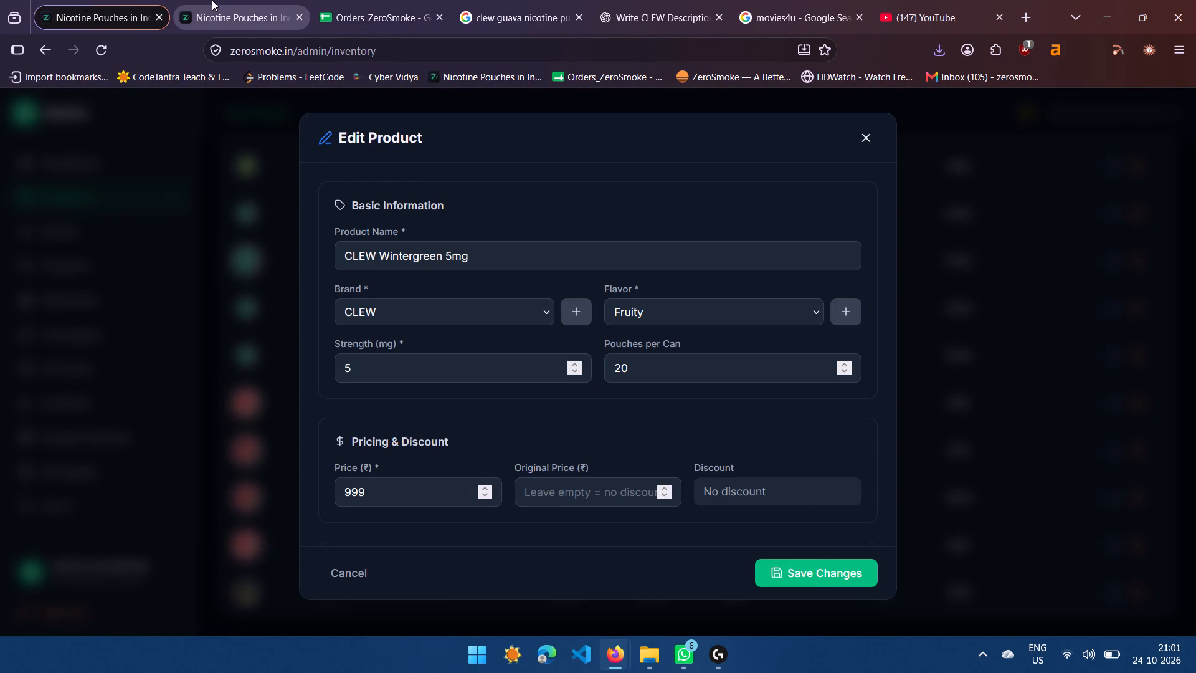
{"action": "left_click", "coordinate": [1108, 174]}
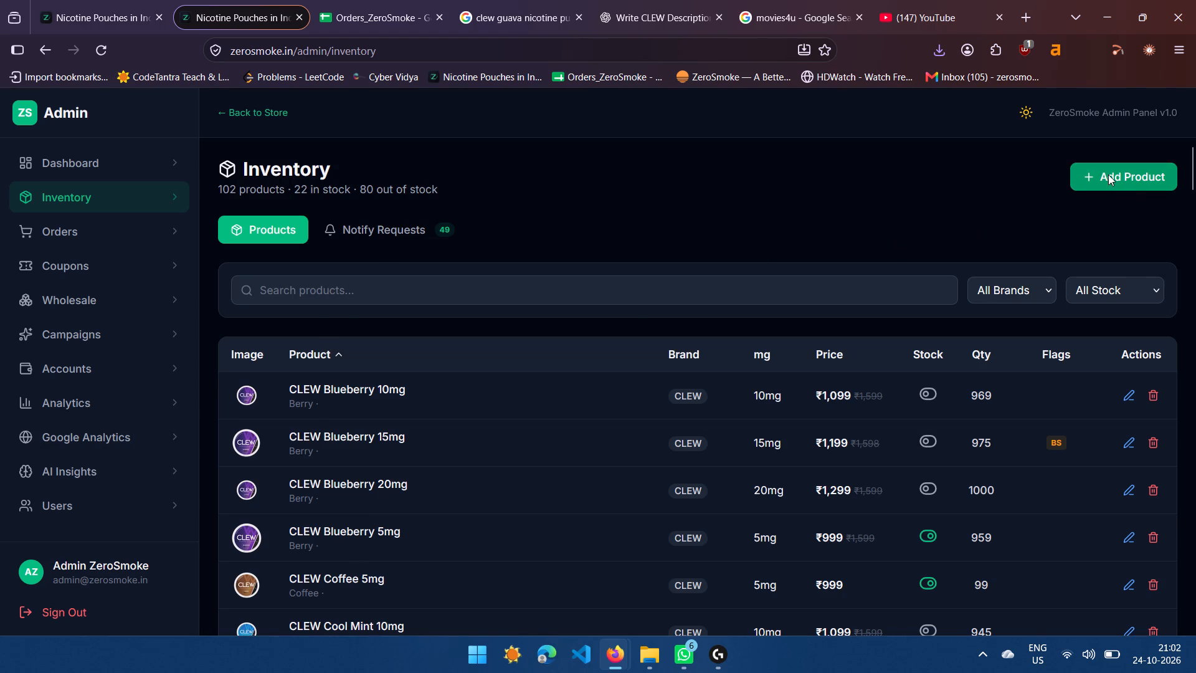
{"action": "key", "text": "ctrl+shift+Tab"}
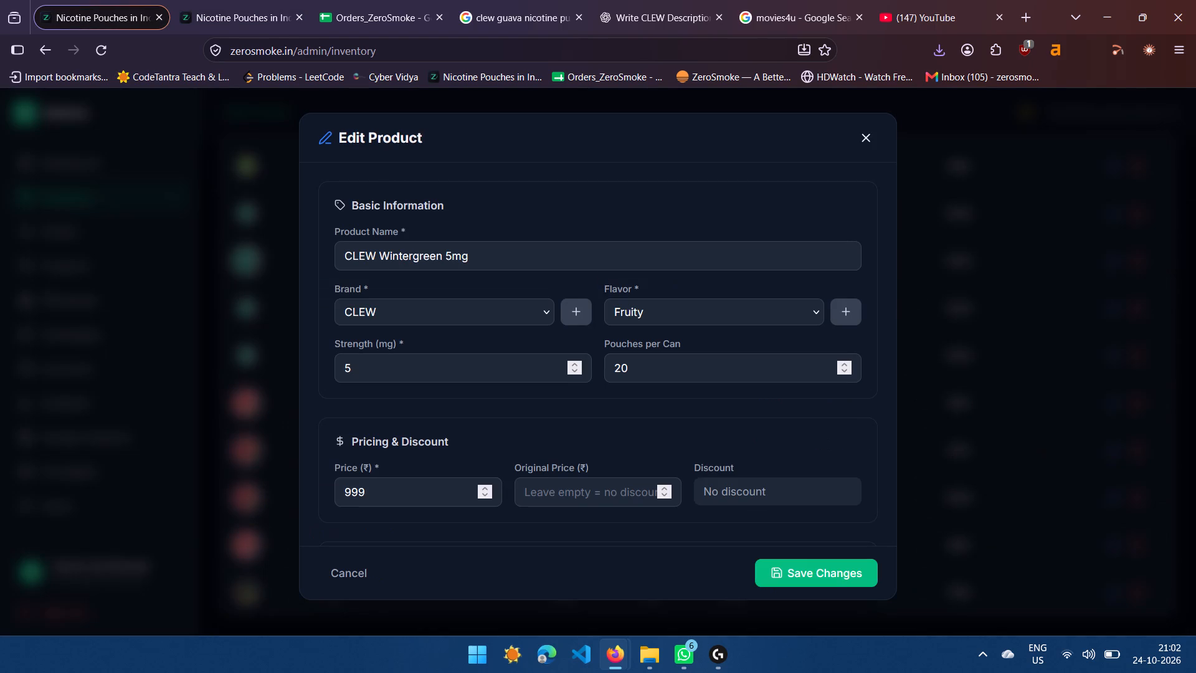
{"action": "left_click", "coordinate": [520, 257]}
{"action": "key", "text": "ctrl+a"}
{"action": "key", "text": "ctrl+c"}
{"action": "key", "text": "ctrl+Tab"}
{"action": "left_click", "coordinate": [520, 257]}
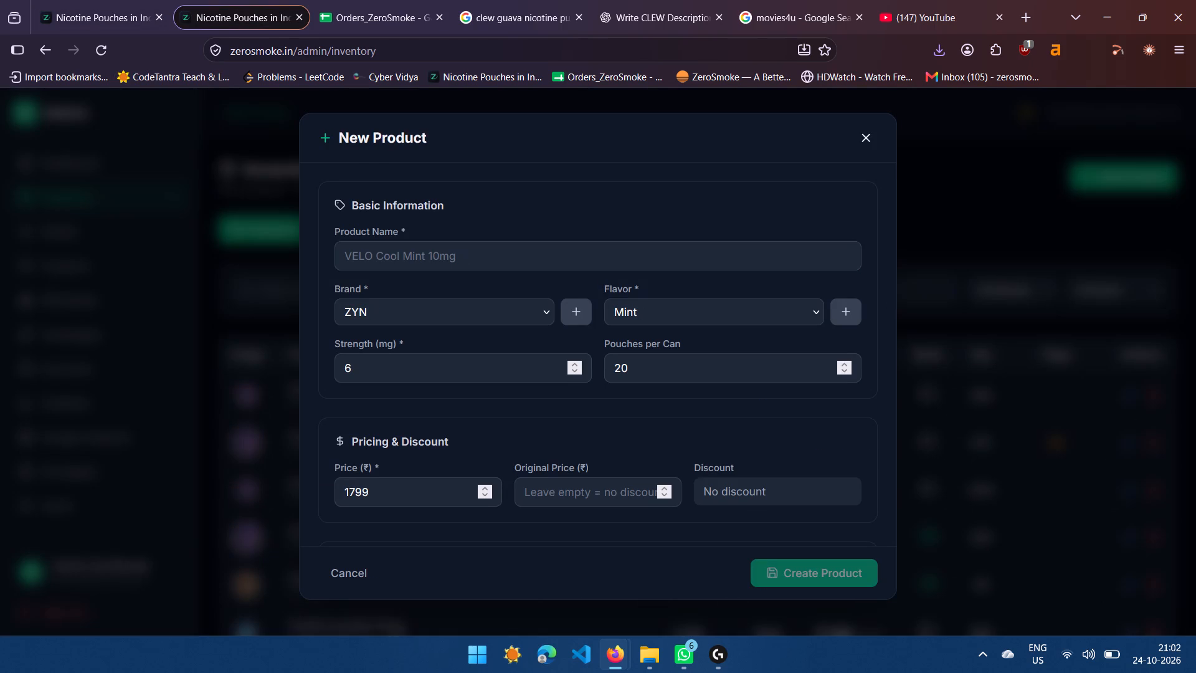
{"action": "key", "text": "ctrl+v"}
{"action": "left_click", "coordinate": [455, 255]}
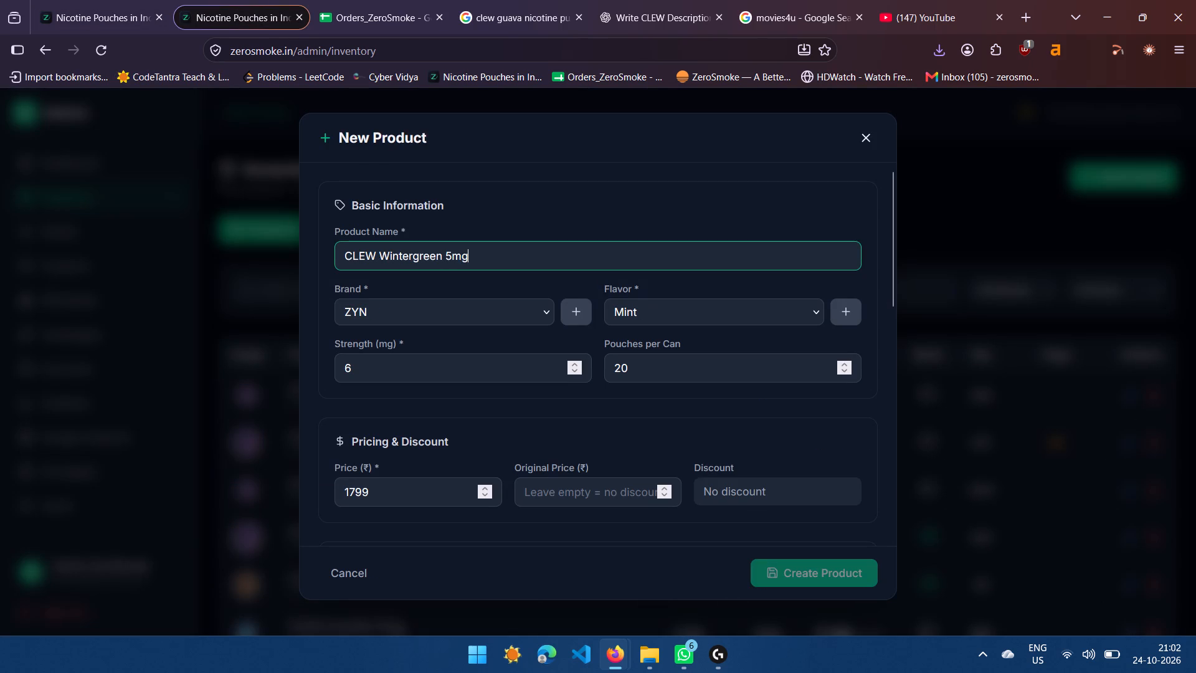
{"action": "key", "text": "BackSpace"}
{"action": "type", "text": "10"}
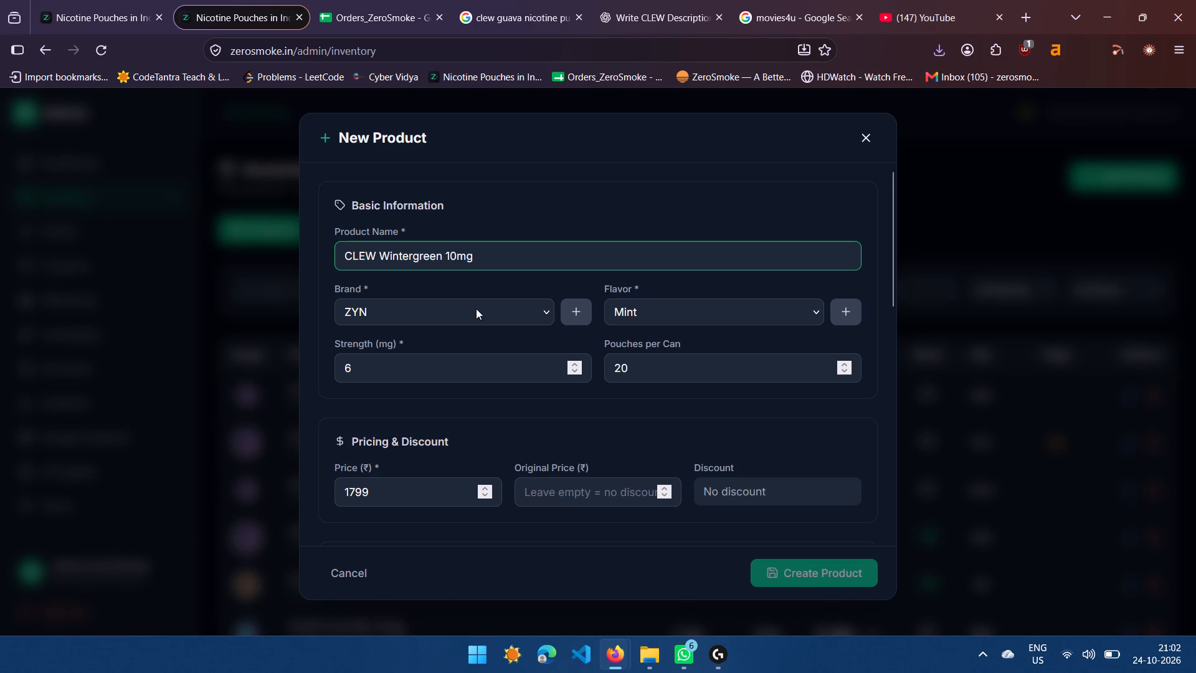
Set the brand of the new 10mg product to CLEW.
{"action": "left_click", "coordinate": [476, 308]}
{"action": "key", "text": "c"}
{"action": "key", "text": "Tab"}
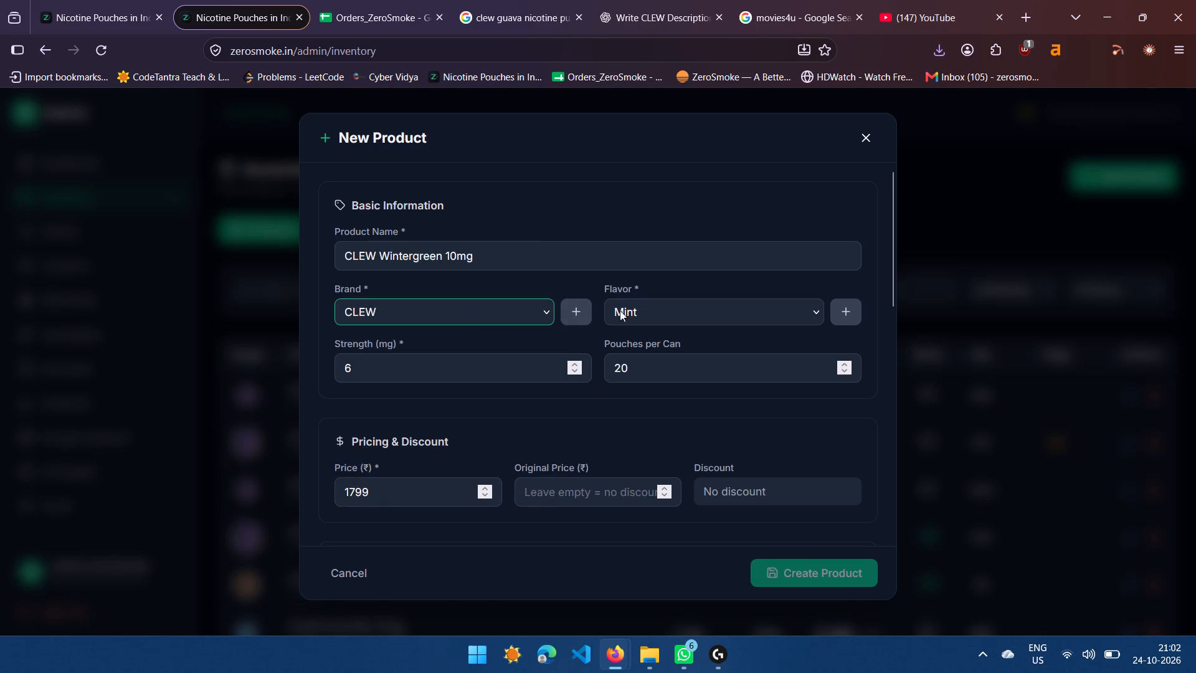
Set the new 10mg product's flavor to Fruity and its strength to 05 mg.
{"action": "left_click", "coordinate": [654, 310]}
{"action": "left_click", "coordinate": [637, 400]}
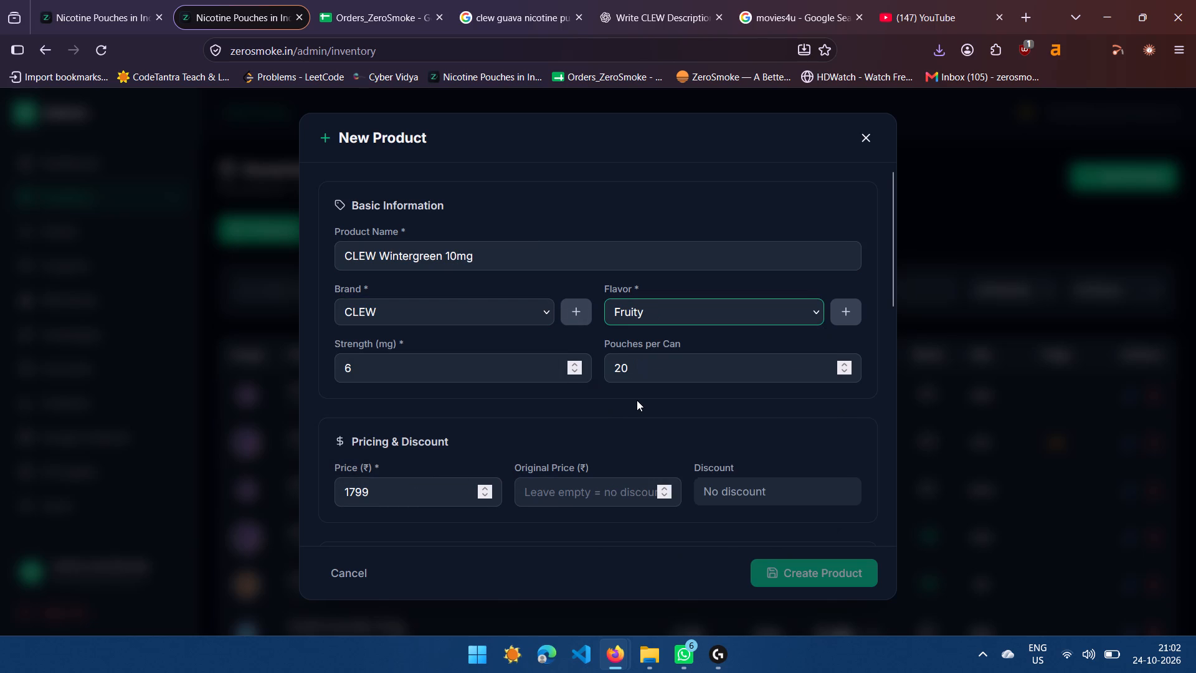
{"action": "left_click", "coordinate": [486, 370]}
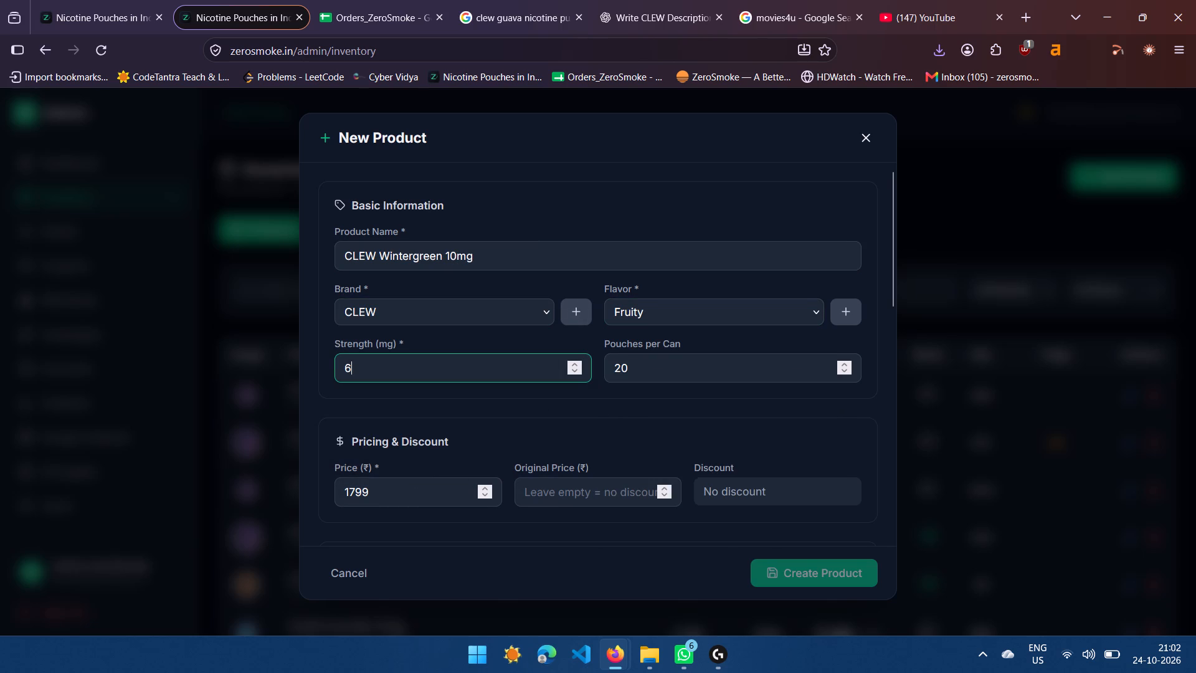
{"action": "key", "text": "BackSpace"}
{"action": "key", "text": "5"}
{"action": "left_click", "coordinate": [520, 419]}
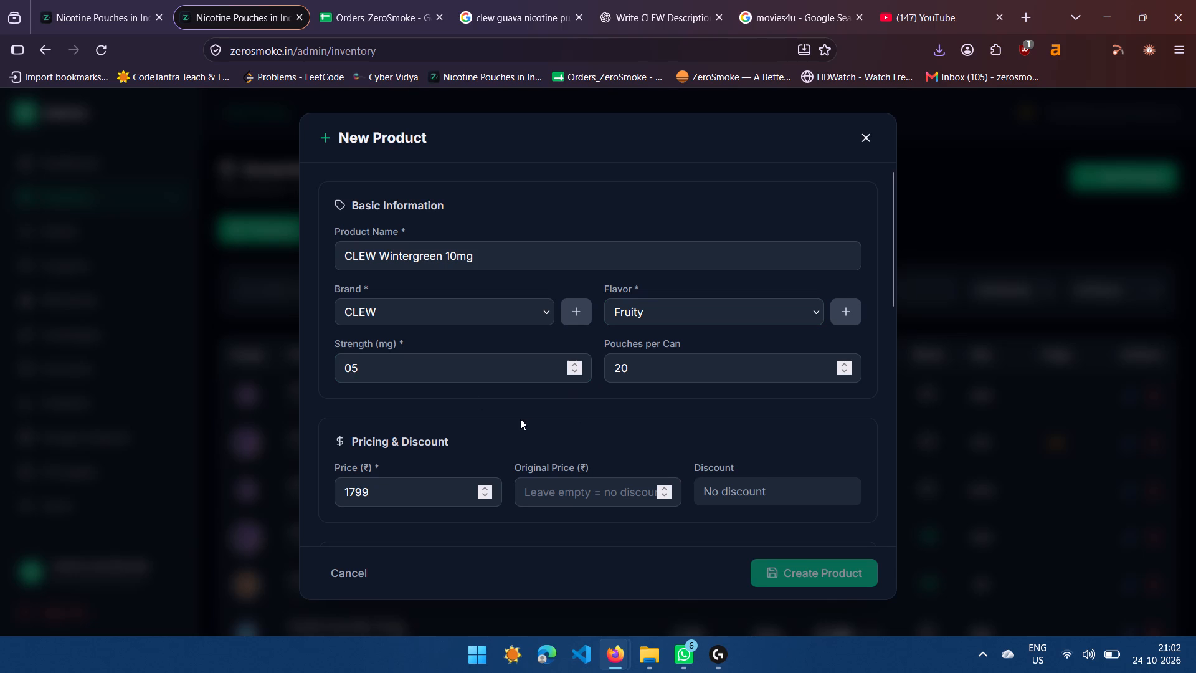
Set the new product's price to ₹1099.
{"action": "left_click", "coordinate": [386, 492]}
{"action": "key", "text": "Left"}
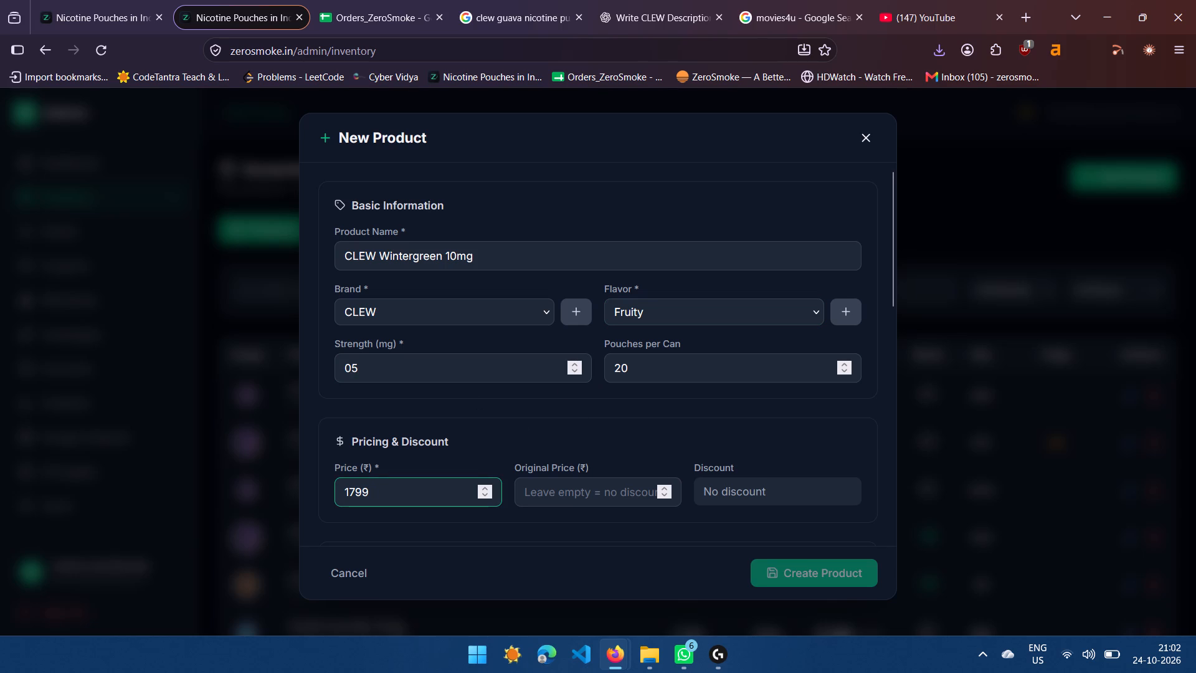
{"action": "key", "text": "Left"}
{"action": "key", "text": "BackSpace"}
{"action": "key", "text": "0"}
{"action": "left_click", "coordinate": [437, 463]}
Add the CLEW_Wintergreen_s2_10mg image from Downloads as the product image.
{"action": "scroll", "coordinate": [437, 463], "scroll_direction": "down", "scroll_amount": 1}
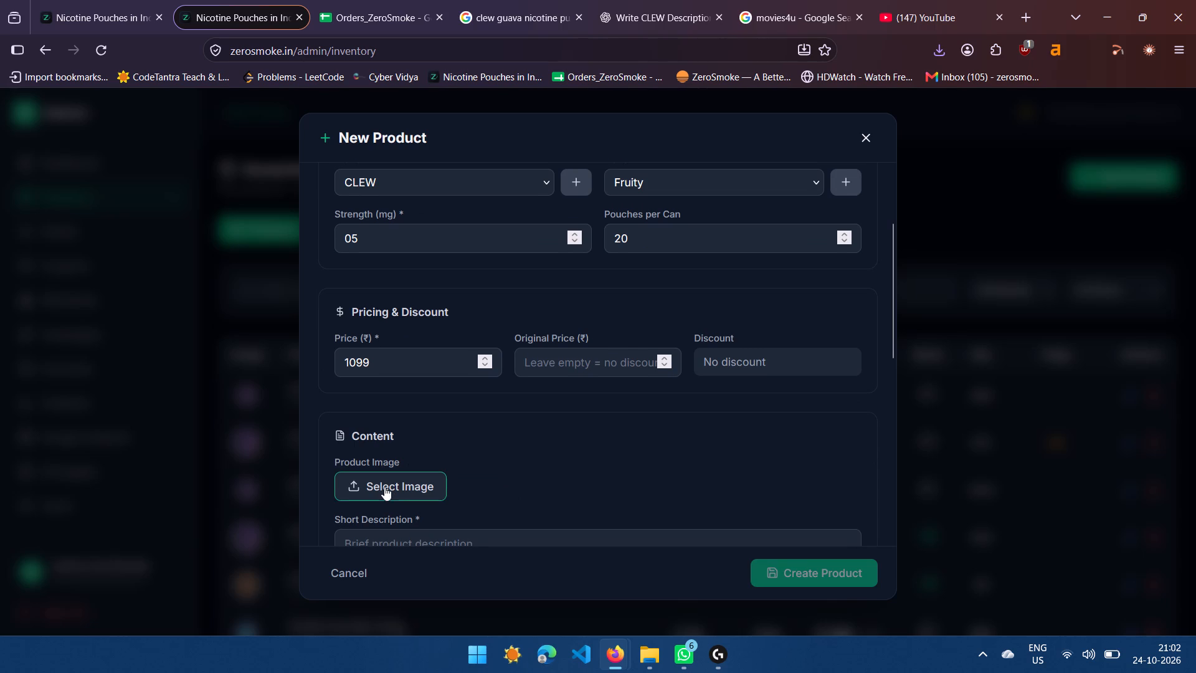
{"action": "left_click", "coordinate": [384, 487]}
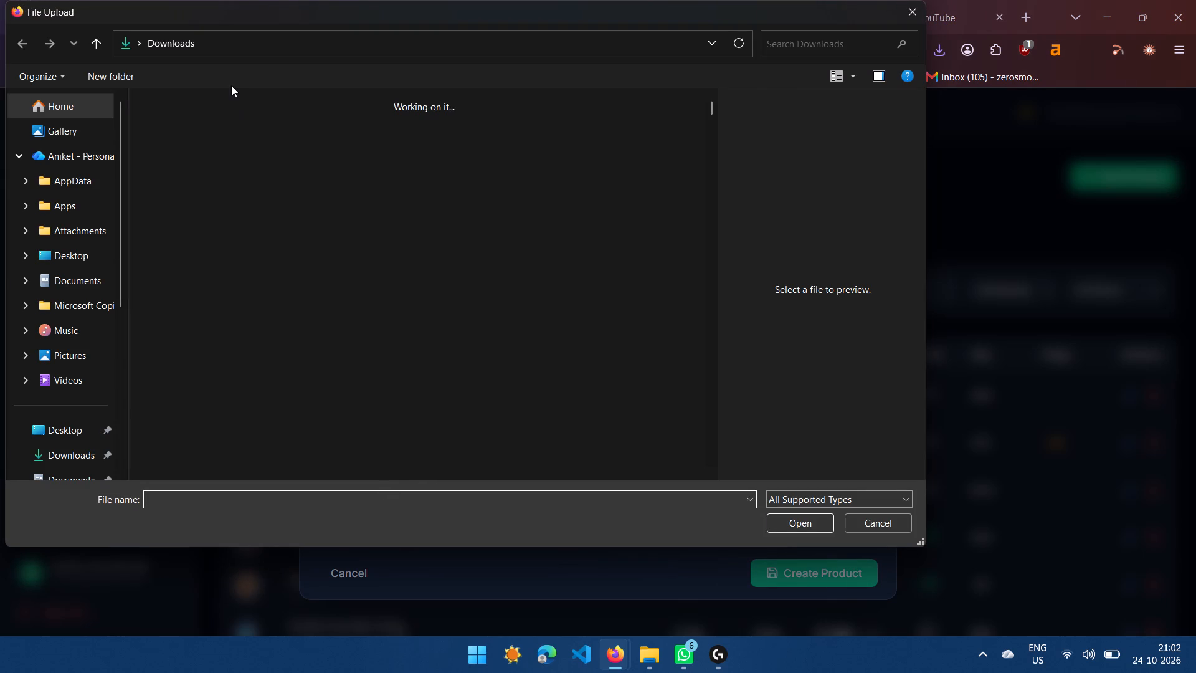
{"action": "left_click", "coordinate": [285, 118]}
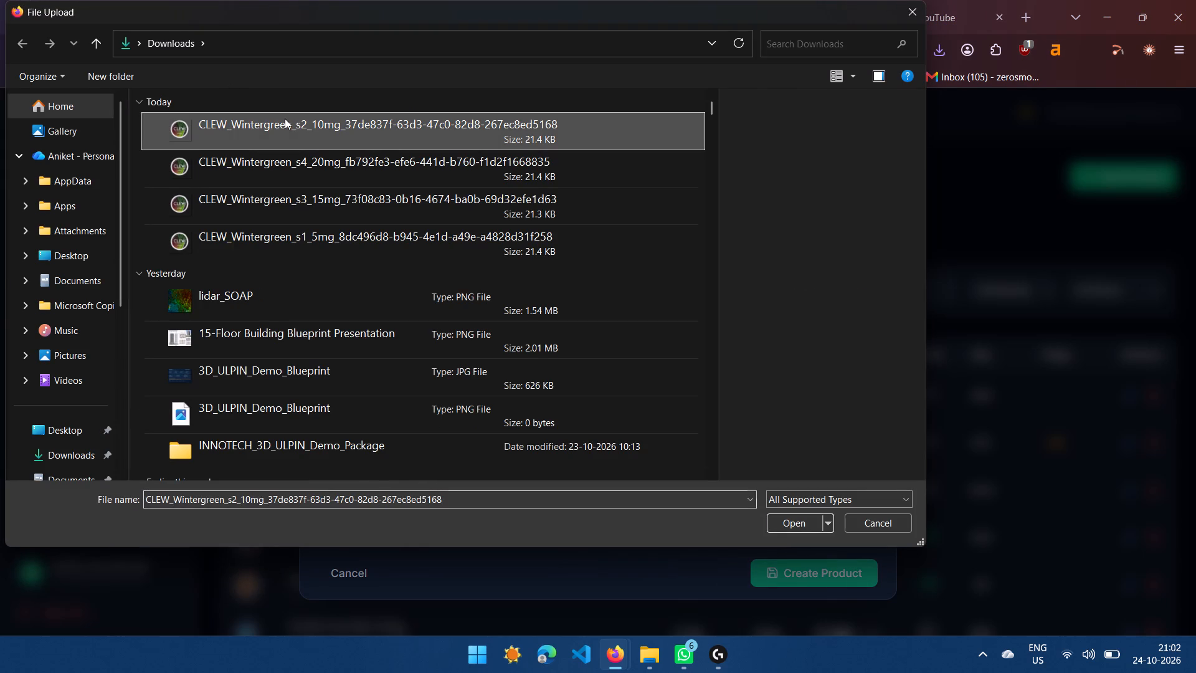
{"action": "key", "text": "Return"}
Copy the short description from the open CLEW Wintergreen 5mg product into the new 10mg product.
{"action": "scroll", "coordinate": [653, 403], "scroll_direction": "down", "scroll_amount": 1}
{"action": "key", "text": "alt+Tab"}
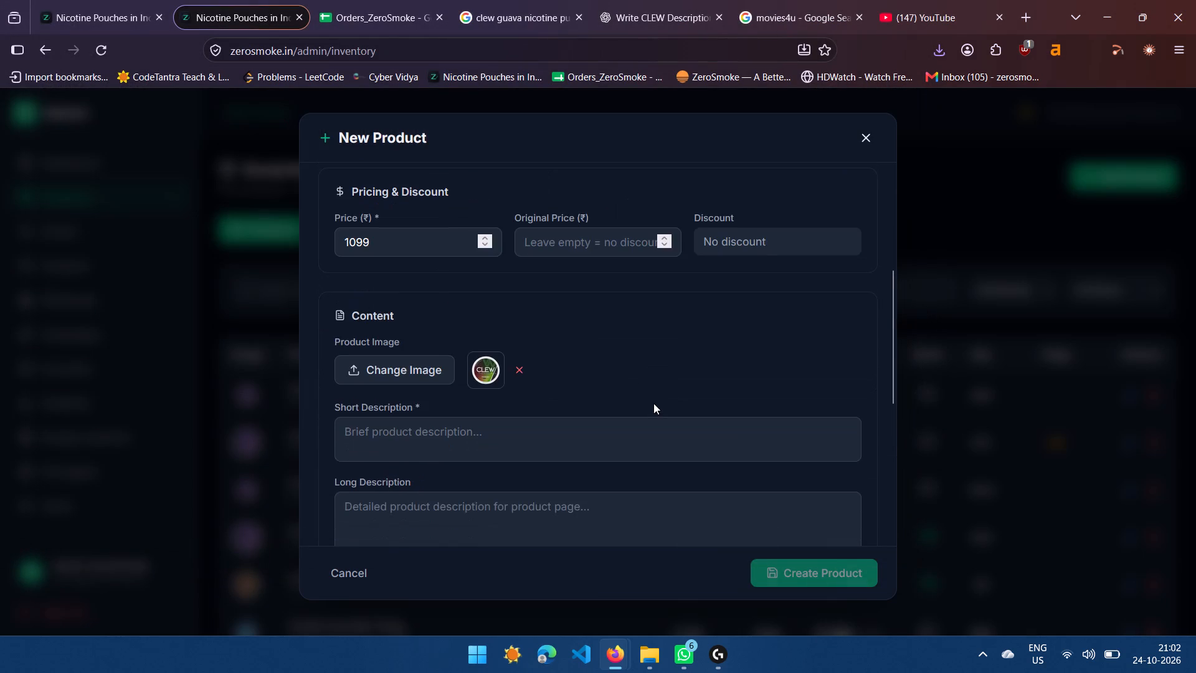
{"action": "key", "text": "alt+Tab"}
{"action": "key", "text": "ctrl+shift+Tab"}
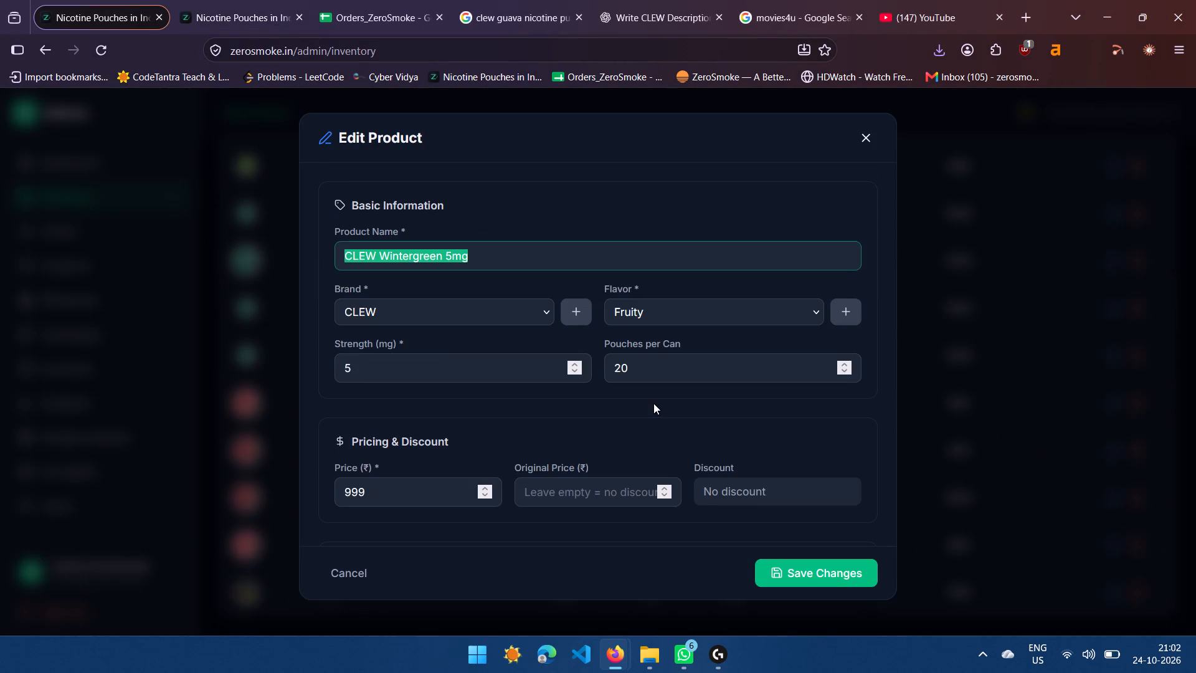
{"action": "scroll", "coordinate": [653, 403], "scroll_direction": "down", "scroll_amount": 3}
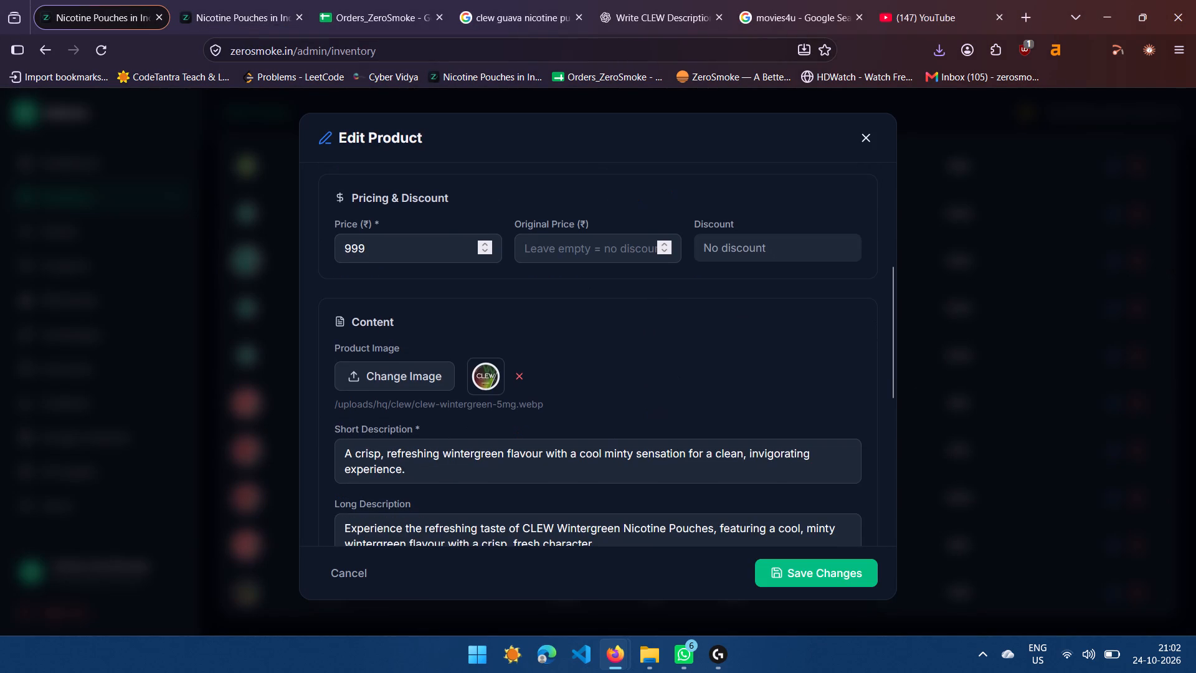
{"action": "left_click", "coordinate": [544, 467]}
{"action": "key", "text": "ctrl+a"}
{"action": "key", "text": "ctrl+c"}
{"action": "key", "text": "ctrl+Tab"}
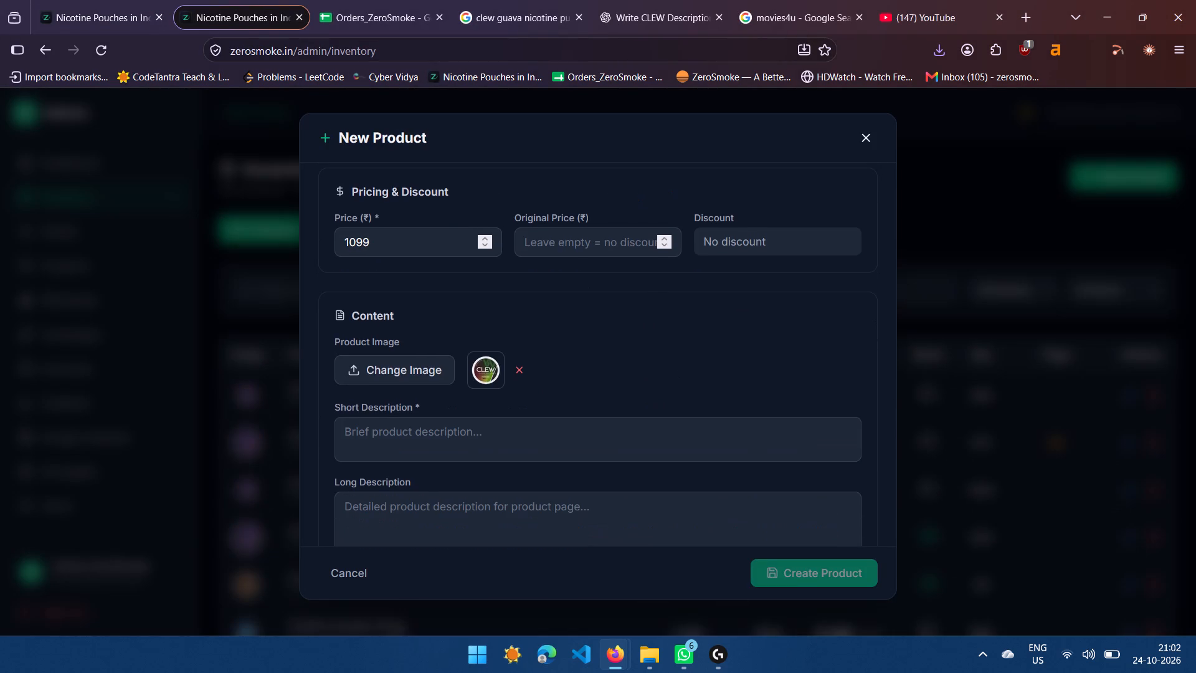
{"action": "left_click", "coordinate": [544, 467]}
{"action": "left_click", "coordinate": [506, 442]}
{"action": "key", "text": "ctrl+v"}
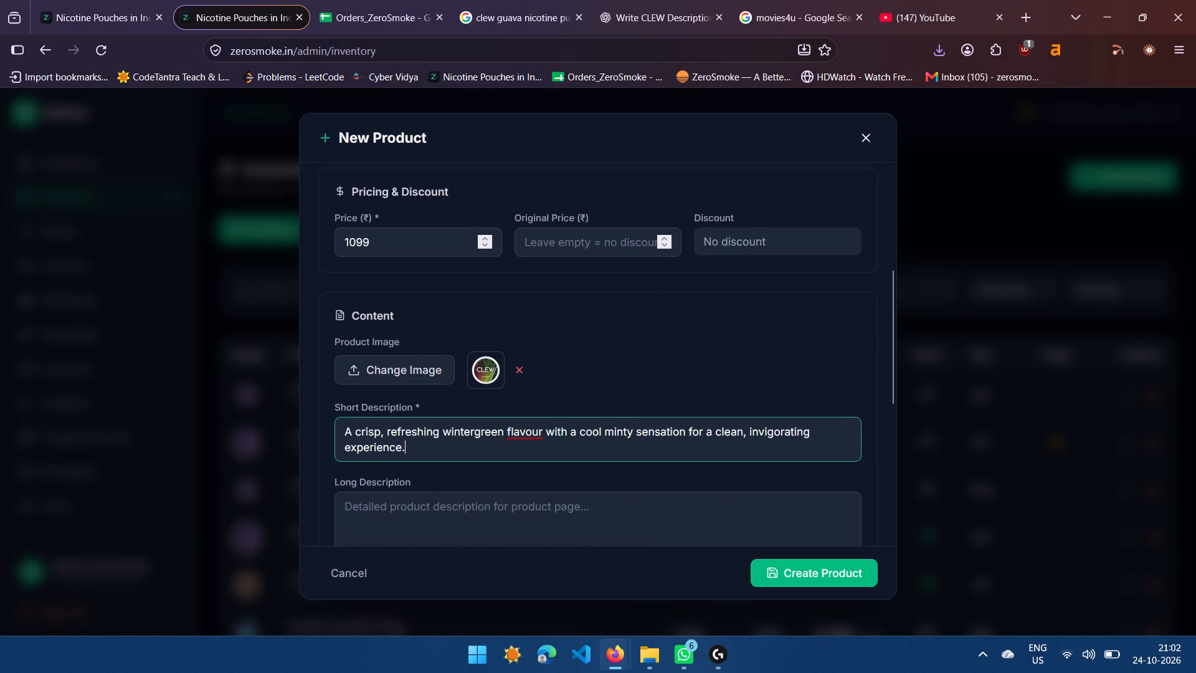
Copy the long description from the 5mg product into the new 10mg product's long description.
{"action": "key", "text": "Tab"}
{"action": "key", "text": "ctrl+shift+Tab"}
{"action": "key", "text": "Tab"}
{"action": "key", "text": "ctrl+a"}
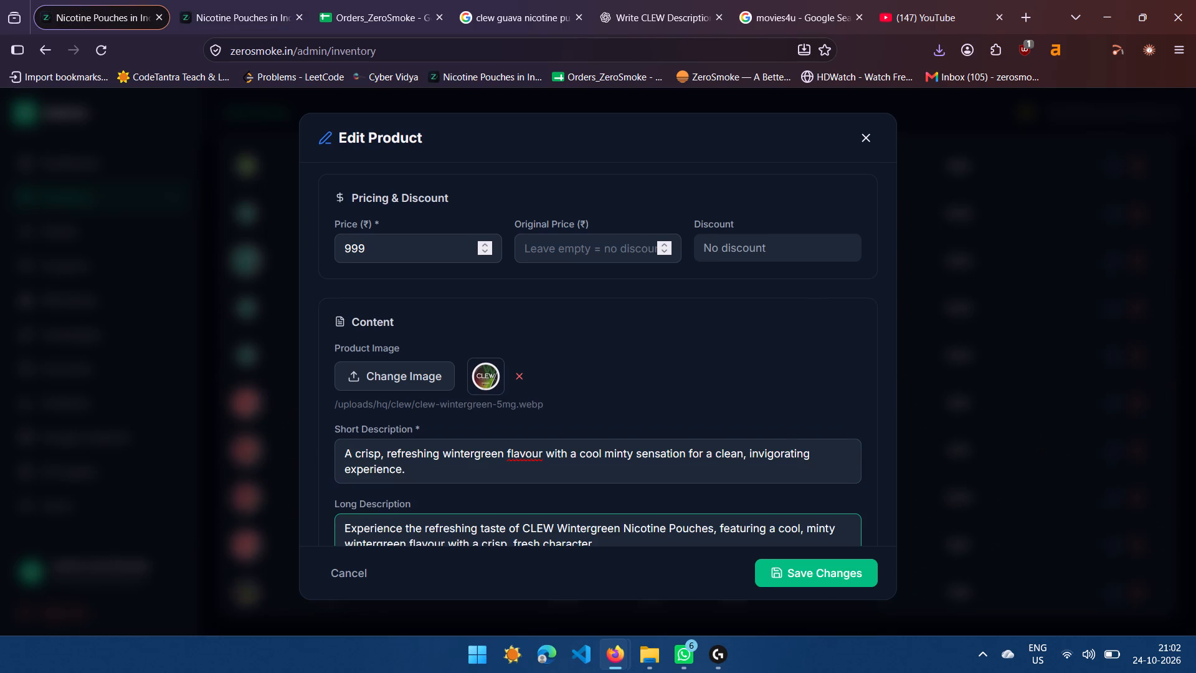
{"action": "key", "text": "ctrl+c"}
{"action": "key", "text": "ctrl+Tab"}
{"action": "key", "text": "ctrl+v"}
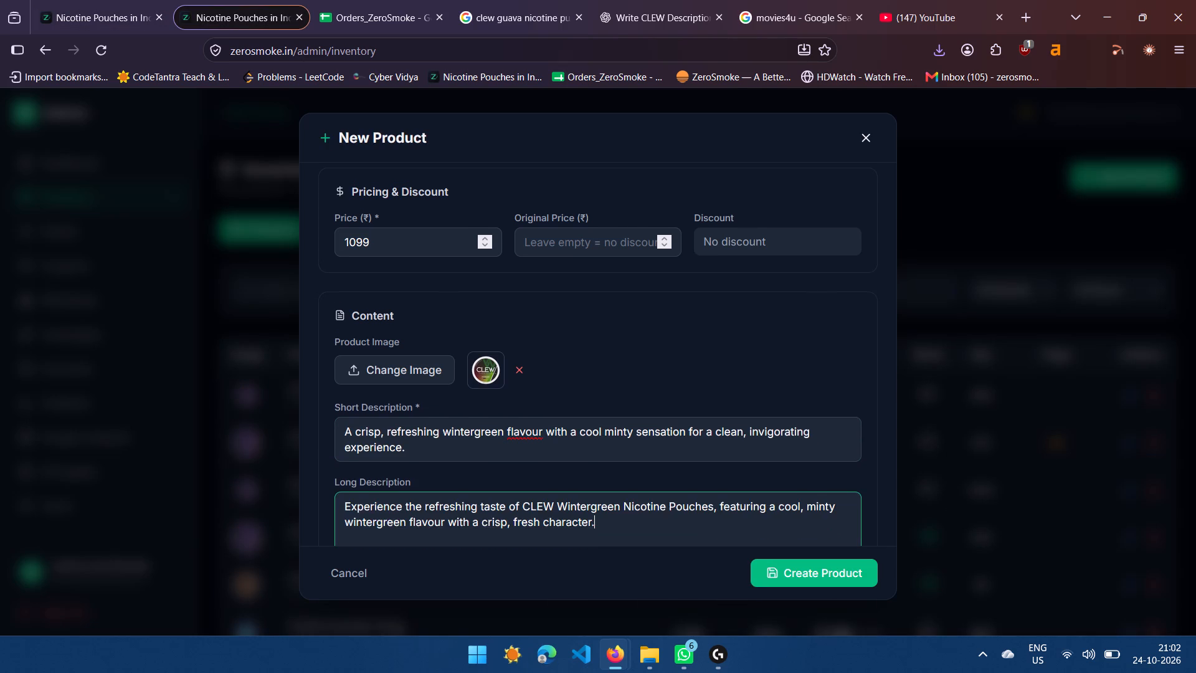
Set the new product's stock quantity to 1100 and turn off its In Stock flag.
{"action": "scroll", "coordinate": [506, 442], "scroll_direction": "down", "scroll_amount": 4}
{"action": "left_click", "coordinate": [346, 382]}
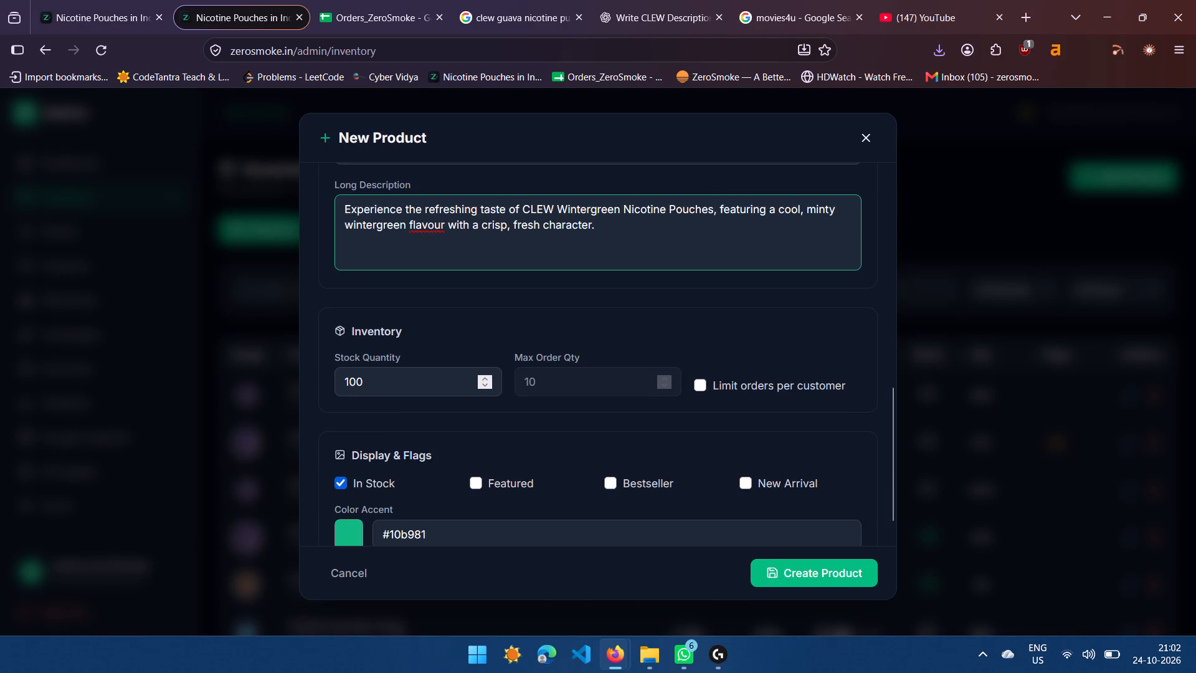
{"action": "key", "text": "1"}
{"action": "left_click", "coordinate": [400, 428]}
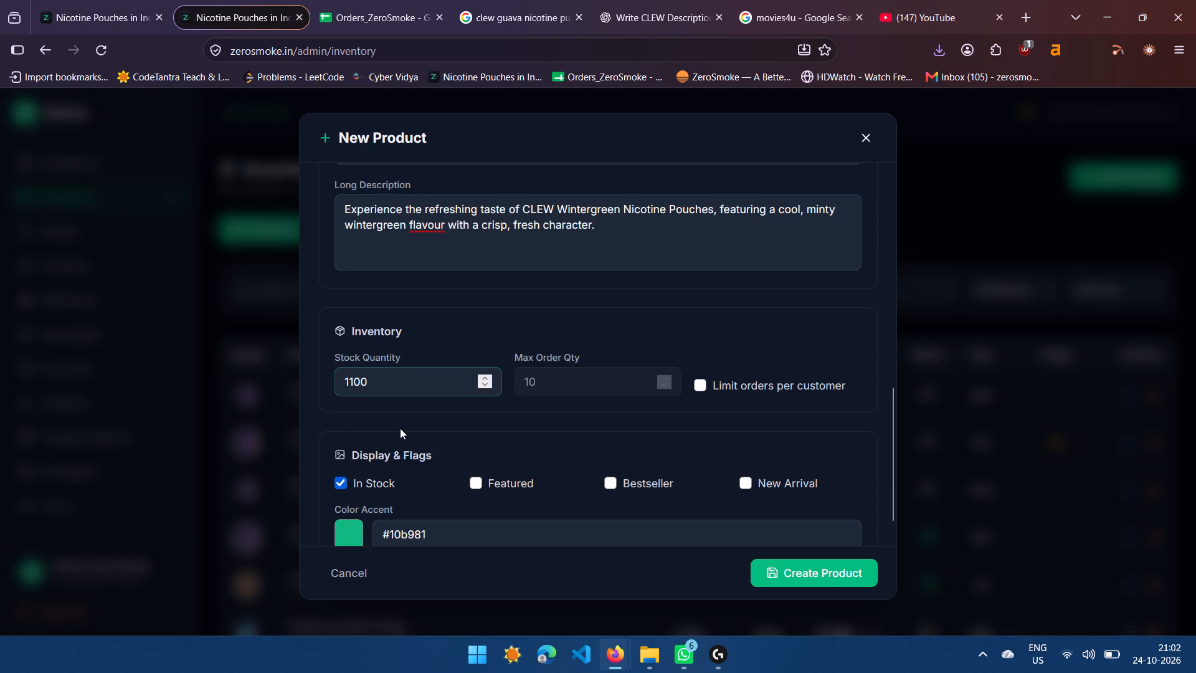
{"action": "left_click", "coordinate": [343, 483]}
Copy the accent color #042d20 from the 5mg product into the 10mg product and create the product.
{"action": "scroll", "coordinate": [343, 483], "scroll_direction": "down", "scroll_amount": 1}
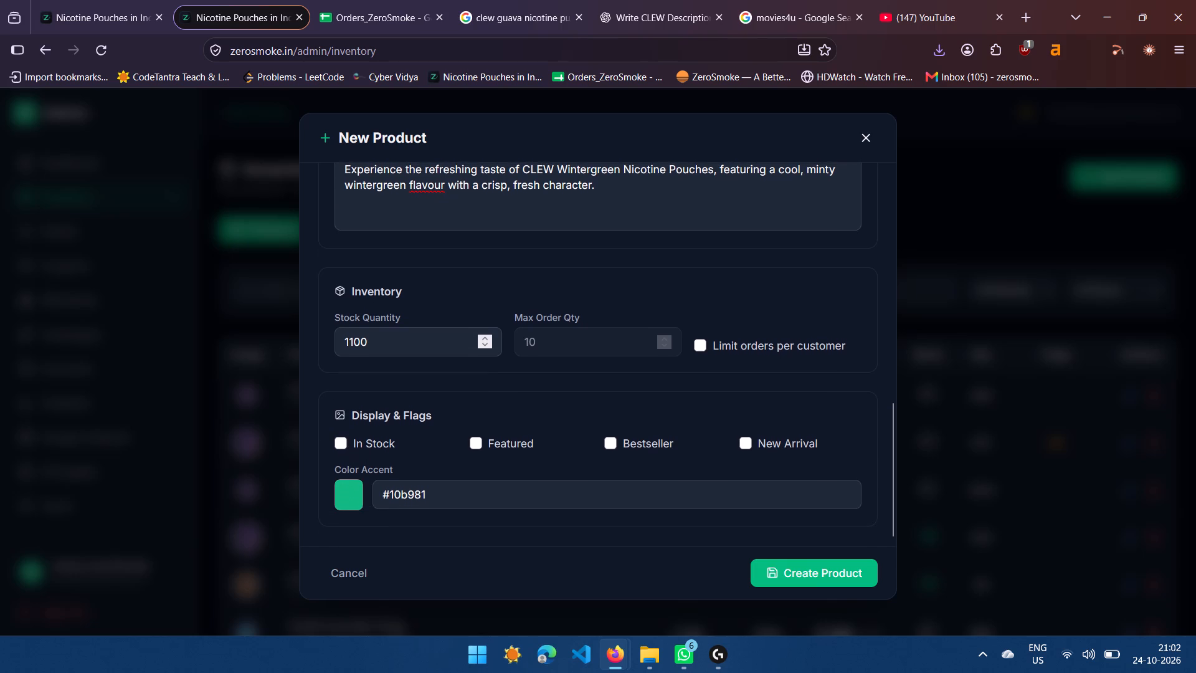
{"action": "left_click", "coordinate": [485, 499]}
{"action": "key", "text": "ctrl+shift+Tab"}
{"action": "scroll", "coordinate": [485, 499], "scroll_direction": "down", "scroll_amount": 4}
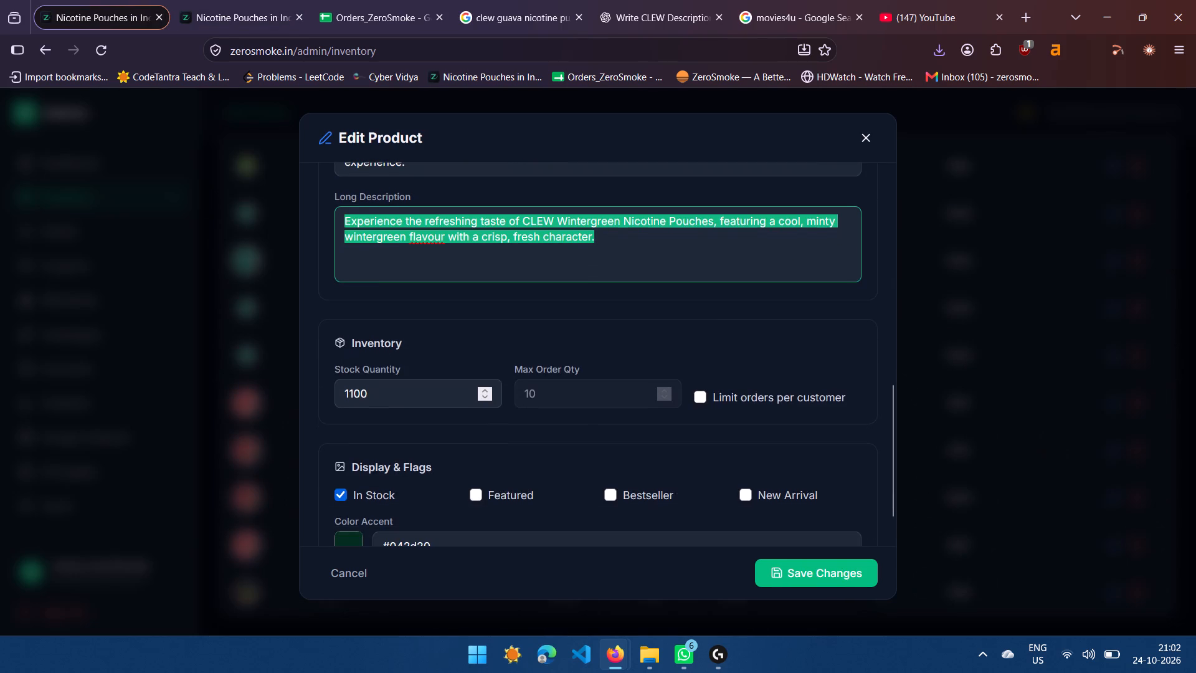
{"action": "left_click", "coordinate": [440, 545]}
{"action": "key", "text": "ctrl+a"}
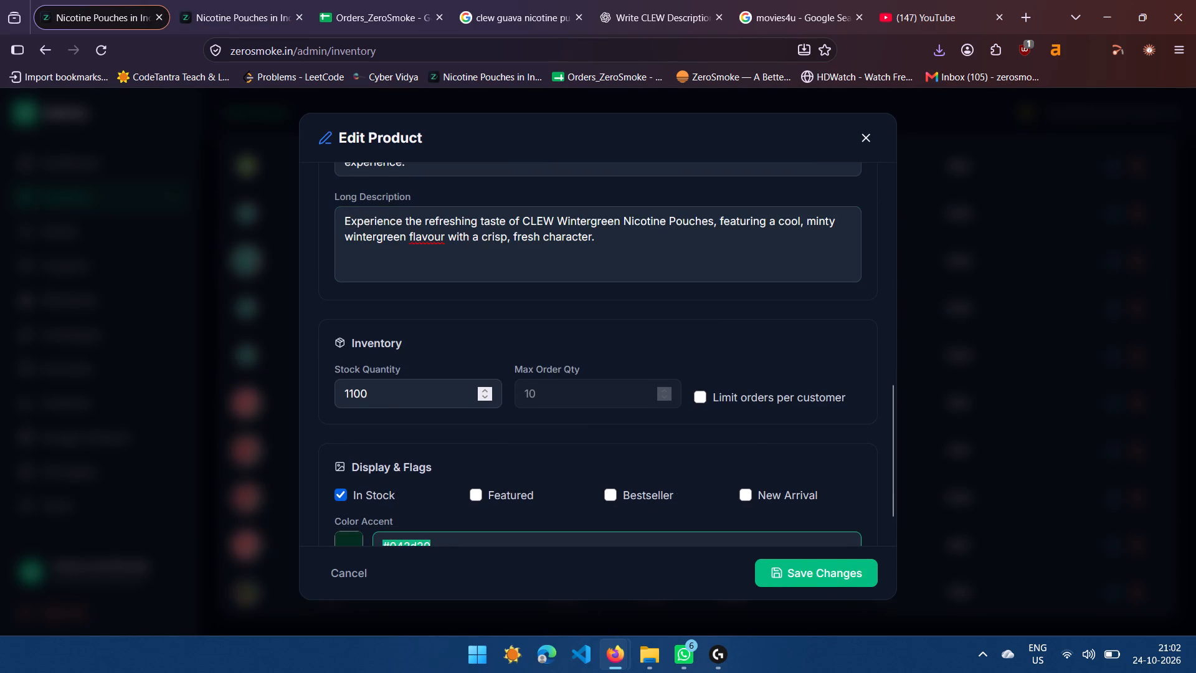
{"action": "key", "text": "ctrl+c"}
{"action": "key", "text": "ctrl+Tab"}
{"action": "key", "text": "ctrl+a"}
{"action": "key", "text": "ctrl+v"}
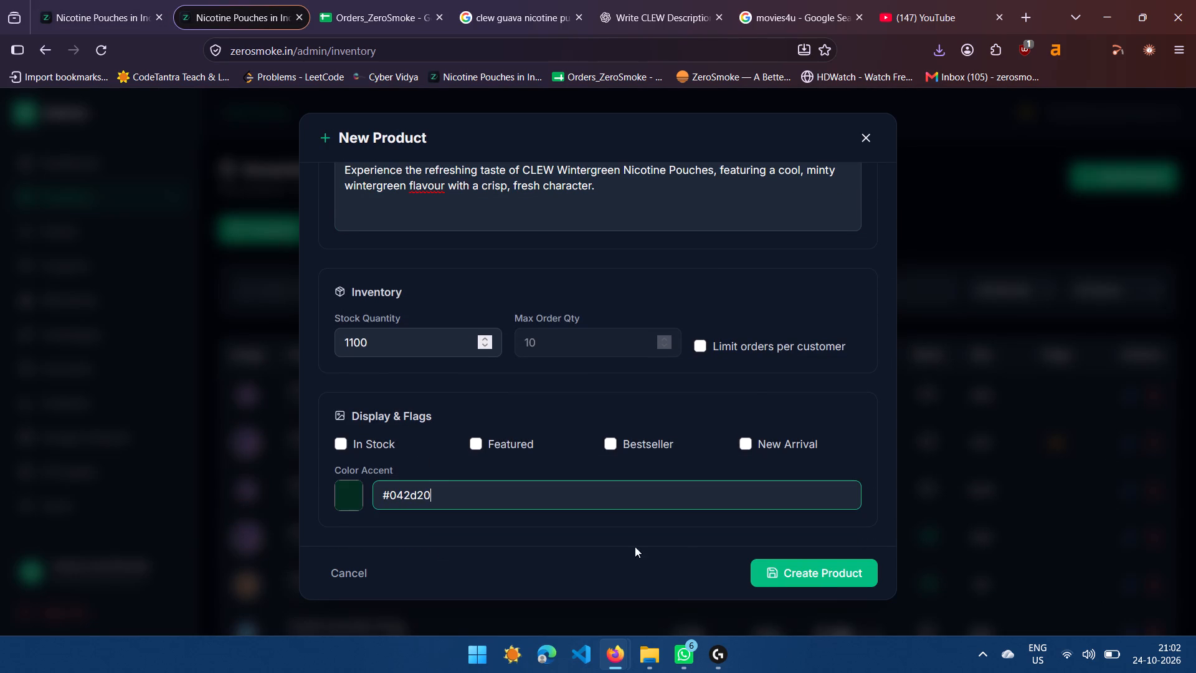
{"action": "left_click", "coordinate": [769, 570]}
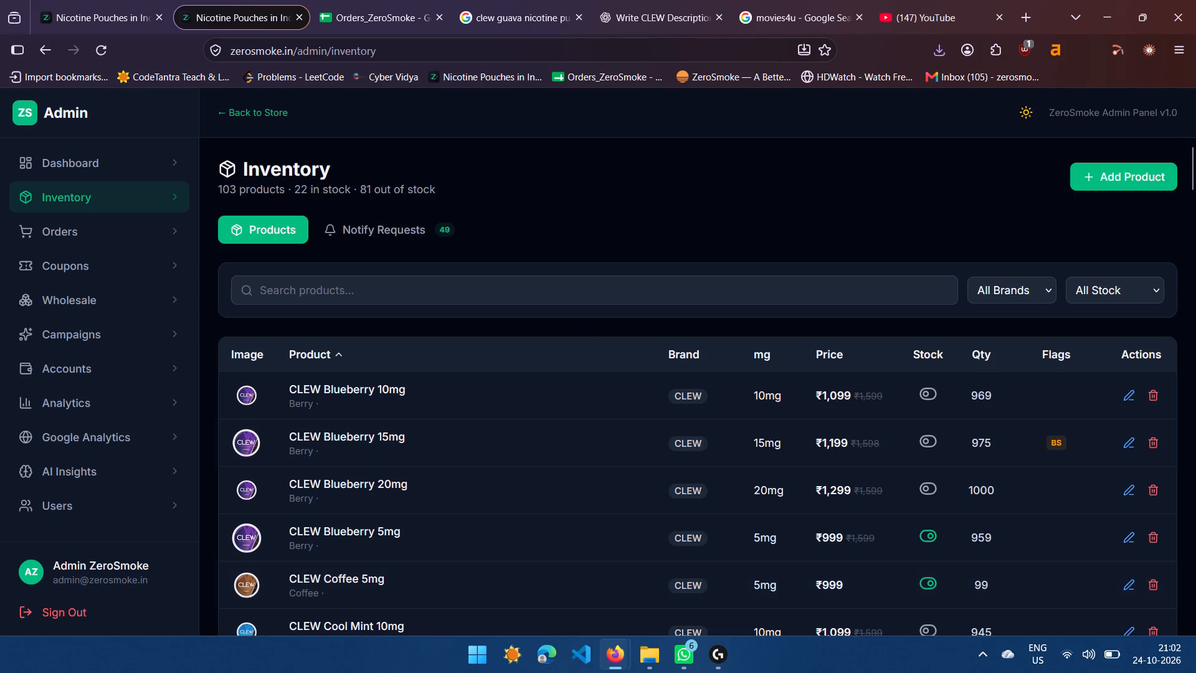
Filter the inventory by the CLEW brand and check the Wintergreen entries at the end of the list.
{"action": "left_click", "coordinate": [573, 300]}
{"action": "left_click", "coordinate": [987, 293]}
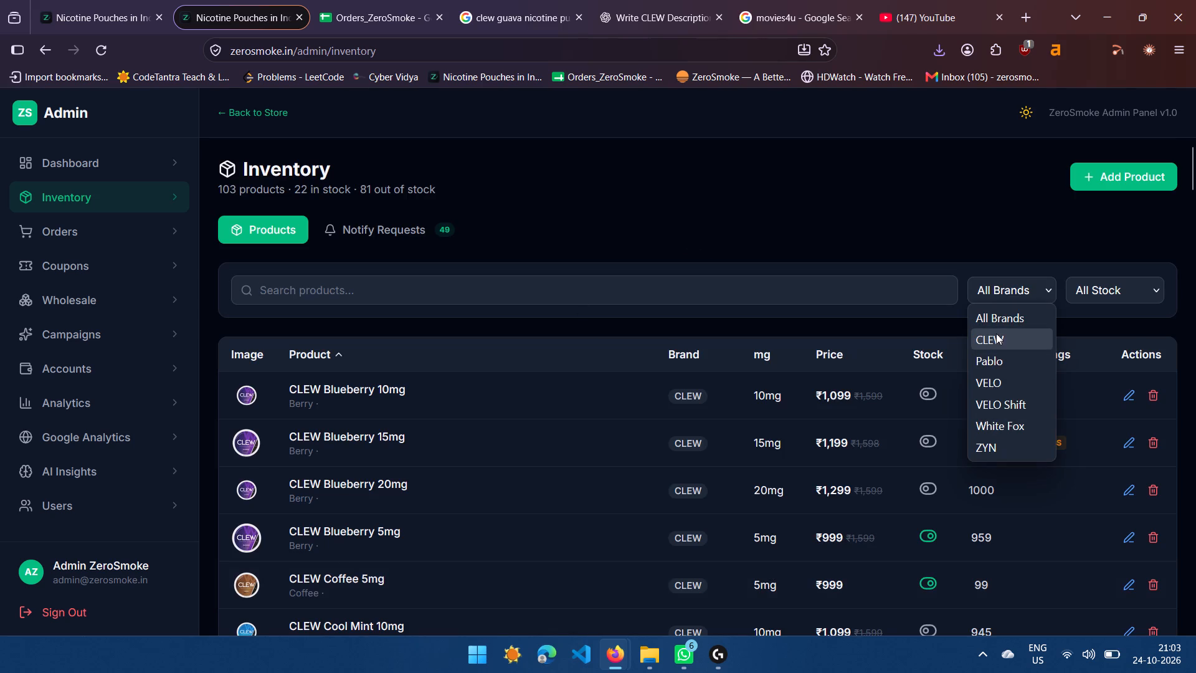
{"action": "left_click", "coordinate": [996, 333]}
{"action": "scroll", "coordinate": [577, 447], "scroll_direction": "down", "scroll_amount": 8}
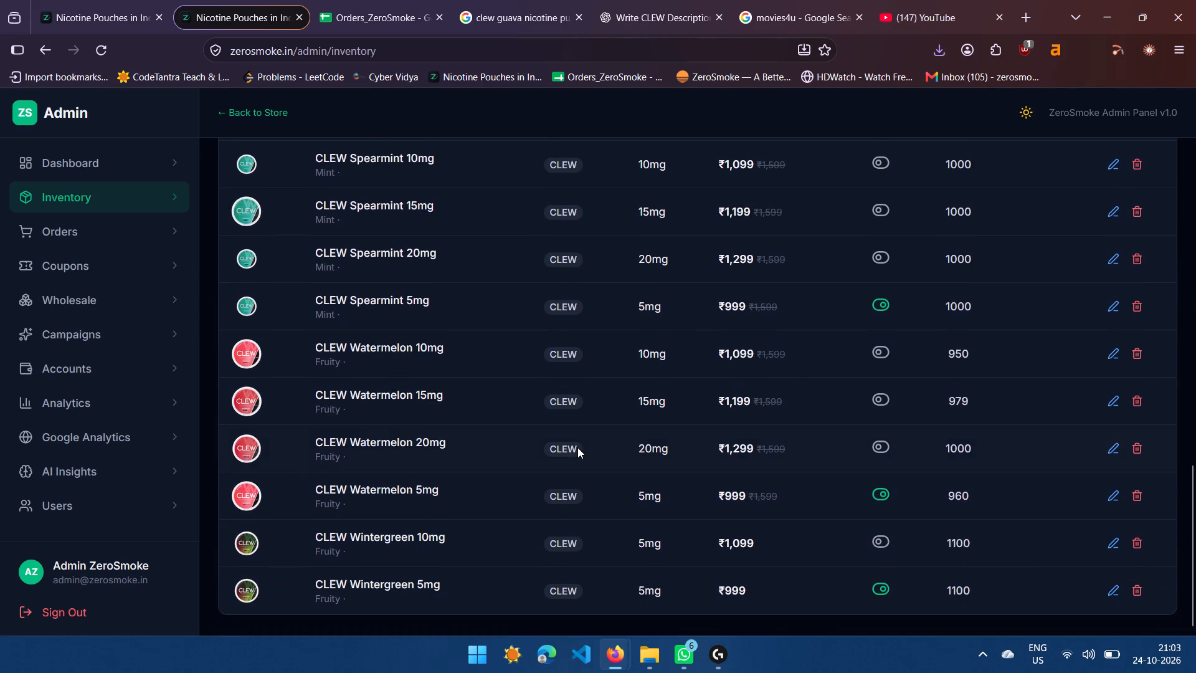
{"action": "scroll", "coordinate": [577, 447], "scroll_direction": "down", "scroll_amount": 3}
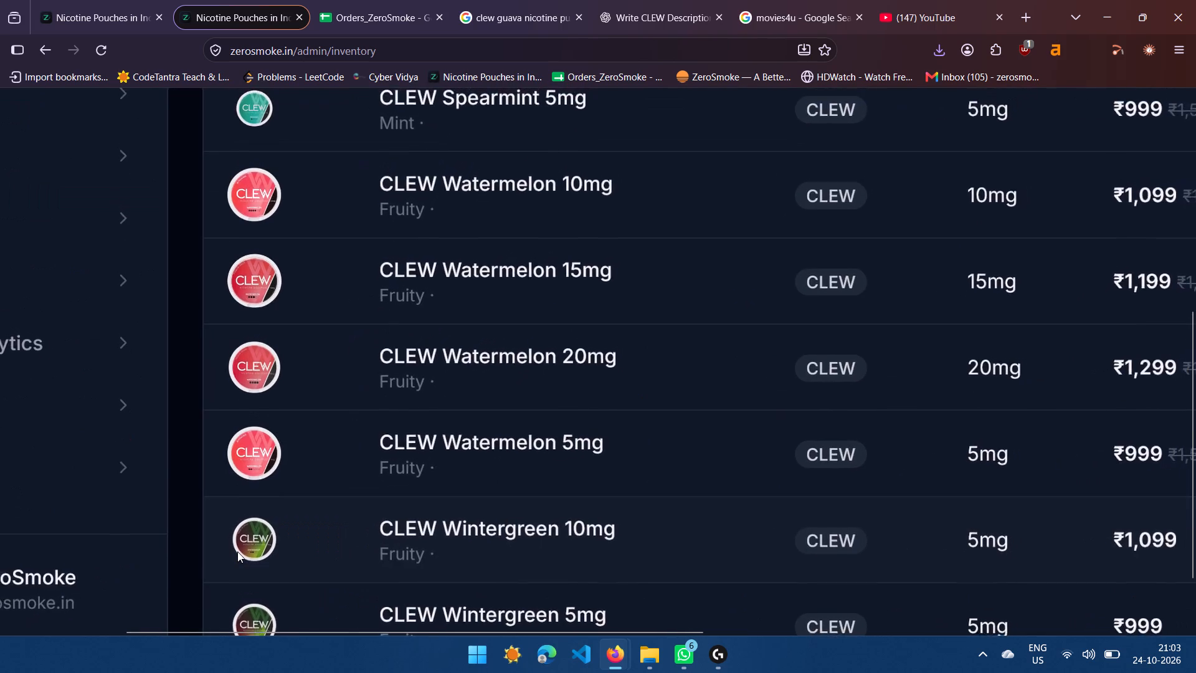
{"action": "scroll", "coordinate": [848, 352], "scroll_direction": "up", "scroll_amount": 6}
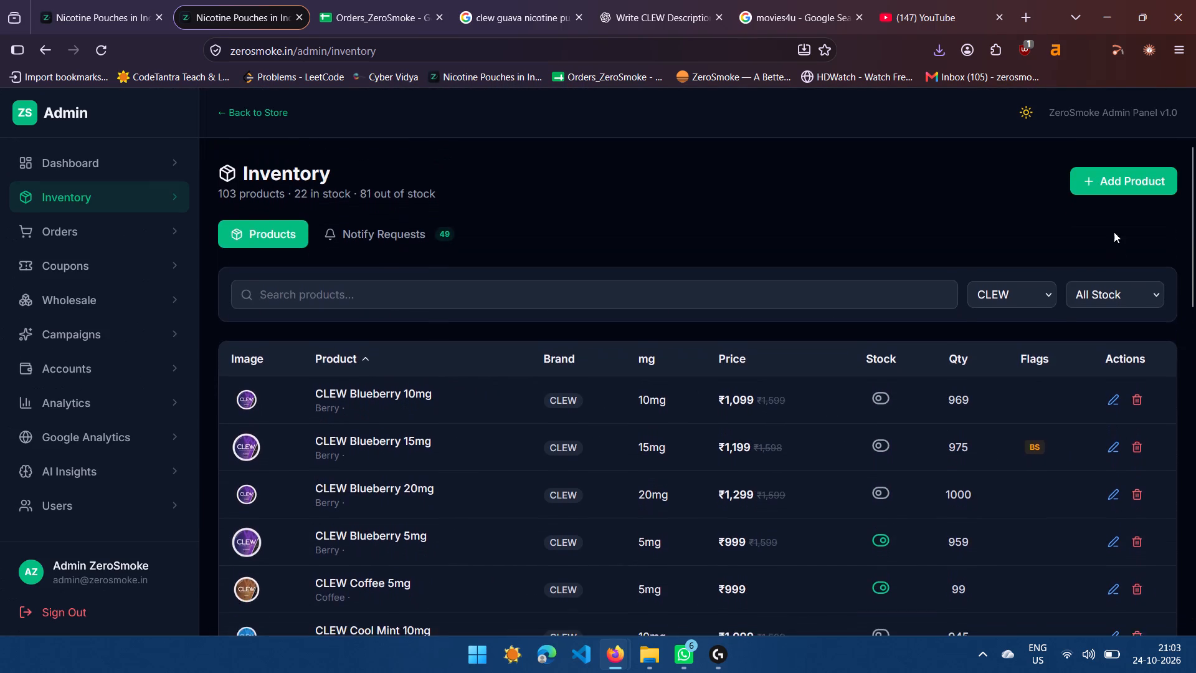
Start another new product, reusing the 5mg product's name changed to CLEW Wintergreen 15mg.
{"action": "left_click", "coordinate": [1097, 169]}
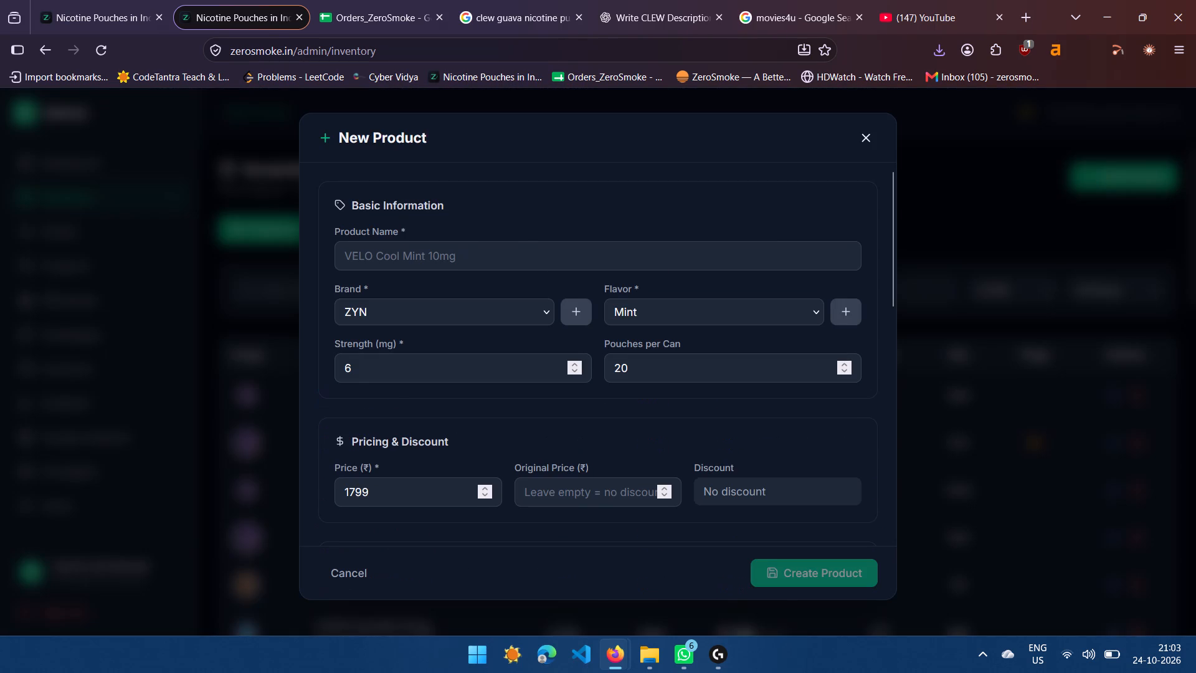
{"action": "key", "text": "ctrl+shift+Tab"}
{"action": "scroll", "coordinate": [511, 237], "scroll_direction": "up", "scroll_amount": 7}
{"action": "left_click", "coordinate": [490, 250]}
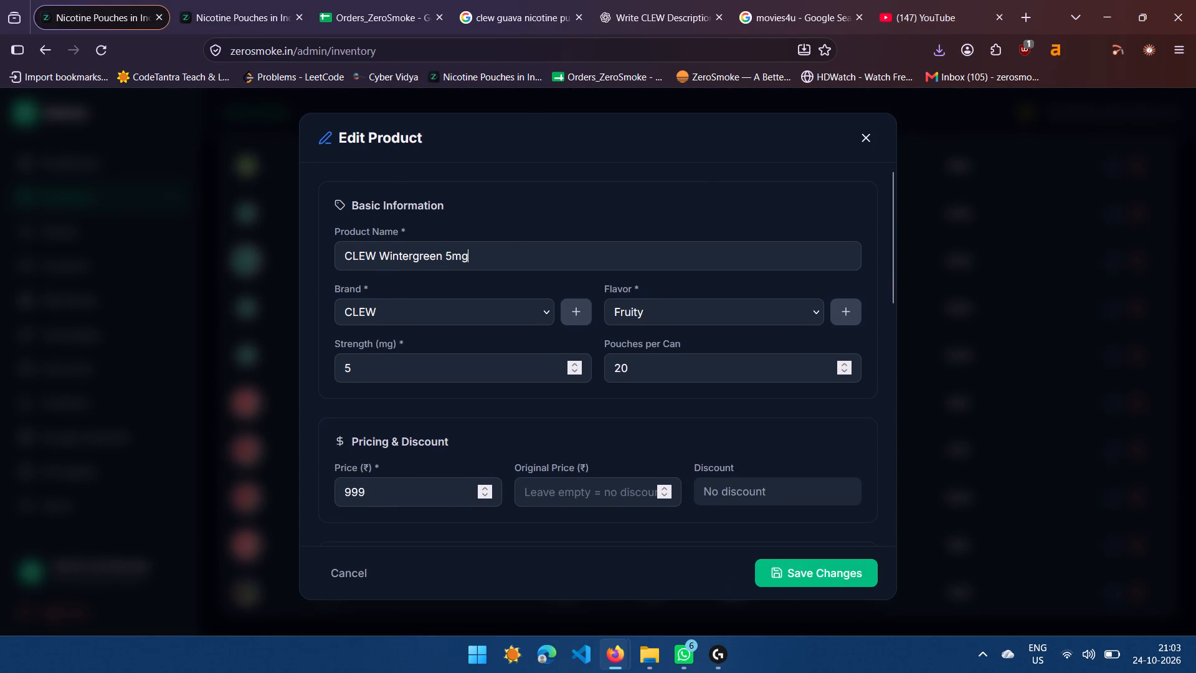
{"action": "key", "text": "ctrl+a"}
{"action": "key", "text": "ctrl+c"}
{"action": "key", "text": "ctrl+Tab"}
{"action": "left_click", "coordinate": [490, 250]}
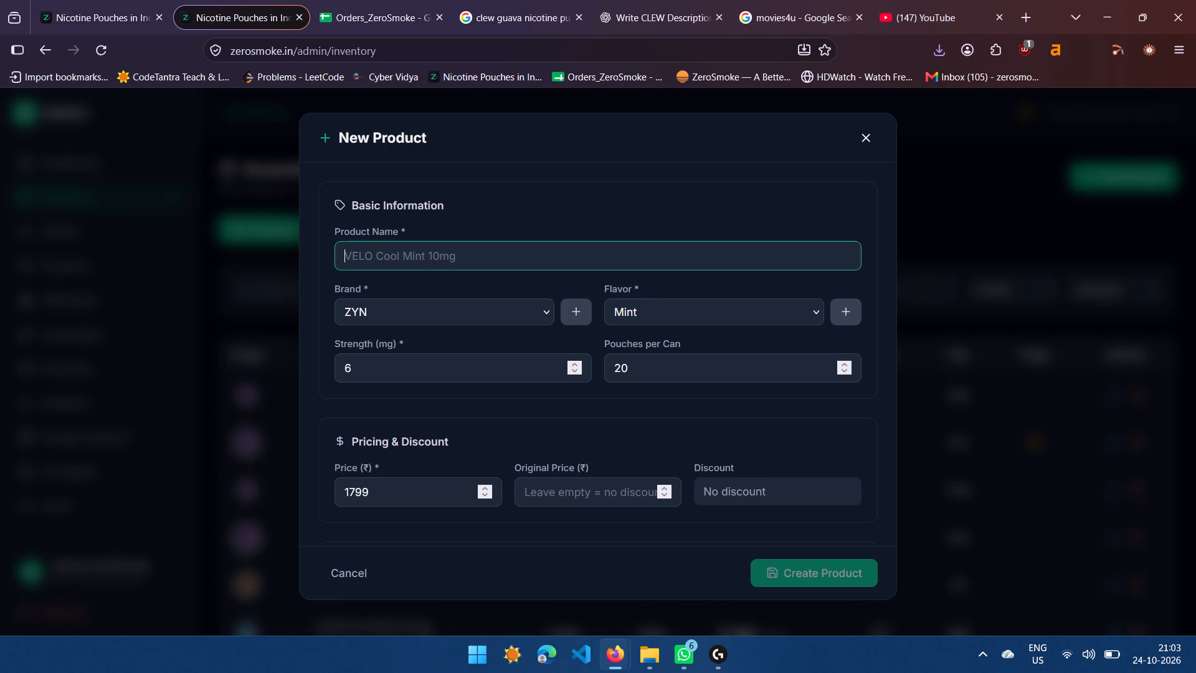
{"action": "key", "text": "ctrl+v"}
{"action": "left_click", "coordinate": [447, 260]}
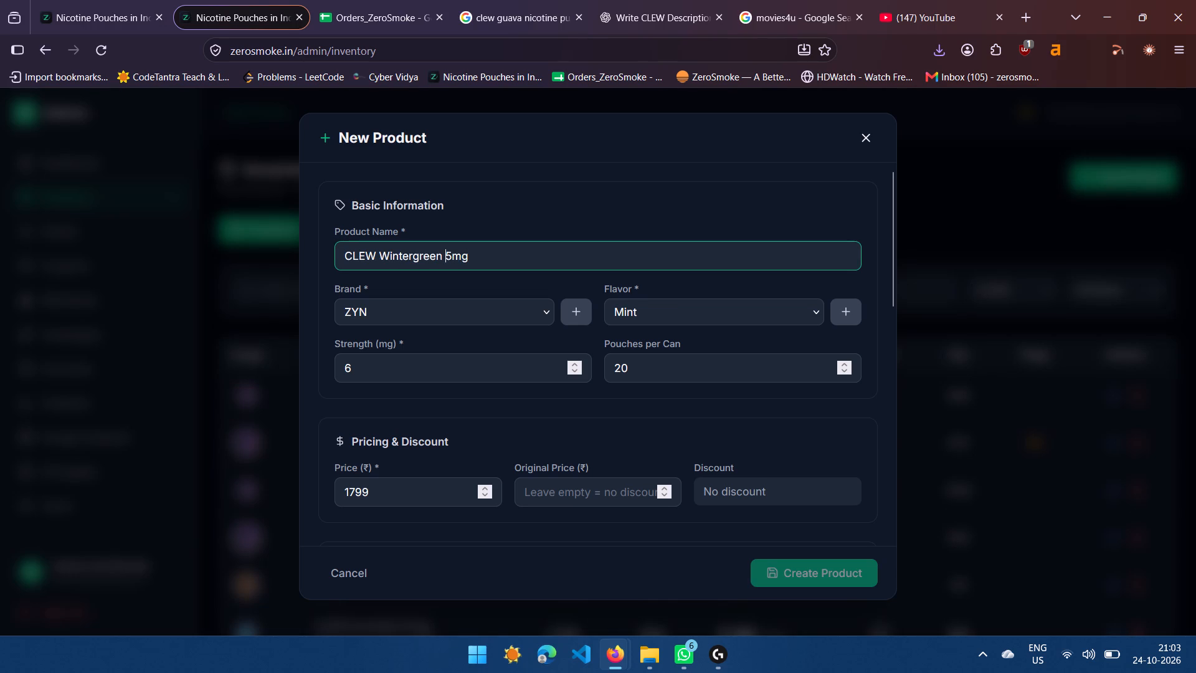
{"action": "key", "text": "1"}
Set the new 15mg product's brand to CLEW and its flavor to Fruity.
{"action": "left_click", "coordinate": [440, 308]}
{"action": "key", "text": "c"}
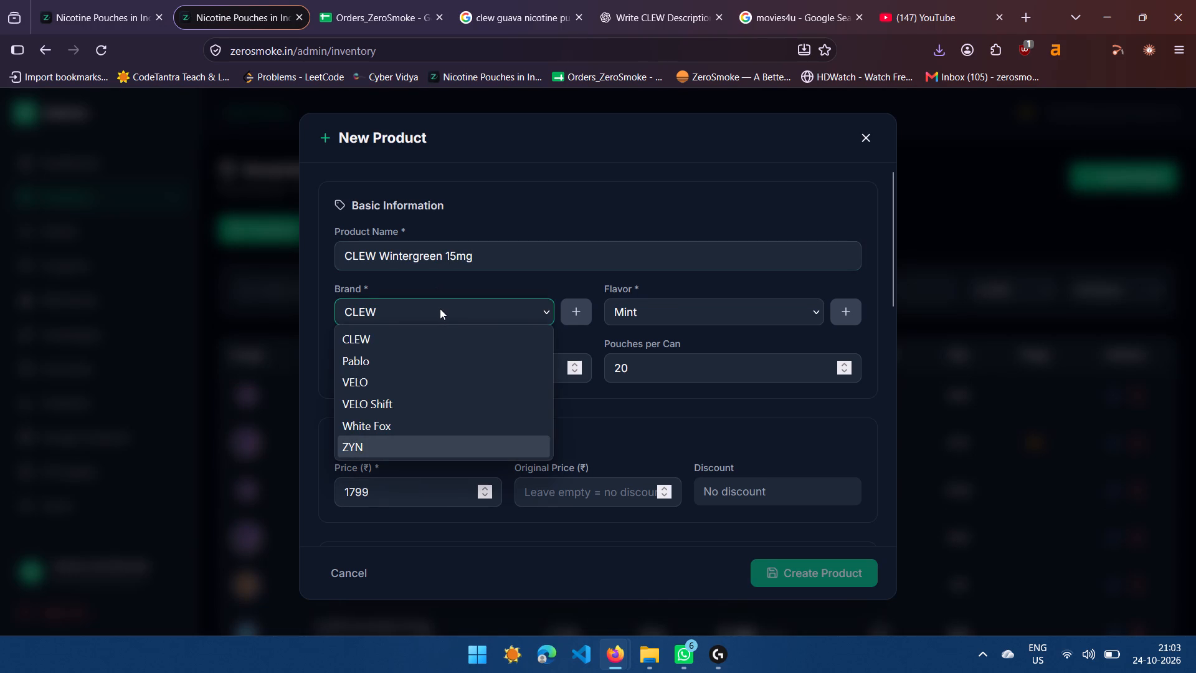
{"action": "key", "text": "Return"}
{"action": "left_click", "coordinate": [632, 308]}
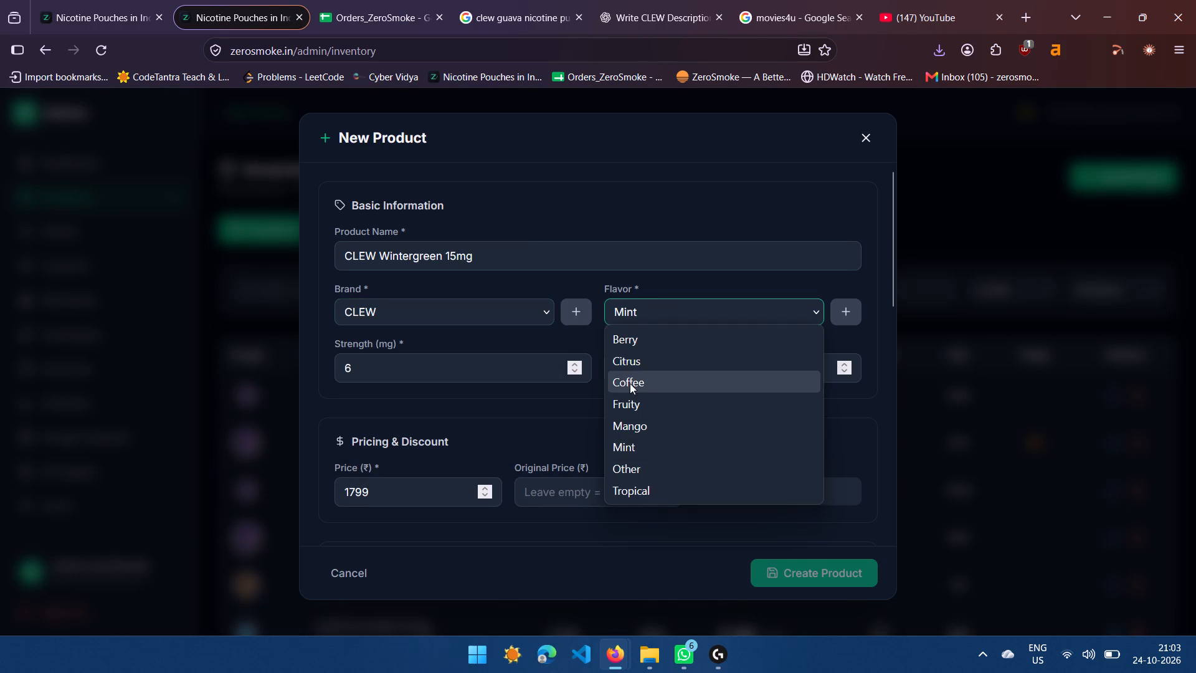
{"action": "left_click", "coordinate": [628, 403]}
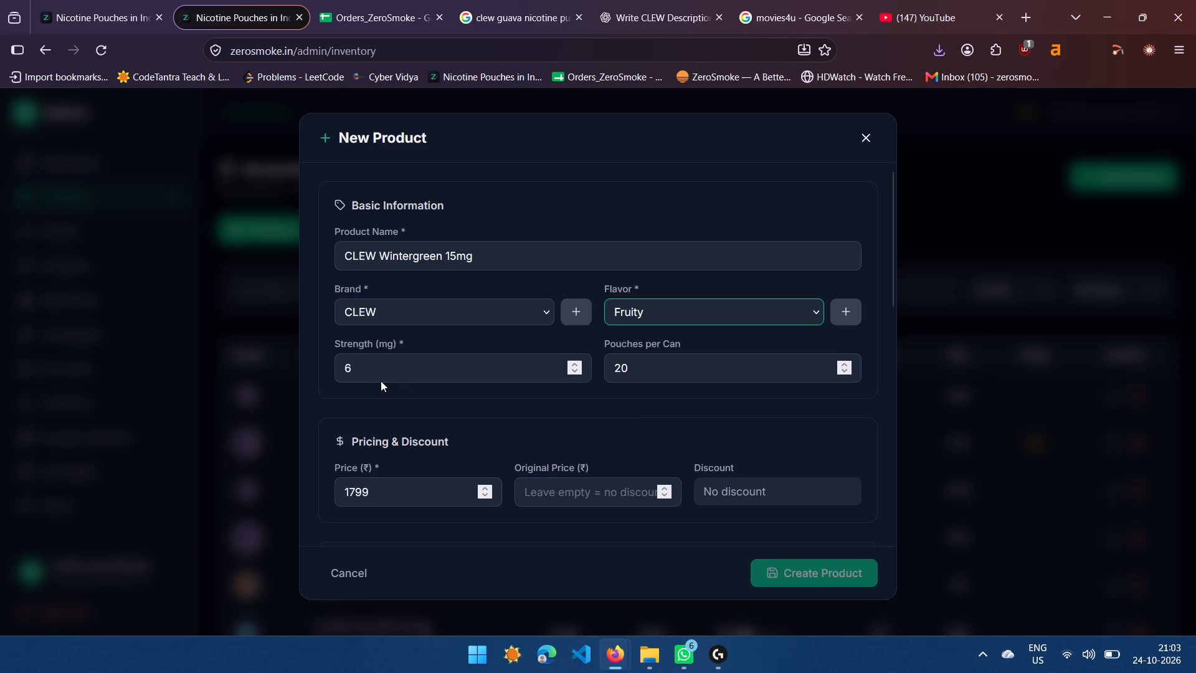
Set the new CLEW Wintergreen 15mg product's strength to 15 mg and its price to ₹1199.
{"action": "left_click", "coordinate": [359, 369]}
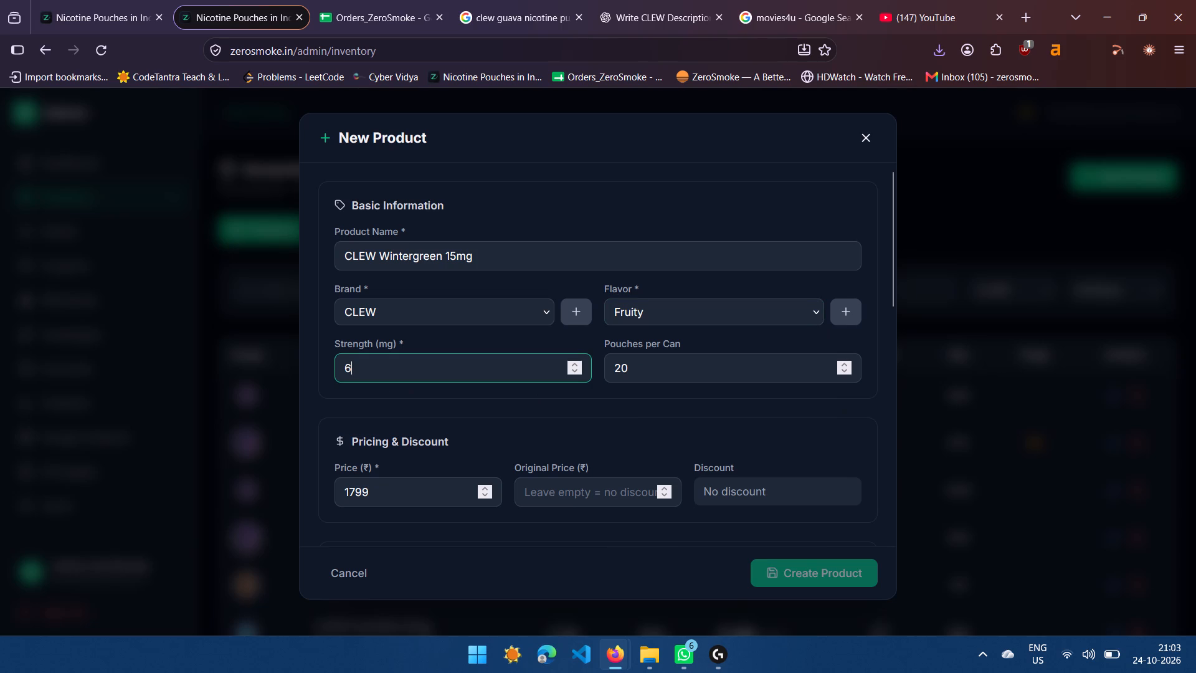
{"action": "key", "text": "BackSpace"}
{"action": "type", "text": "15"}
{"action": "left_click", "coordinate": [496, 424]}
{"action": "scroll", "coordinate": [496, 424], "scroll_direction": "down", "scroll_amount": 2}
{"action": "left_click", "coordinate": [353, 369]}
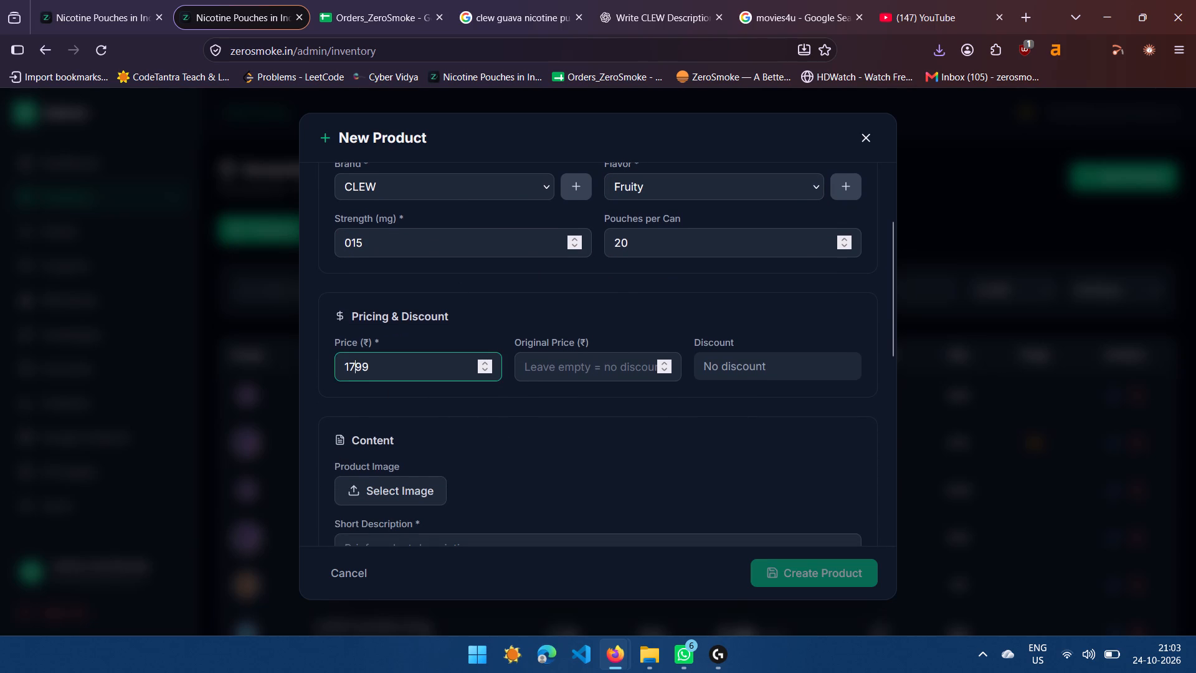
{"action": "key", "text": "BackSpace"}
{"action": "key", "text": "1"}
Upload the CLEW_Wintergreen_s3_15mg file from Downloads as the 15mg product's image.
{"action": "left_click", "coordinate": [391, 490]}
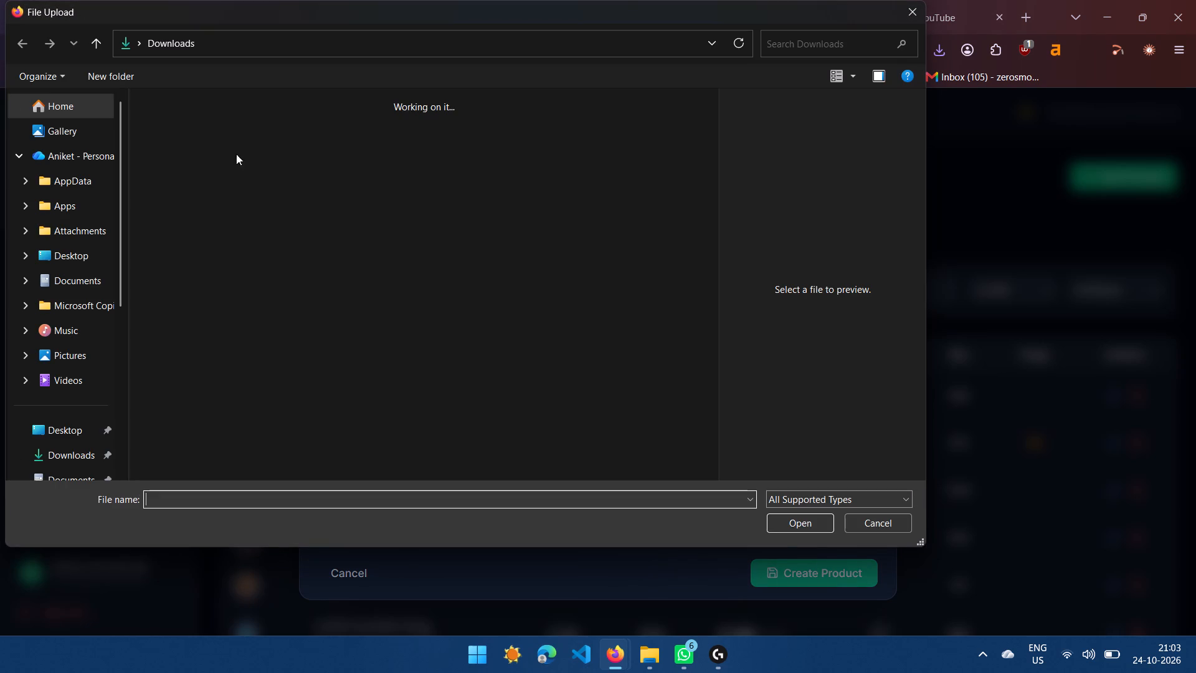
{"action": "left_click", "coordinate": [246, 209]}
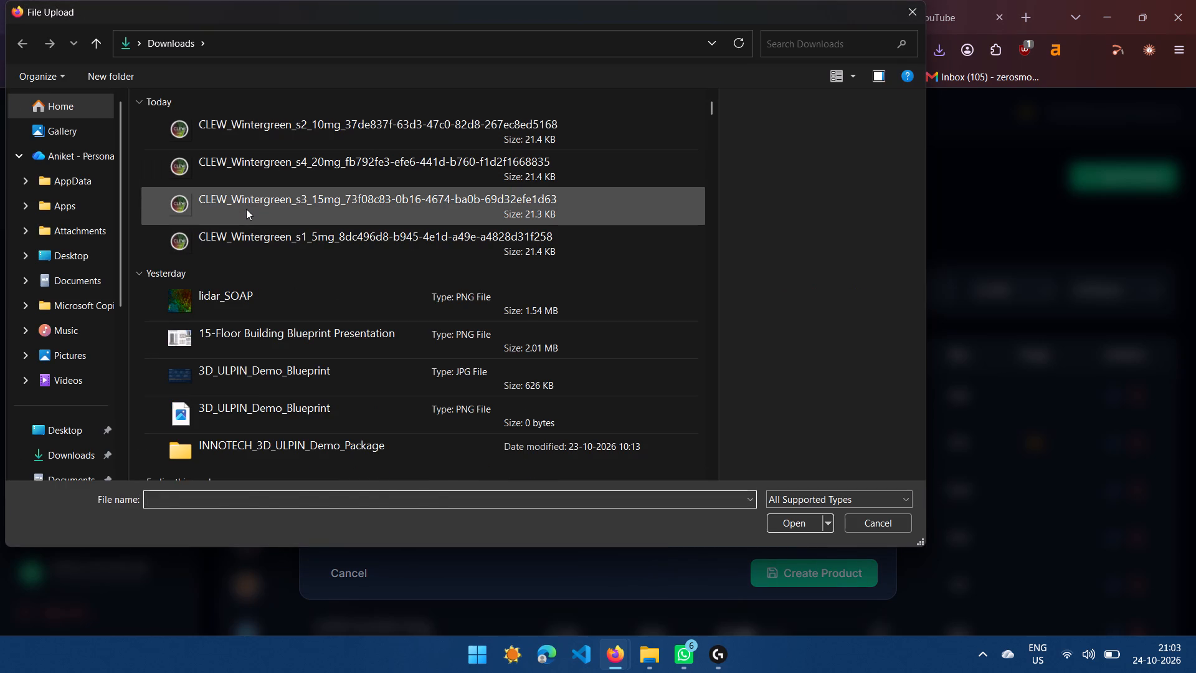
{"action": "key", "text": "Return"}
Copy the short description from the open 5mg product into the new 15mg product.
{"action": "key", "text": "ctrl+shift+Tab"}
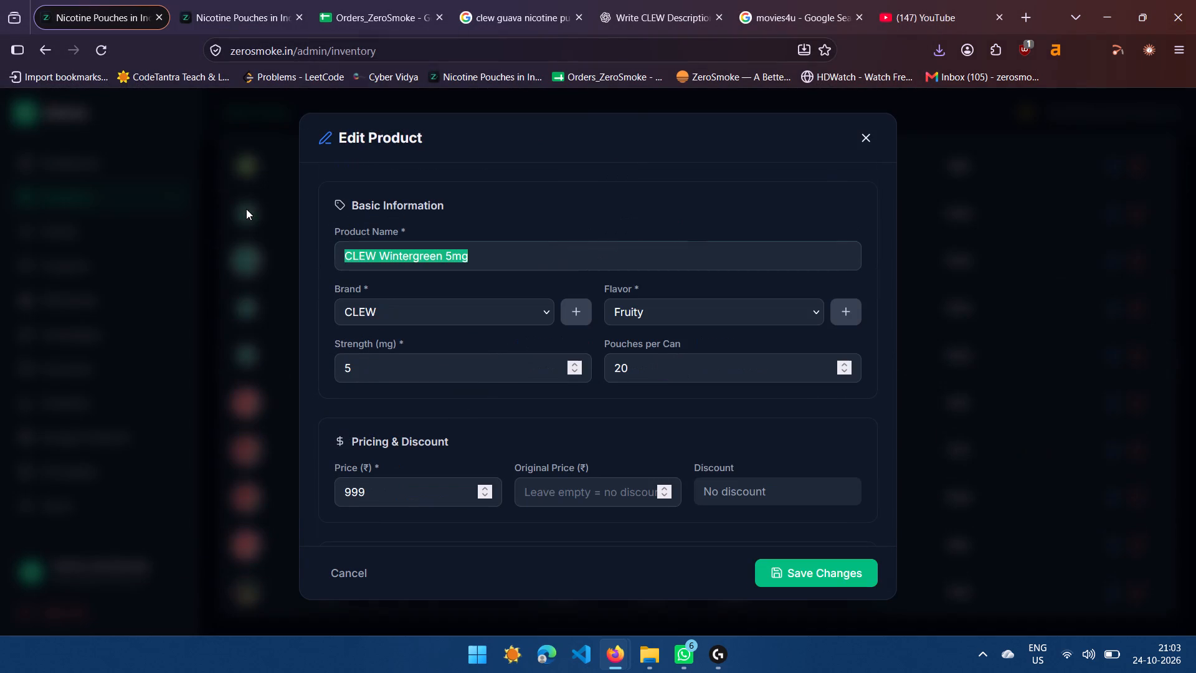
{"action": "scroll", "coordinate": [399, 357], "scroll_direction": "down", "scroll_amount": 4}
{"action": "left_click", "coordinate": [422, 472]}
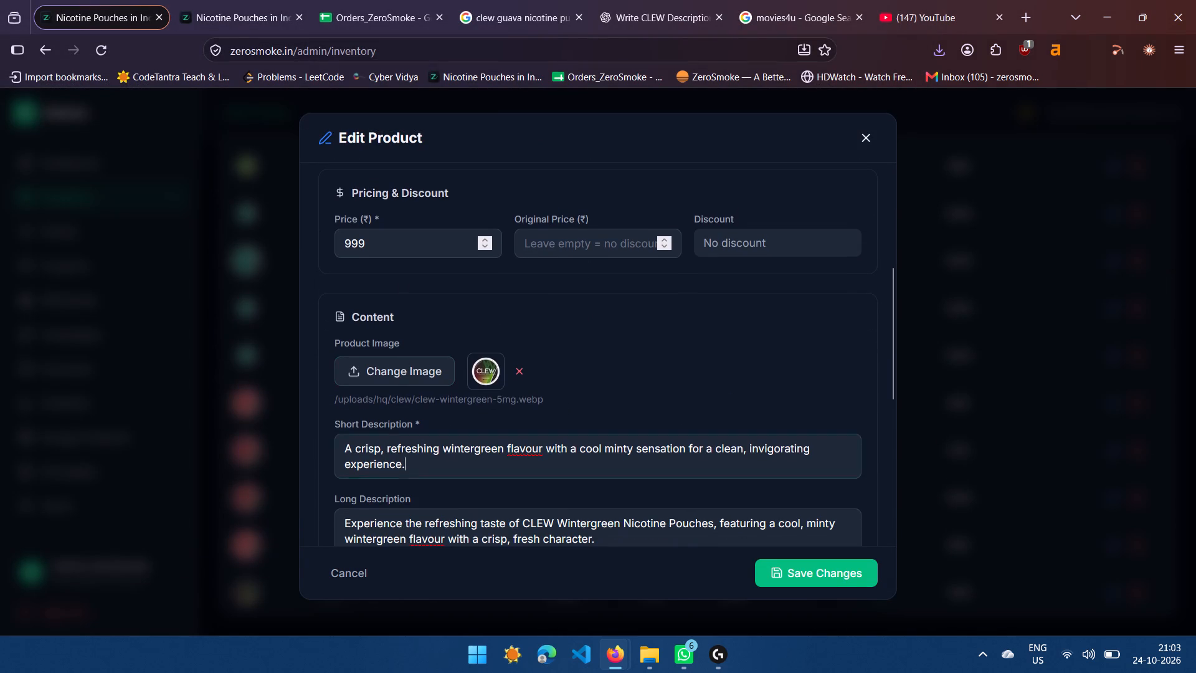
{"action": "key", "text": "ctrl+a"}
{"action": "key", "text": "ctrl+c"}
{"action": "key", "text": "ctrl+Tab"}
{"action": "scroll", "coordinate": [422, 472], "scroll_direction": "down", "scroll_amount": 2}
{"action": "left_click", "coordinate": [402, 353]}
{"action": "key", "text": "ctrl+v"}
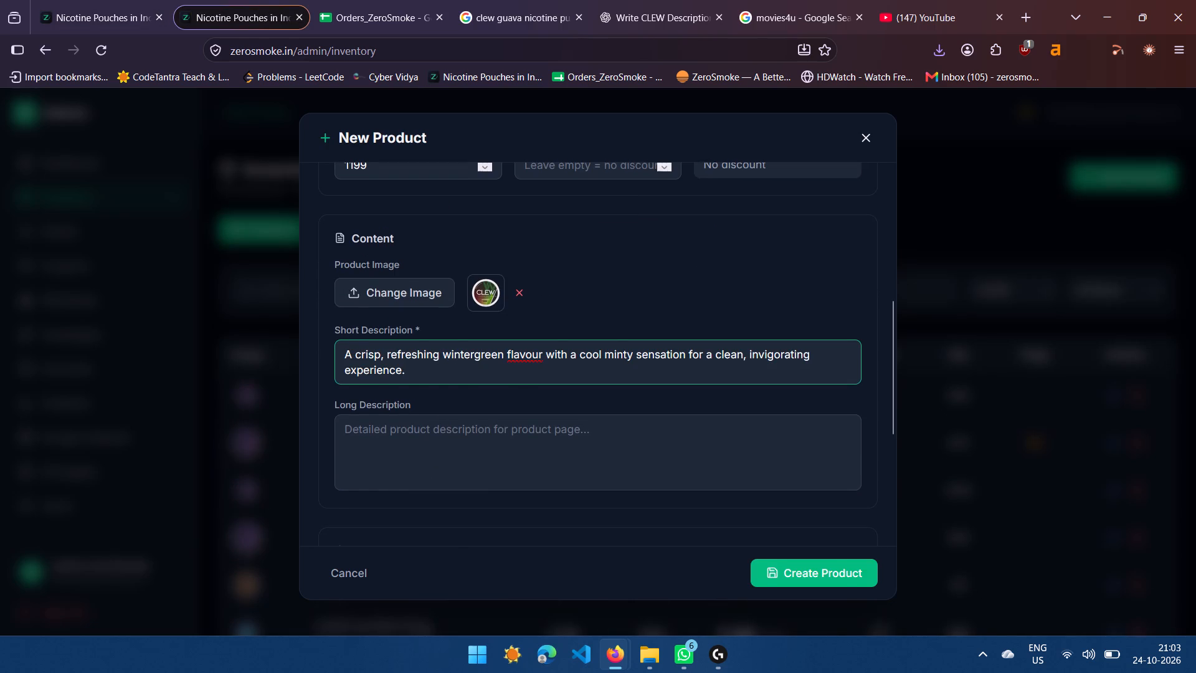
Copy the long description from the 5mg product into the new 15mg product.
{"action": "key", "text": "ctrl+shift+Tab"}
{"action": "key", "text": "Tab"}
{"action": "key", "text": "ctrl+c"}
{"action": "key", "text": "ctrl+Tab"}
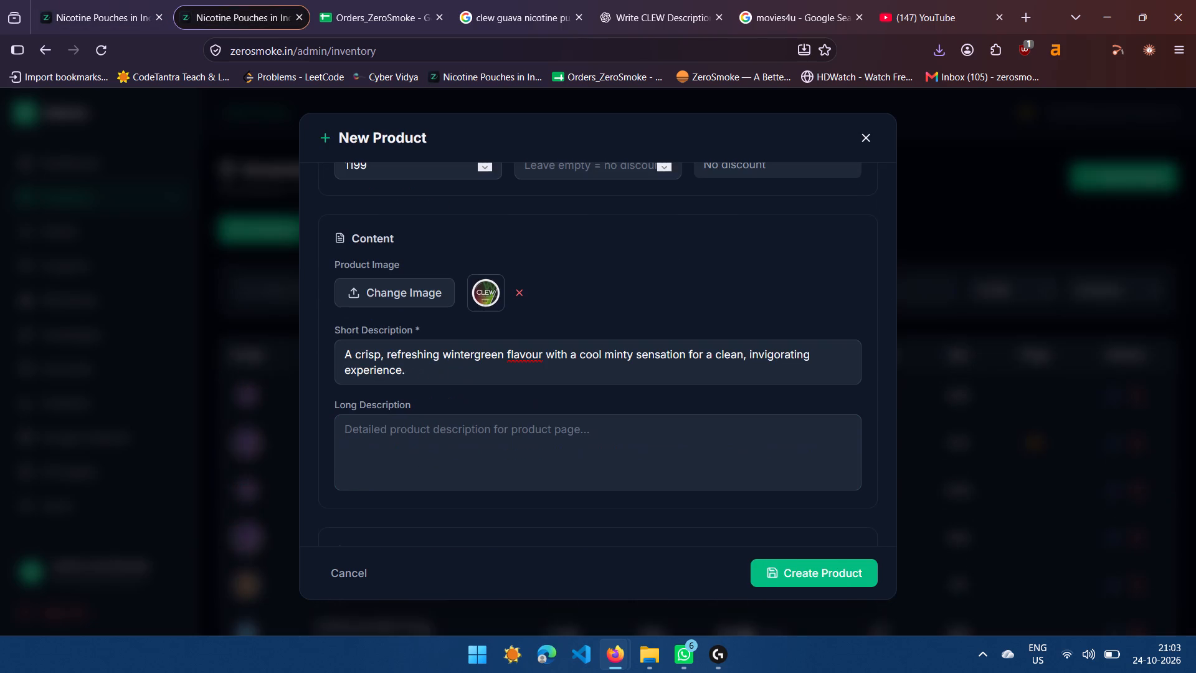
{"action": "key", "text": "Tab"}
{"action": "key", "text": "ctrl+v"}
Set the 15mg product's stock quantity to 1100 and turn off its In Stock flag.
{"action": "key", "text": "Tab"}
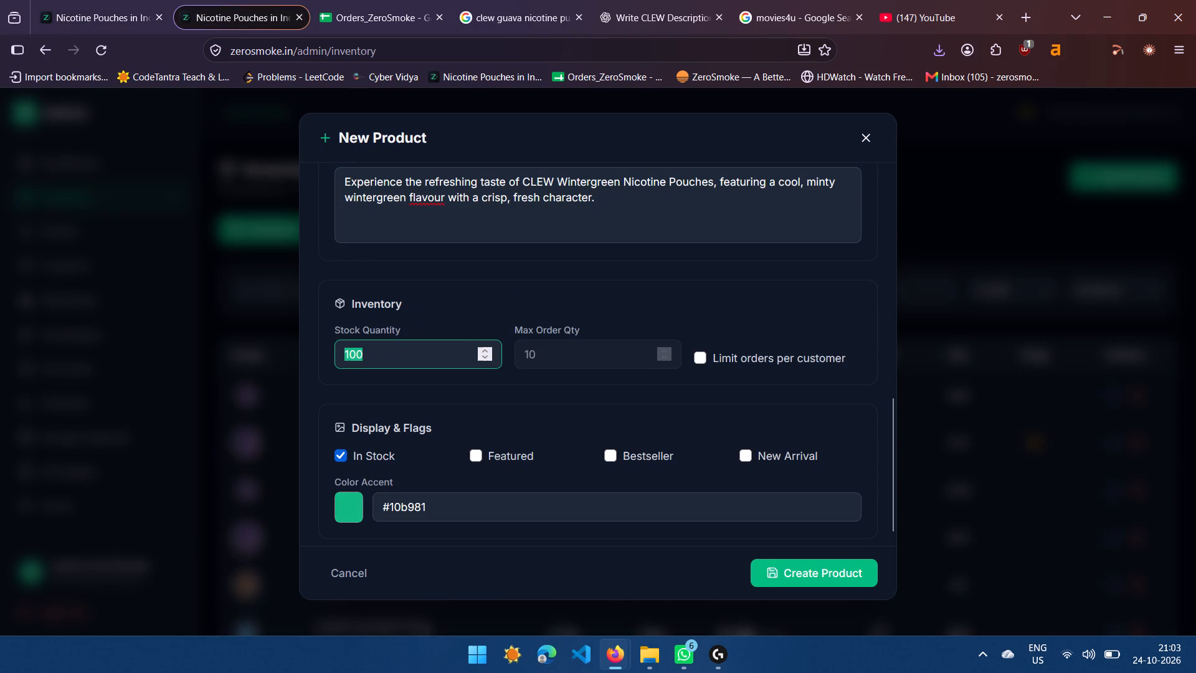
{"action": "type", "text": "1100"}
{"action": "left_click", "coordinate": [341, 459]}
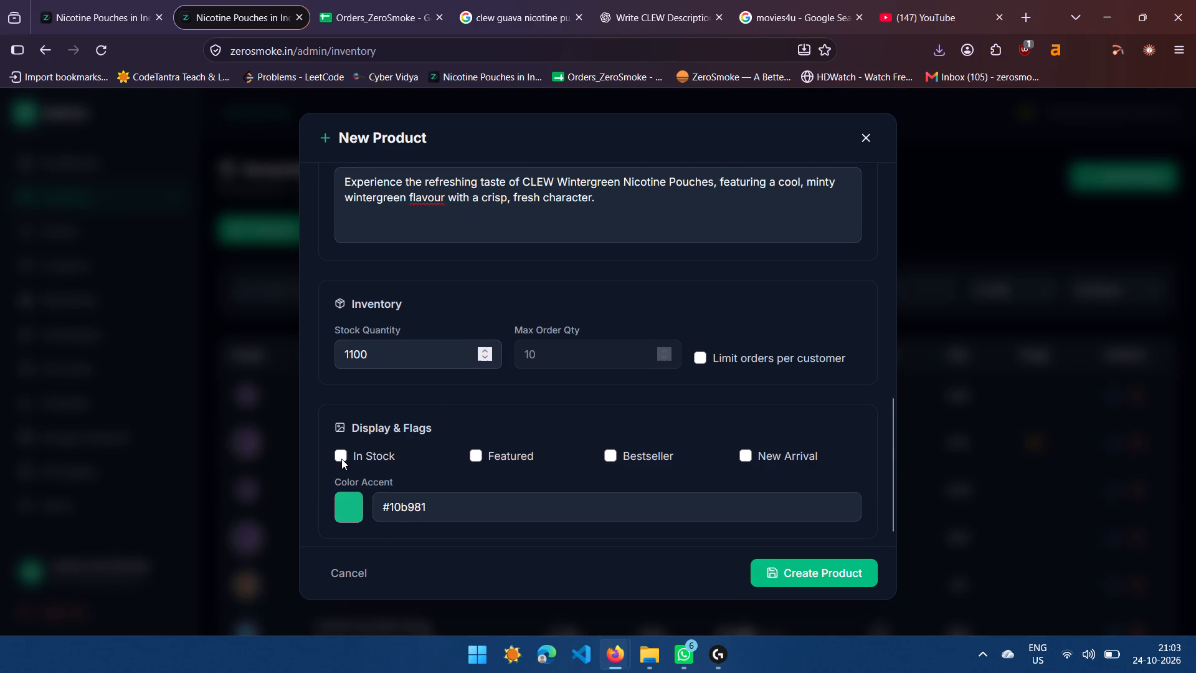
Copy the accent color #042d20 from the 5mg product into the 15mg product and create the product.
{"action": "key", "text": "ctrl+shift+Tab"}
{"action": "scroll", "coordinate": [341, 459], "scroll_direction": "down", "scroll_amount": 3}
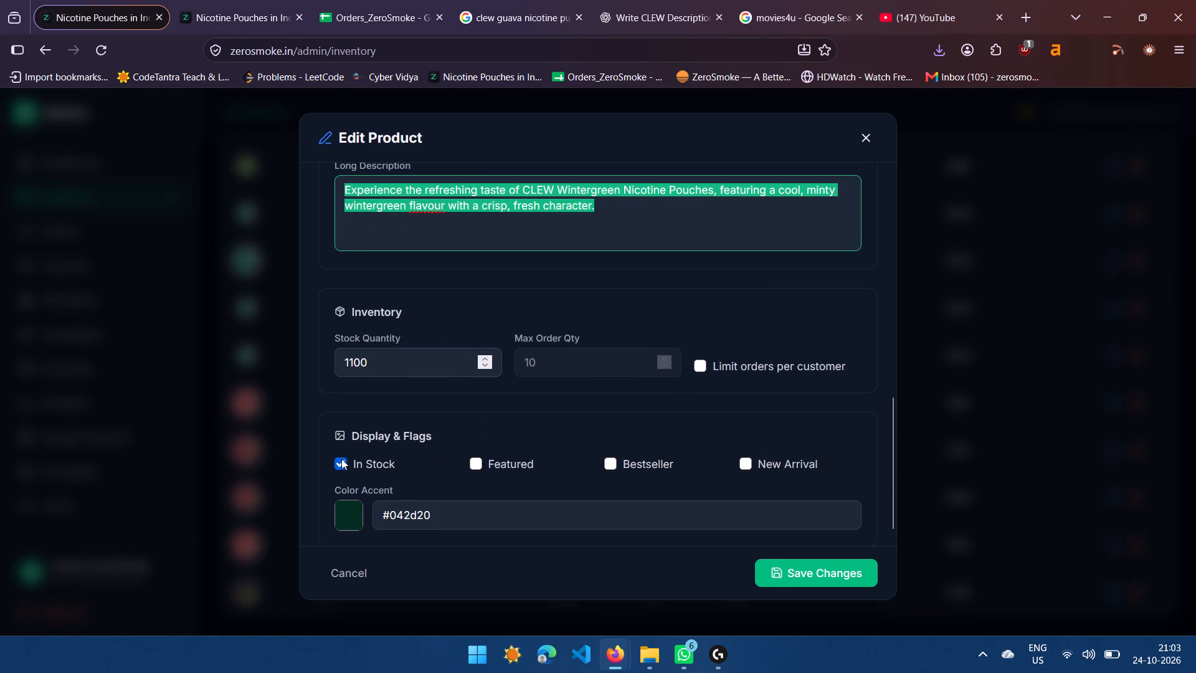
{"action": "left_click", "coordinate": [437, 517]}
{"action": "key", "text": "ctrl+a"}
{"action": "key", "text": "ctrl+c"}
{"action": "key", "text": "ctrl+Tab"}
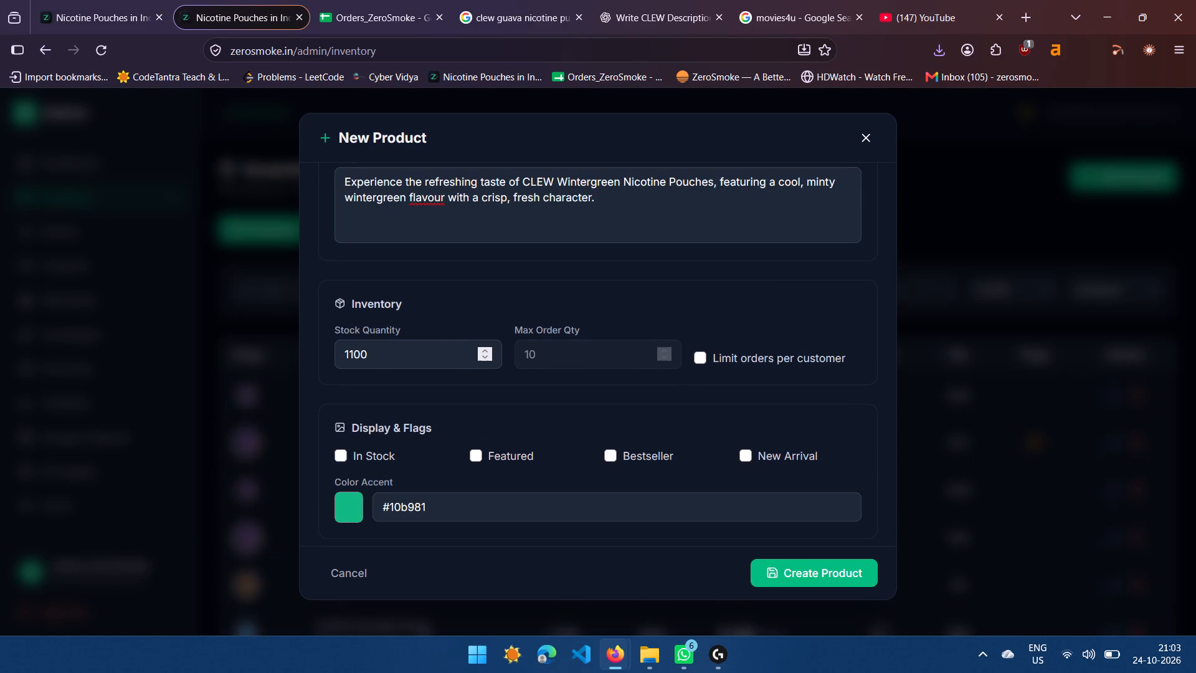
{"action": "left_click", "coordinate": [437, 517]}
{"action": "key", "text": "ctrl+a"}
{"action": "key", "text": "ctrl+v"}
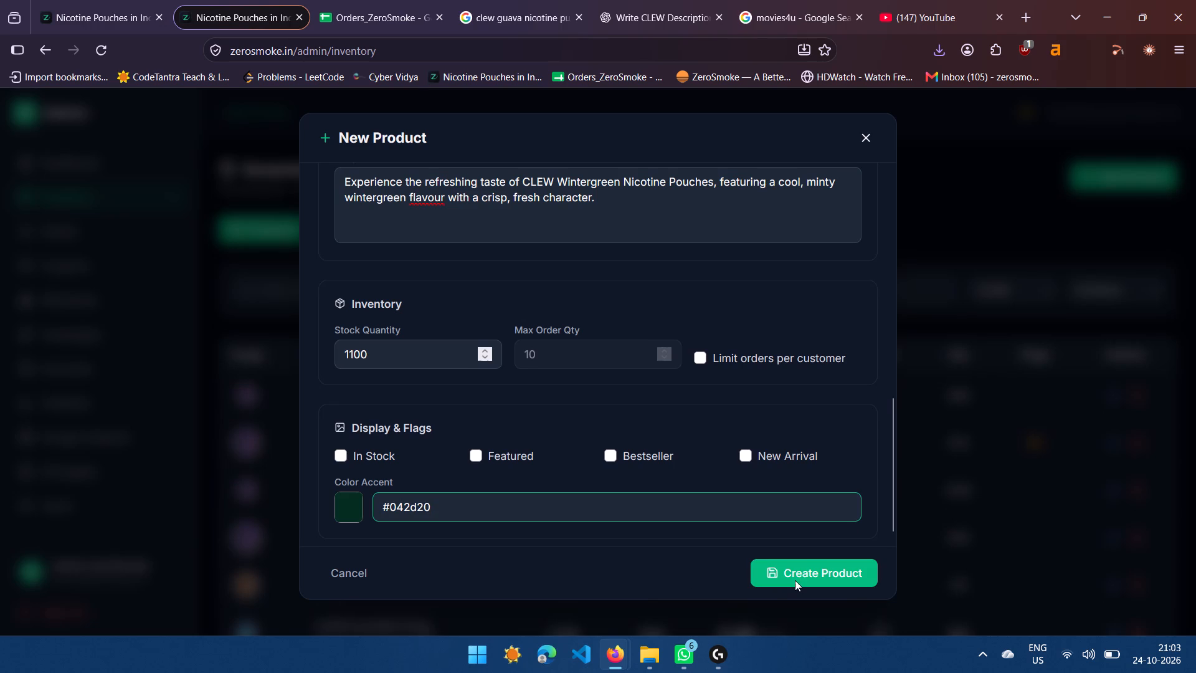
{"action": "left_click", "coordinate": [795, 580]}
Correct the CLEW Wintergreen 10mg product's strength to 10 mg, save it, and check its entry in the list.
{"action": "scroll", "coordinate": [795, 580], "scroll_direction": "down", "scroll_amount": 12}
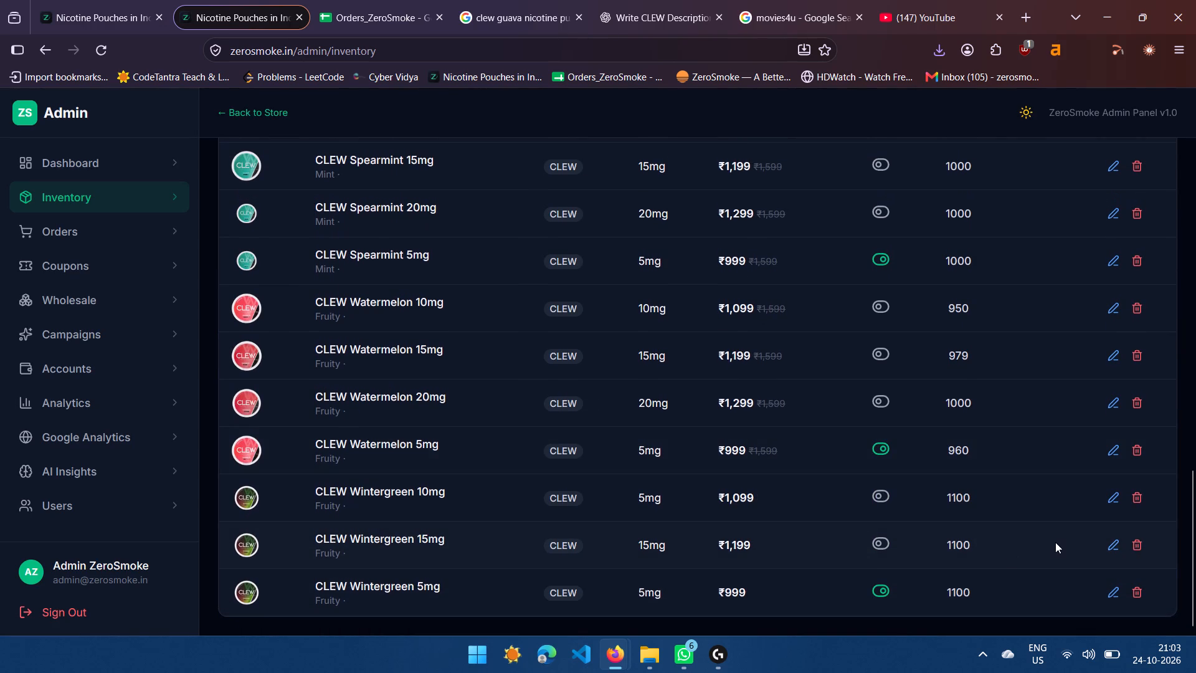
{"action": "left_click", "coordinate": [1108, 496]}
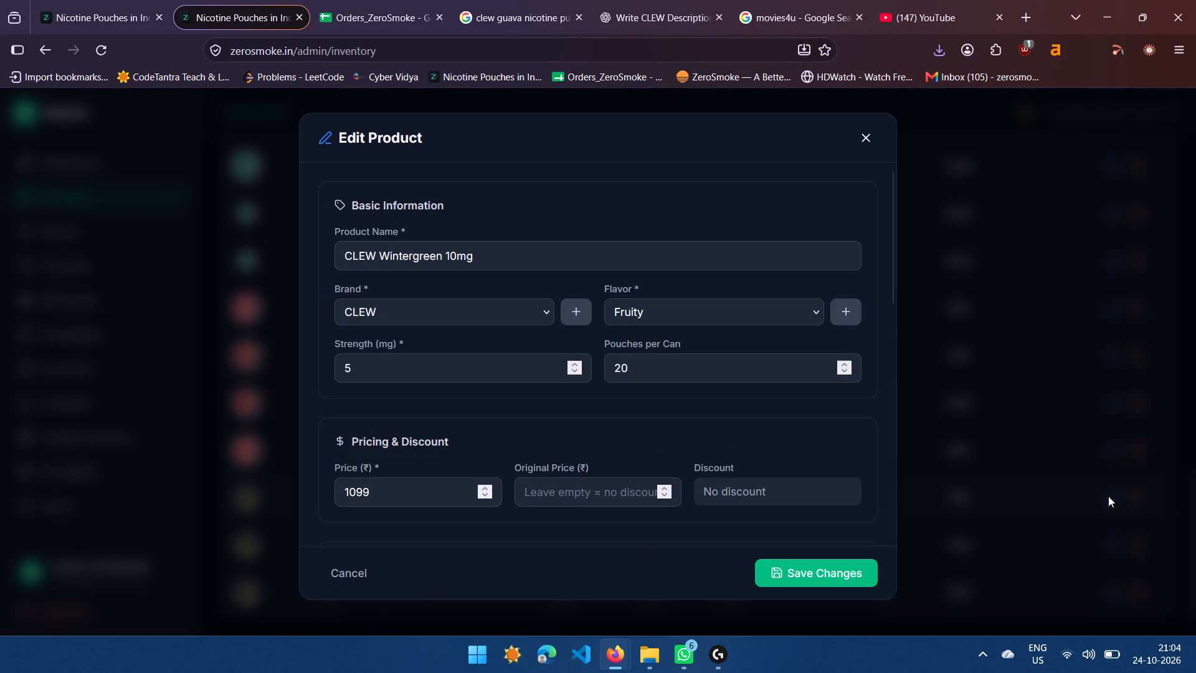
{"action": "left_click", "coordinate": [347, 365]}
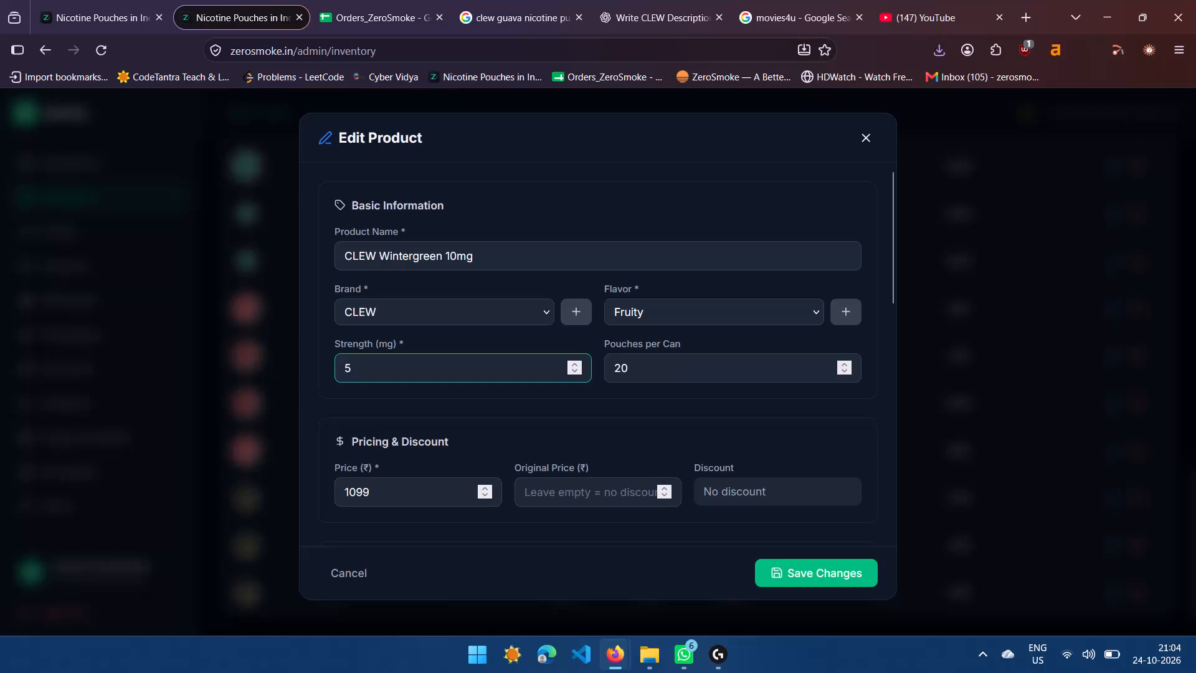
{"action": "key", "text": "Right"}
{"action": "key", "text": "BackSpace"}
{"action": "type", "text": "10"}
{"action": "left_click", "coordinate": [788, 573]}
{"action": "scroll", "coordinate": [788, 573], "scroll_direction": "down", "scroll_amount": 5}
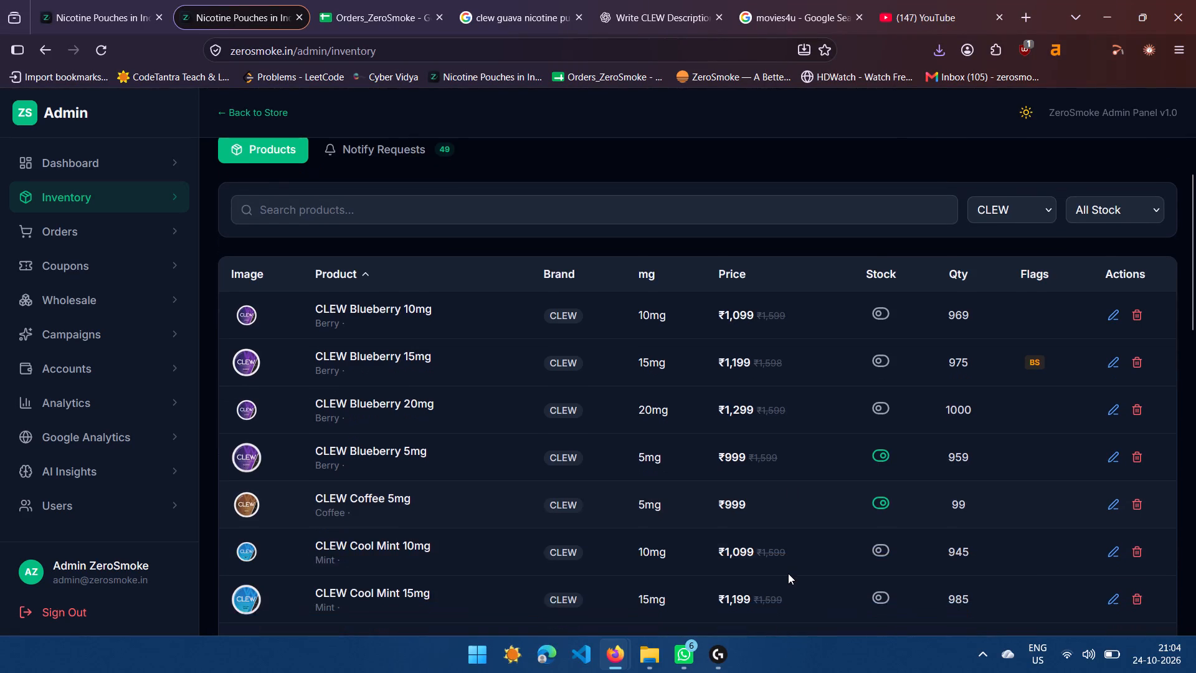
{"action": "scroll", "coordinate": [788, 573], "scroll_direction": "down", "scroll_amount": 5}
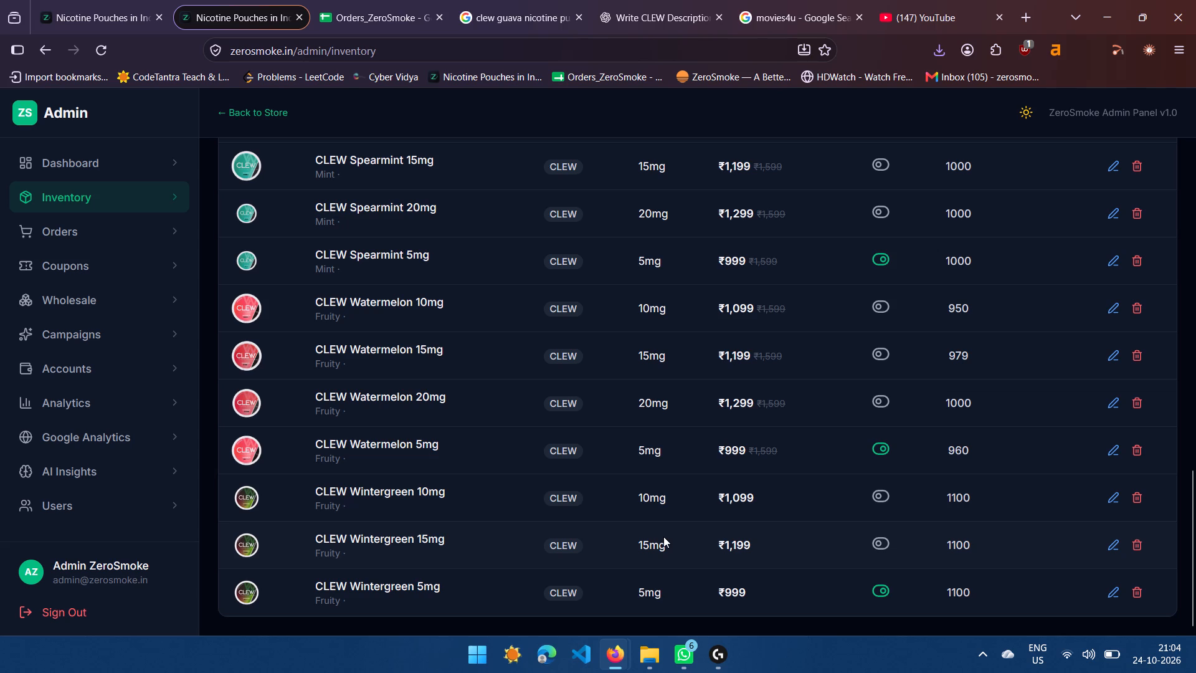
Start another new product with accent color #042d20, In Stock turned off, and a stock quantity of 1100.
{"action": "scroll", "coordinate": [663, 537], "scroll_direction": "up", "scroll_amount": 6}
{"action": "left_click", "coordinate": [1098, 194]}
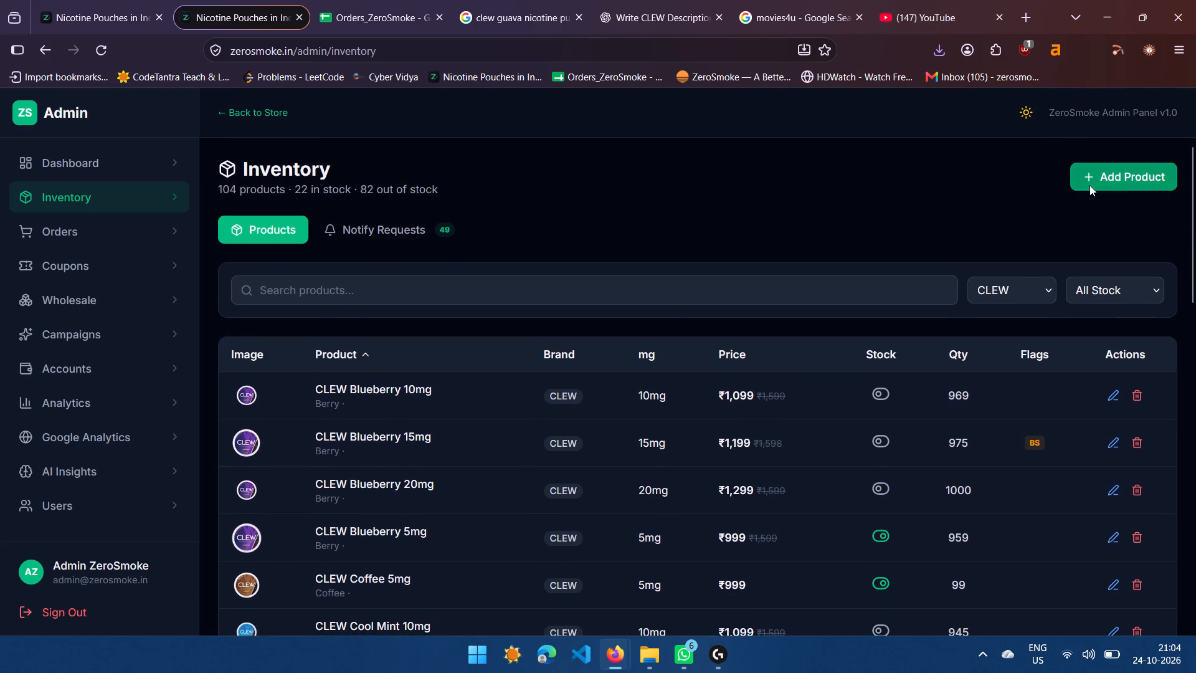
{"action": "left_click", "coordinate": [1089, 185]}
{"action": "scroll", "coordinate": [657, 353], "scroll_direction": "down", "scroll_amount": 7}
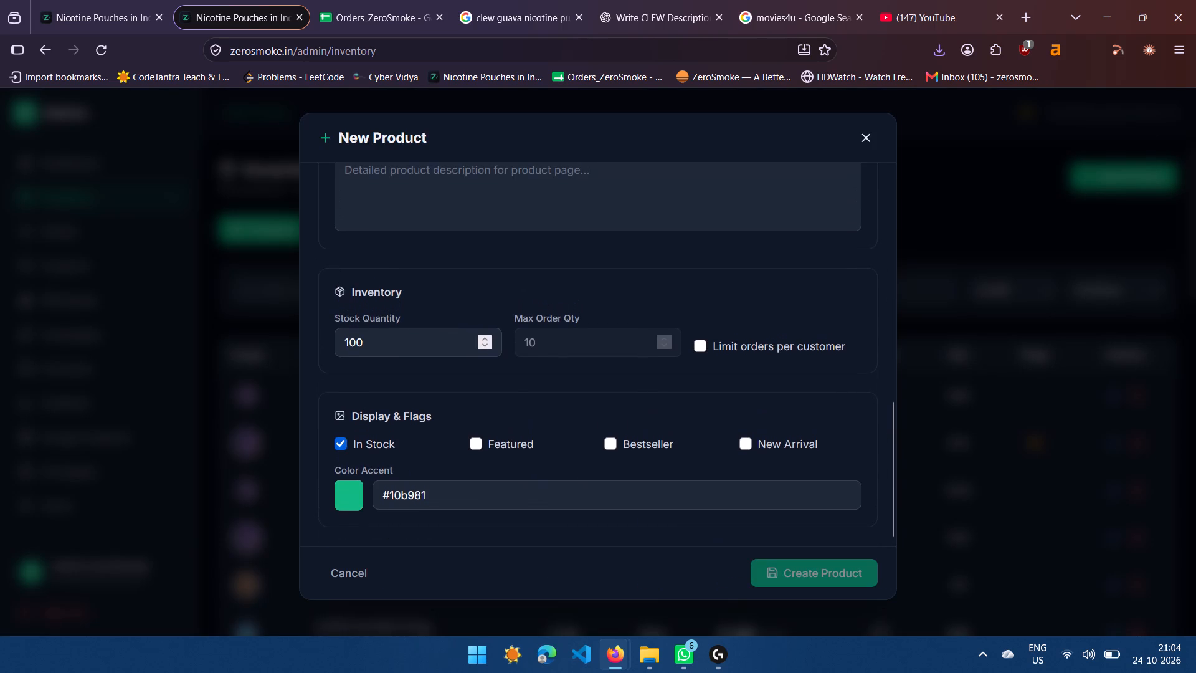
{"action": "left_click", "coordinate": [511, 498]}
{"action": "key", "text": "ctrl+a"}
{"action": "key", "text": "ctrl+v"}
{"action": "left_click", "coordinate": [337, 445]}
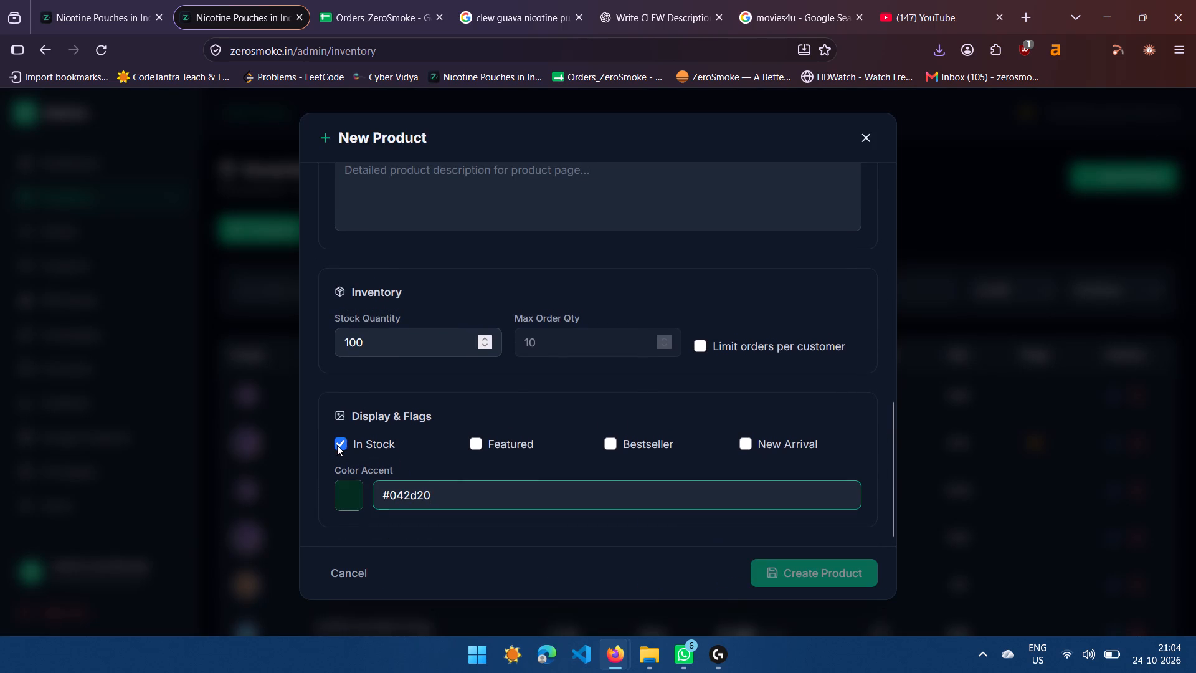
{"action": "left_click", "coordinate": [341, 346]}
{"action": "key", "text": "1"}
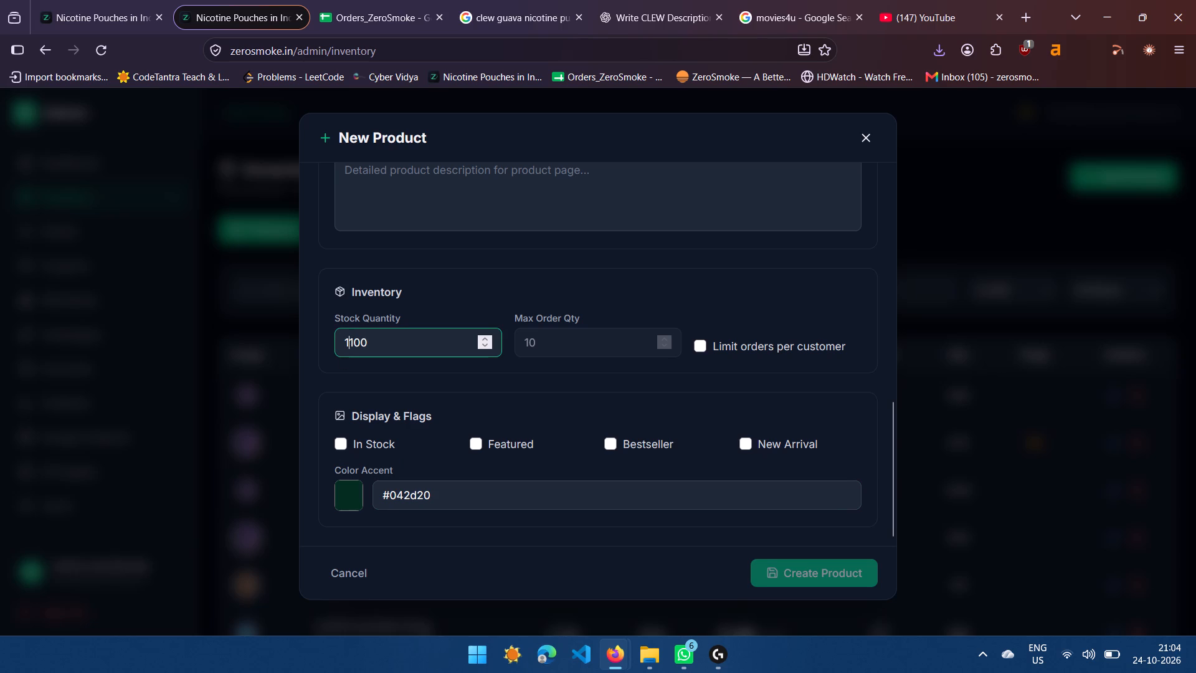
Copy the 5mg product's long description into the new product's long description.
{"action": "left_click", "coordinate": [425, 204]}
{"action": "key", "text": "ctrl+shift+Tab"}
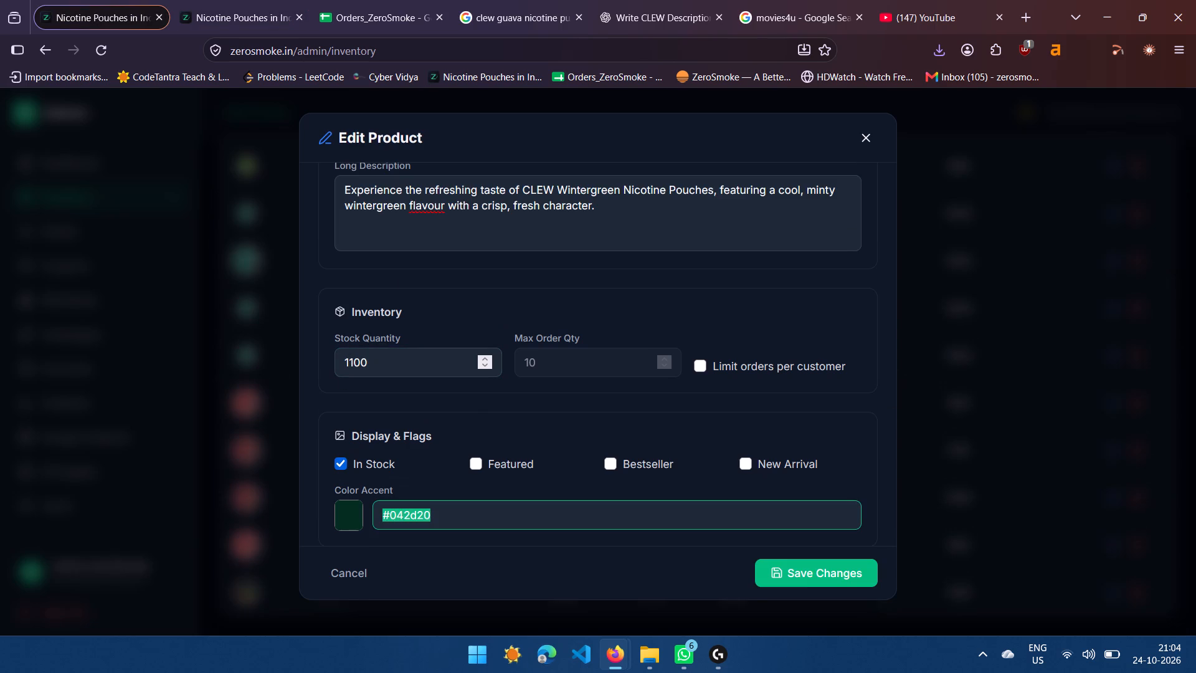
{"action": "left_click", "coordinate": [422, 229]}
{"action": "key", "text": "ctrl+c"}
{"action": "key", "text": "ctrl+Tab"}
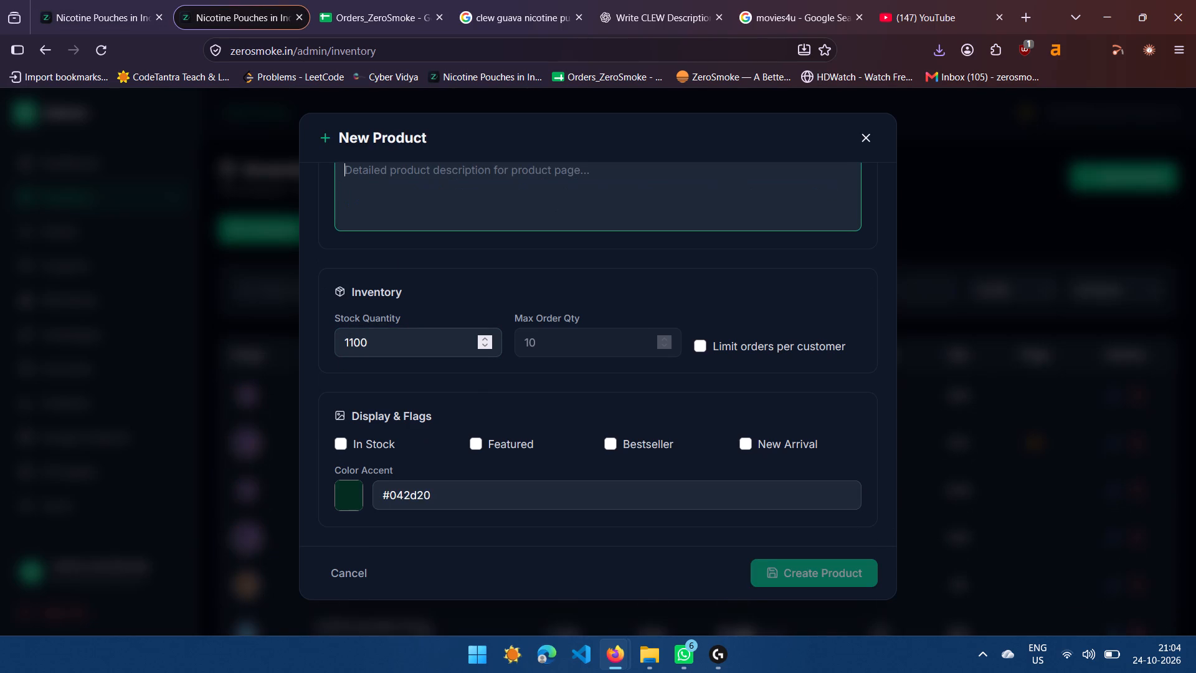
{"action": "key", "text": "ctrl+v"}
{"action": "key", "text": "ctrl+shift+Tab"}
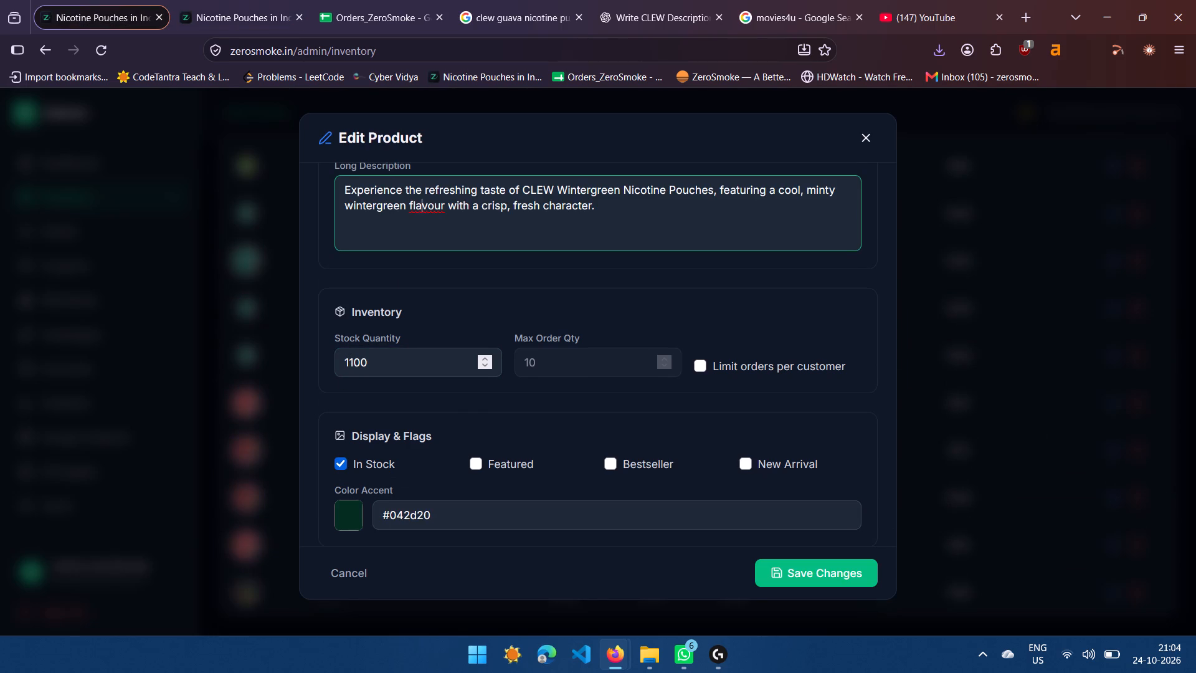
{"action": "key", "text": "ctrl+a"}
{"action": "key", "text": "ctrl+c"}
{"action": "key", "text": "ctrl+Tab"}
{"action": "key", "text": "ctrl+a"}
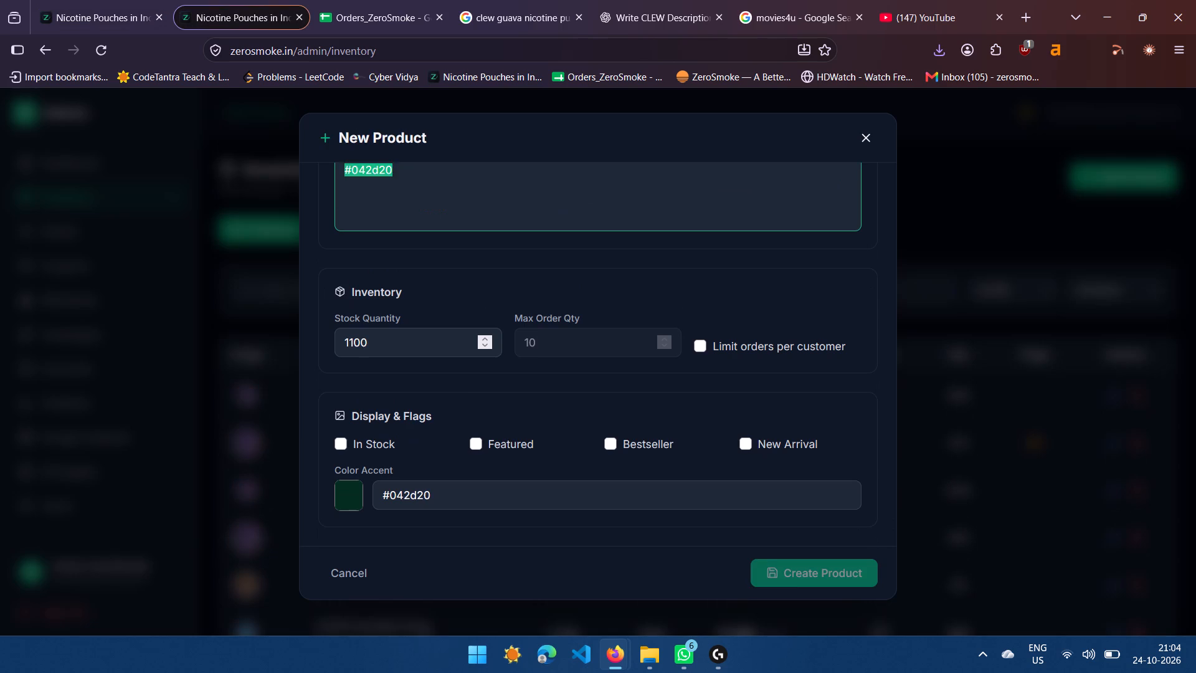
{"action": "key", "text": "ctrl+v"}
Copy the 5mg product's short description into the new product's short description.
{"action": "scroll", "coordinate": [422, 229], "scroll_direction": "up", "scroll_amount": 2}
{"action": "left_click", "coordinate": [422, 229]}
{"action": "key", "text": "ctrl+shift+Tab"}
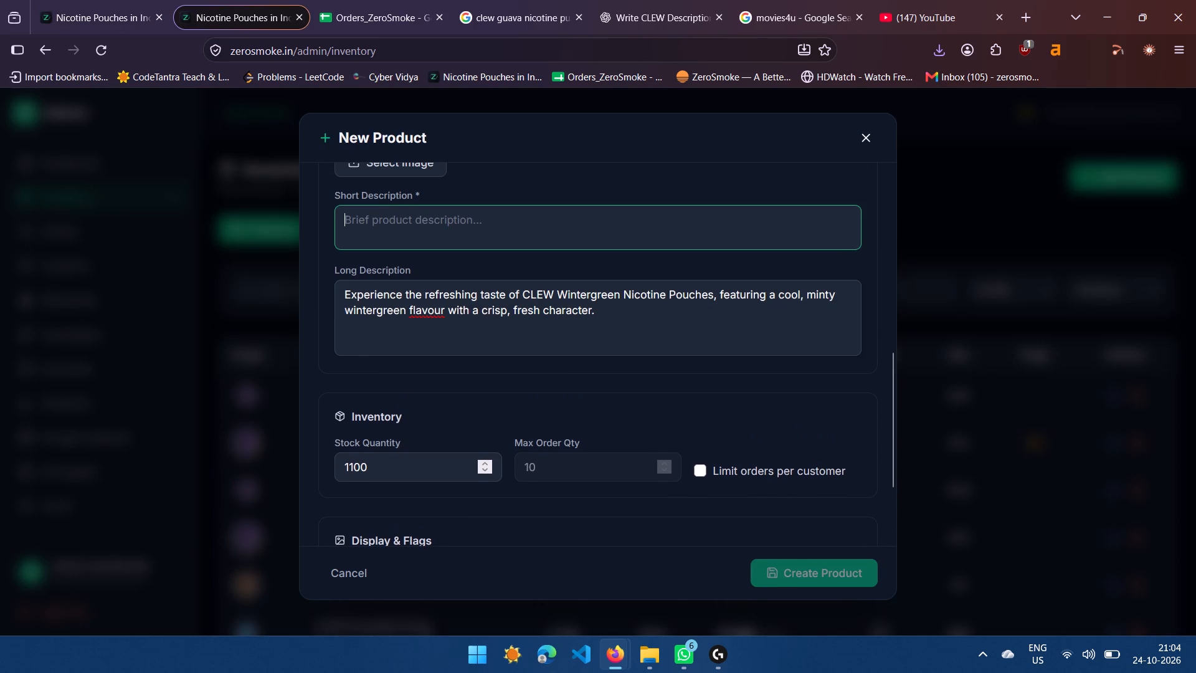
{"action": "scroll", "coordinate": [422, 229], "scroll_direction": "up", "scroll_amount": 2}
{"action": "left_click", "coordinate": [399, 254]}
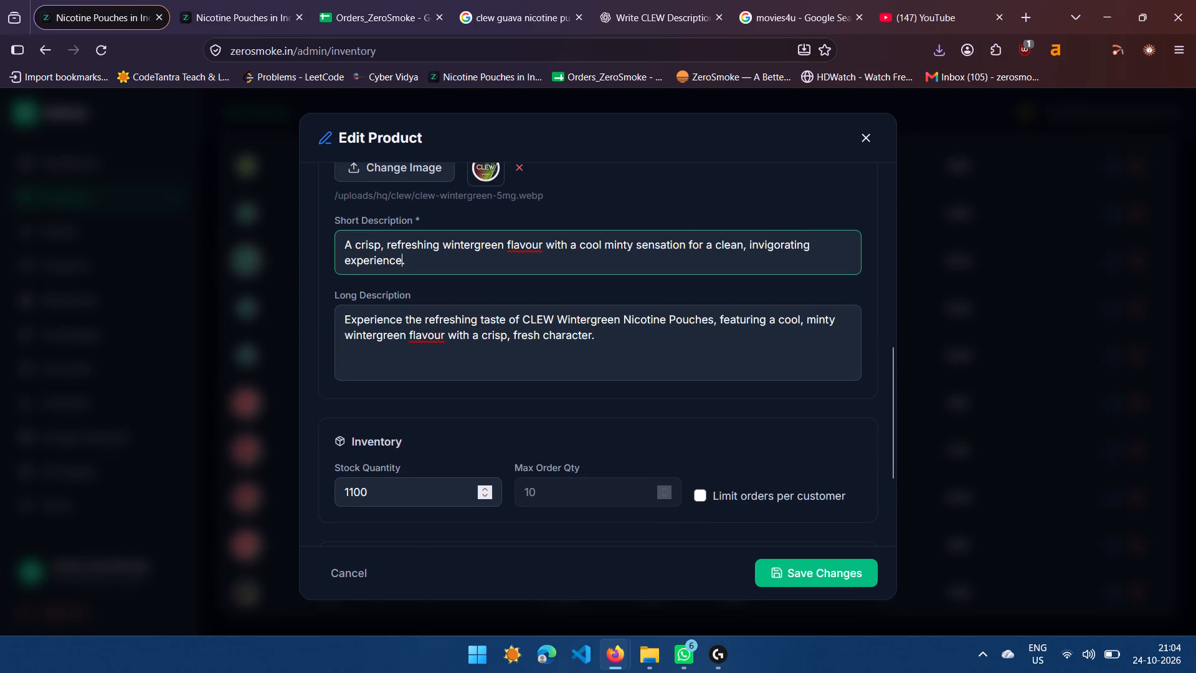
{"action": "key", "text": "ctrl+a"}
{"action": "key", "text": "ctrl+c"}
{"action": "key", "text": "ctrl+Tab"}
{"action": "key", "text": "ctrl+v"}
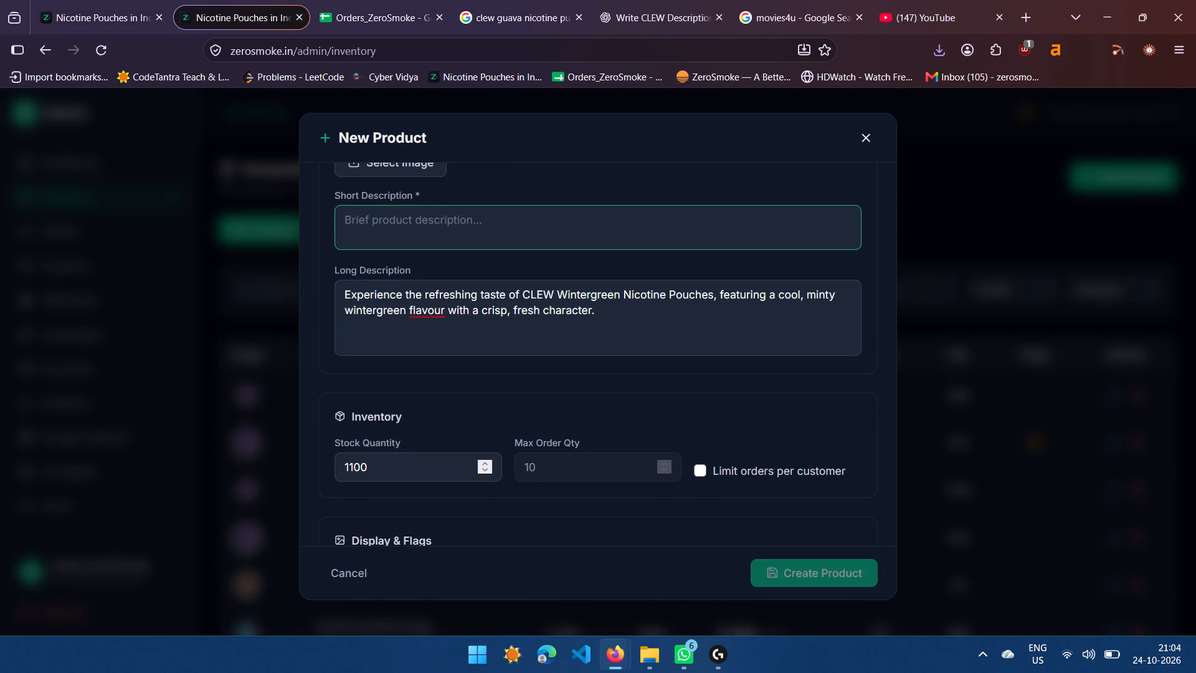
Upload the CLEW_Wintergreen_s4_20mg file from Downloads as the new product's image.
{"action": "scroll", "coordinate": [399, 254], "scroll_direction": "up", "scroll_amount": 1}
{"action": "left_click", "coordinate": [377, 289]}
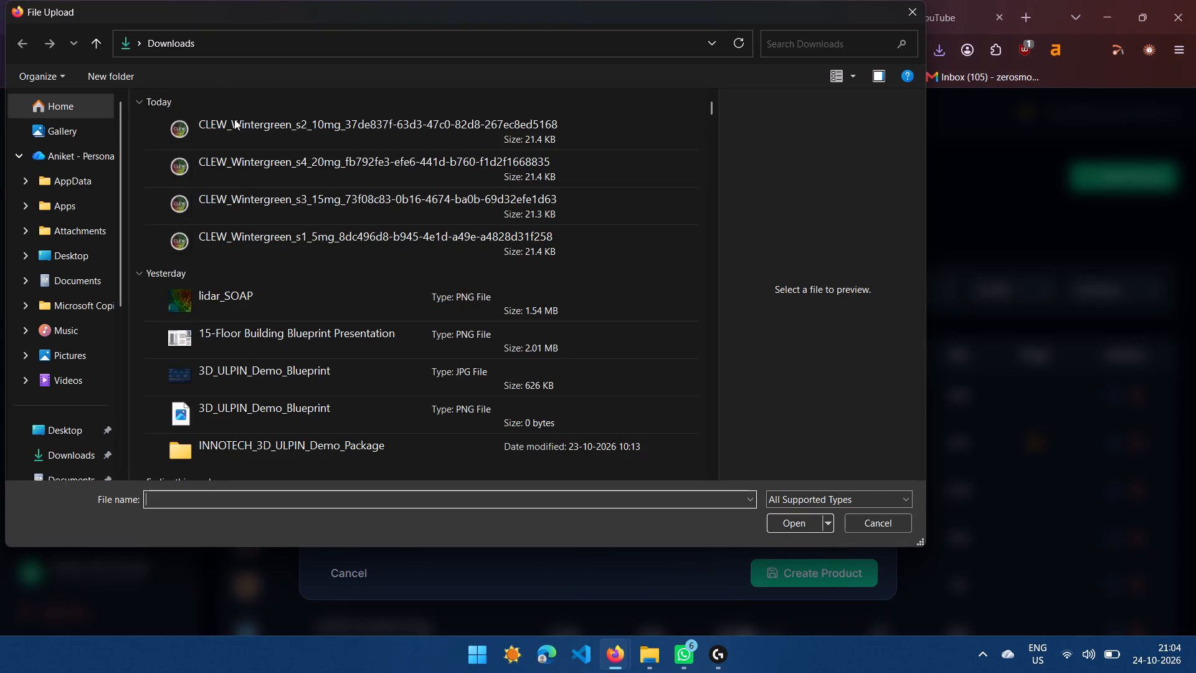
{"action": "left_click", "coordinate": [247, 168]}
{"action": "key", "text": "Return"}
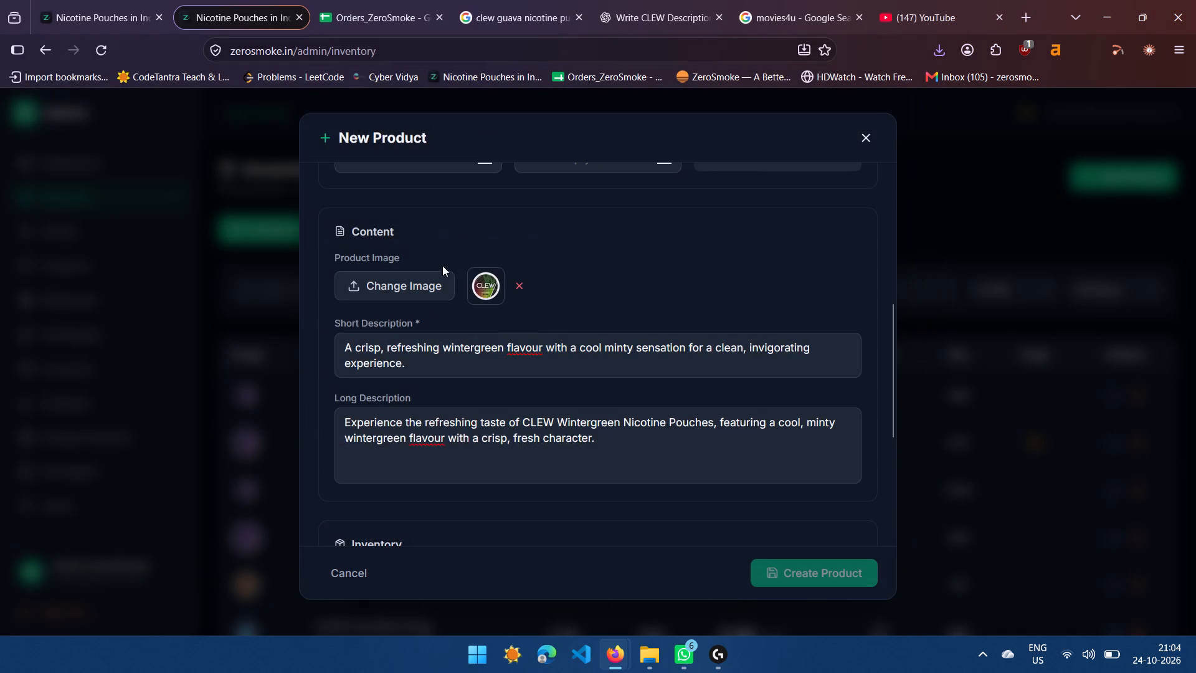
Set the new product's price to ₹1299.
{"action": "scroll", "coordinate": [494, 274], "scroll_direction": "up", "scroll_amount": 1}
{"action": "left_click", "coordinate": [356, 250]}
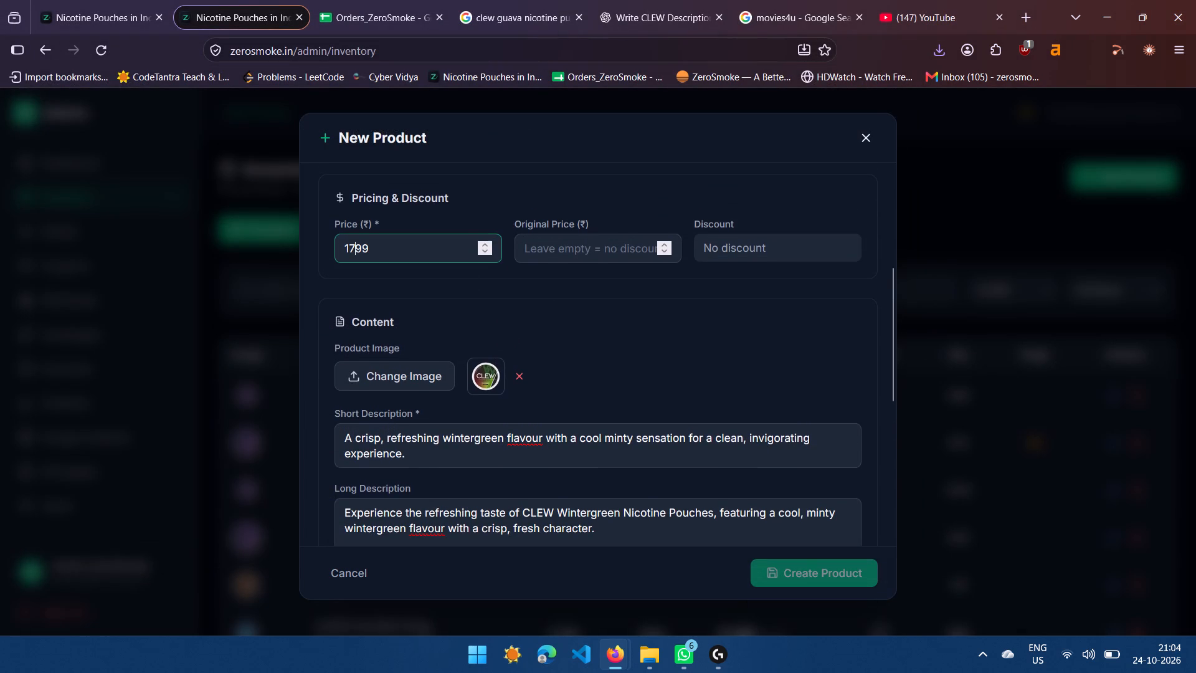
{"action": "key", "text": "BackSpace"}
{"action": "key", "text": "2"}
Copy the 5mg product's name into the new product and change it to CLEW Wintergreen 20mg.
{"action": "key", "text": "ctrl+shift+Tab"}
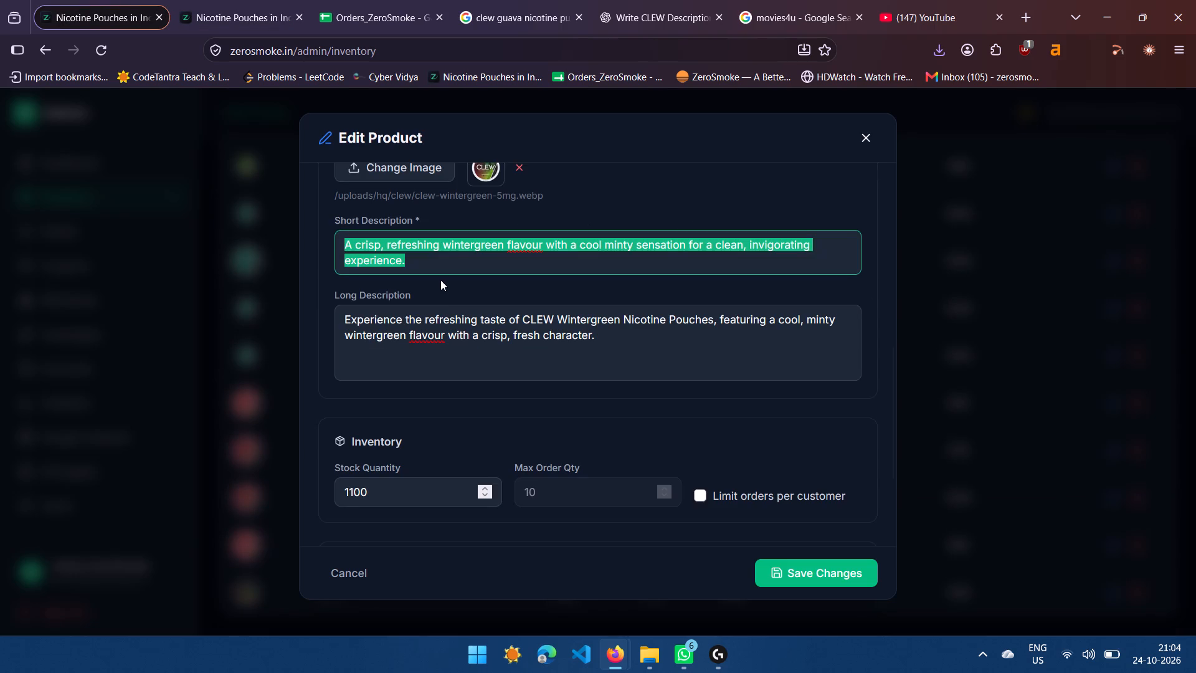
{"action": "scroll", "coordinate": [444, 280], "scroll_direction": "up", "scroll_amount": 5}
{"action": "left_click", "coordinate": [426, 261]}
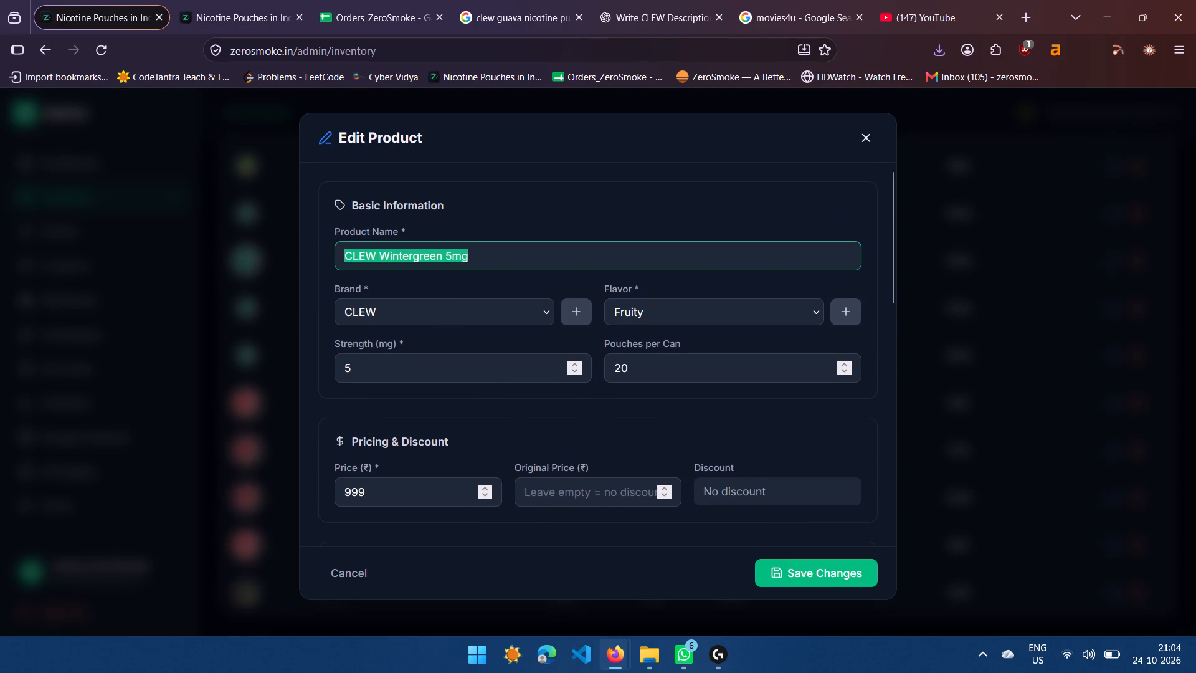
{"action": "key", "text": "ctrl+a"}
{"action": "key", "text": "ctrl+c"}
{"action": "key", "text": "ctrl+Tab"}
{"action": "scroll", "coordinate": [426, 261], "scroll_direction": "up", "scroll_amount": 4}
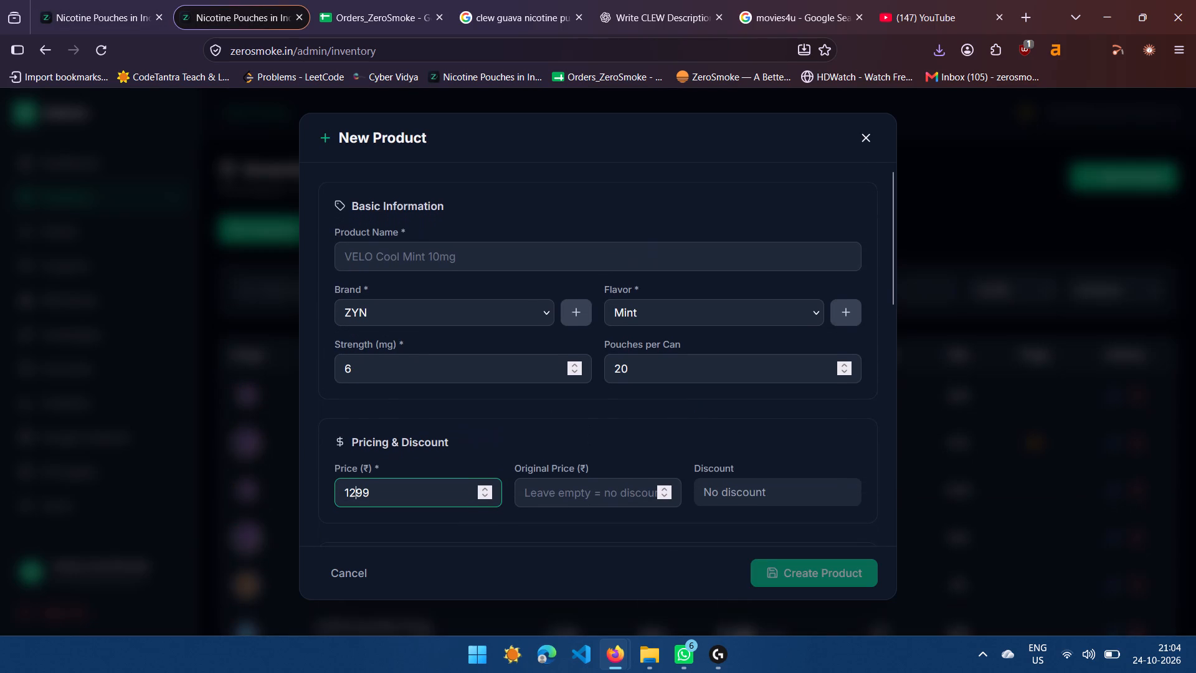
{"action": "left_click", "coordinate": [397, 254]}
{"action": "key", "text": "ctrl+v"}
{"action": "left_click", "coordinate": [451, 259]}
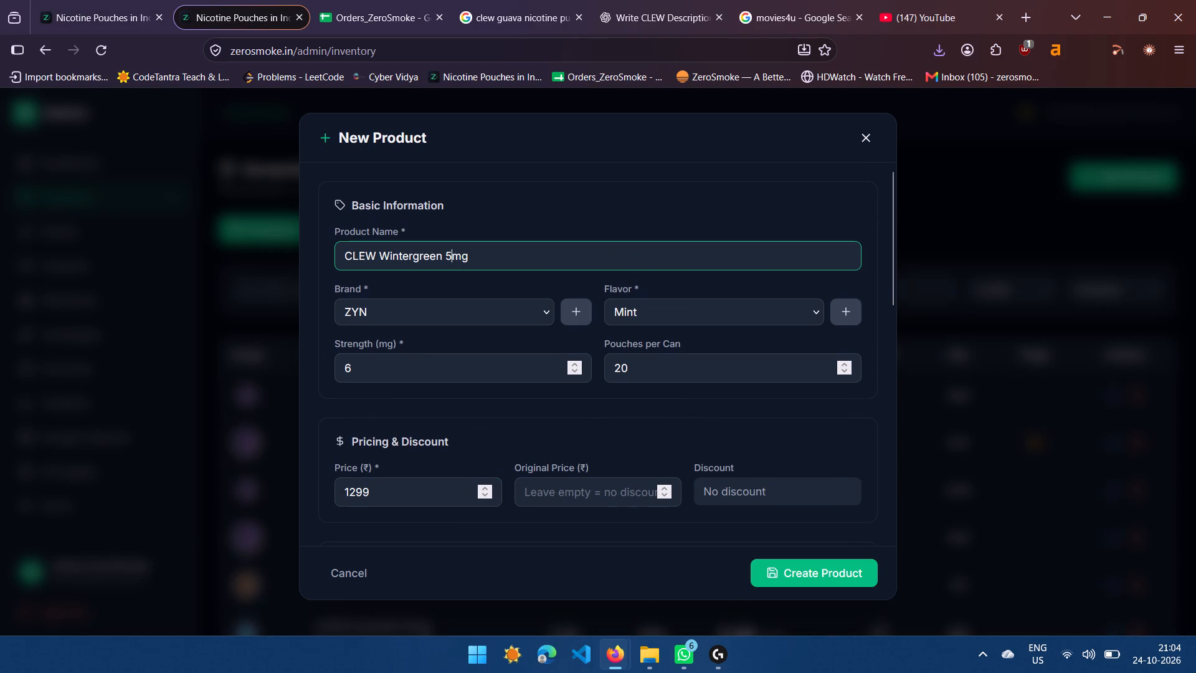
{"action": "key", "text": "BackSpace"}
{"action": "type", "text": "20"}
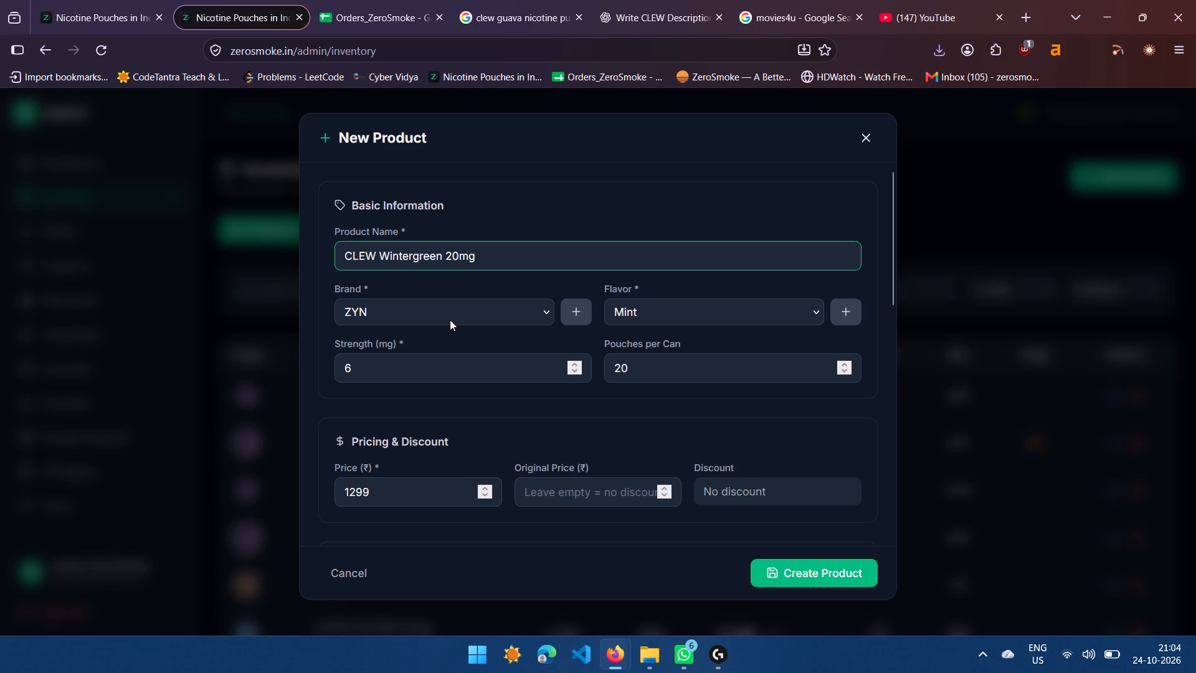
Set the new product's brand to CLEW and its flavor to Fruity.
{"action": "left_click", "coordinate": [450, 320]}
{"action": "key", "text": "c"}
{"action": "key", "text": "Return"}
{"action": "left_click", "coordinate": [654, 318]}
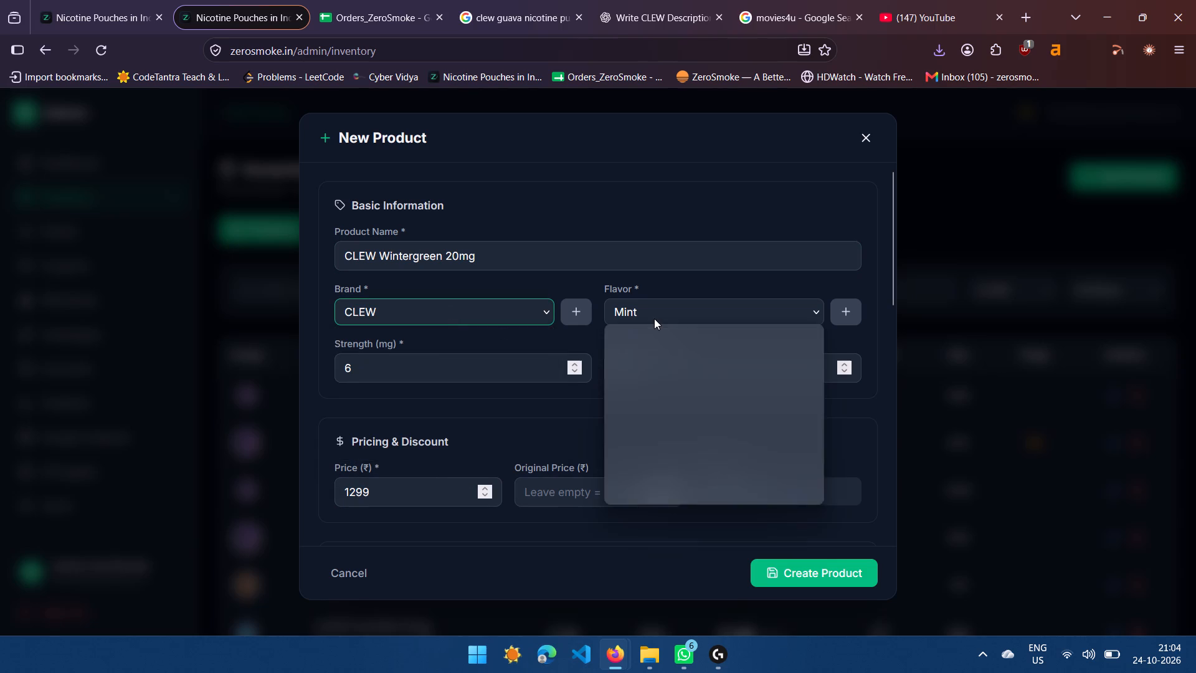
{"action": "left_click", "coordinate": [653, 403]}
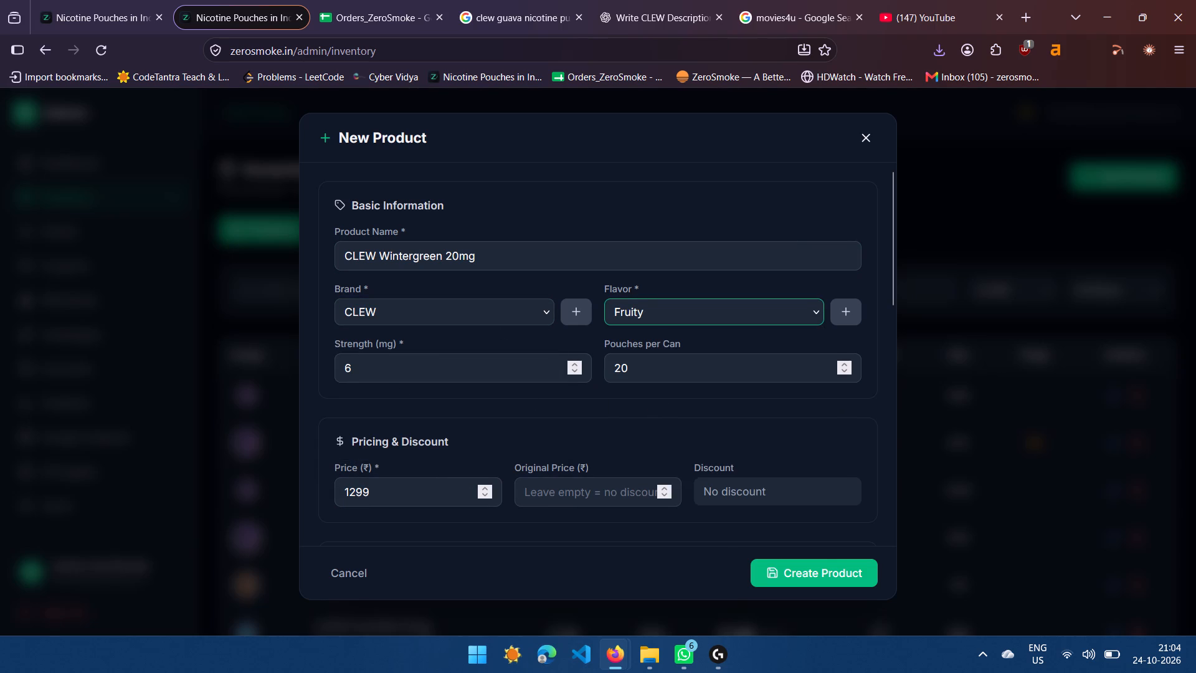
Set the new product's strength to 20 mg and create the product.
{"action": "left_click", "coordinate": [354, 366]}
{"action": "key", "text": "BackSpace"}
{"action": "type", "text": "10"}
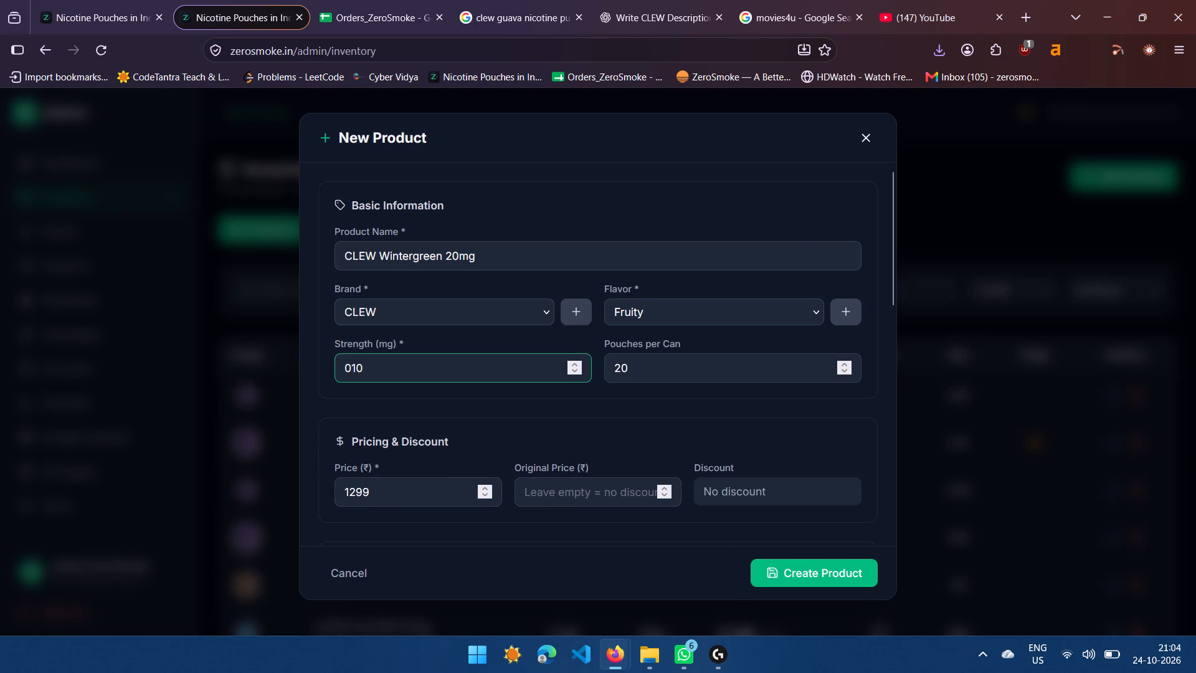
{"action": "key", "text": "BackSpace"}
{"action": "key", "text": "BackSpace"}
{"action": "type", "text": "20"}
{"action": "left_click", "coordinate": [587, 426]}
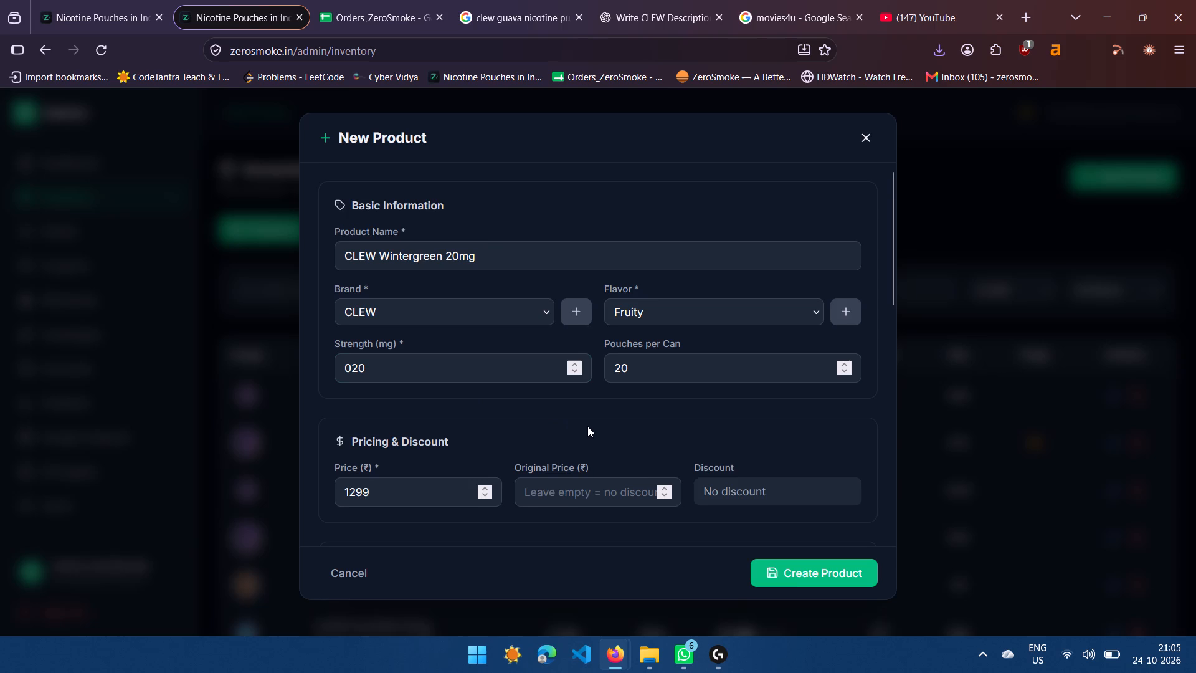
{"action": "scroll", "coordinate": [587, 426], "scroll_direction": "down", "scroll_amount": 1}
{"action": "left_click", "coordinate": [767, 568]}
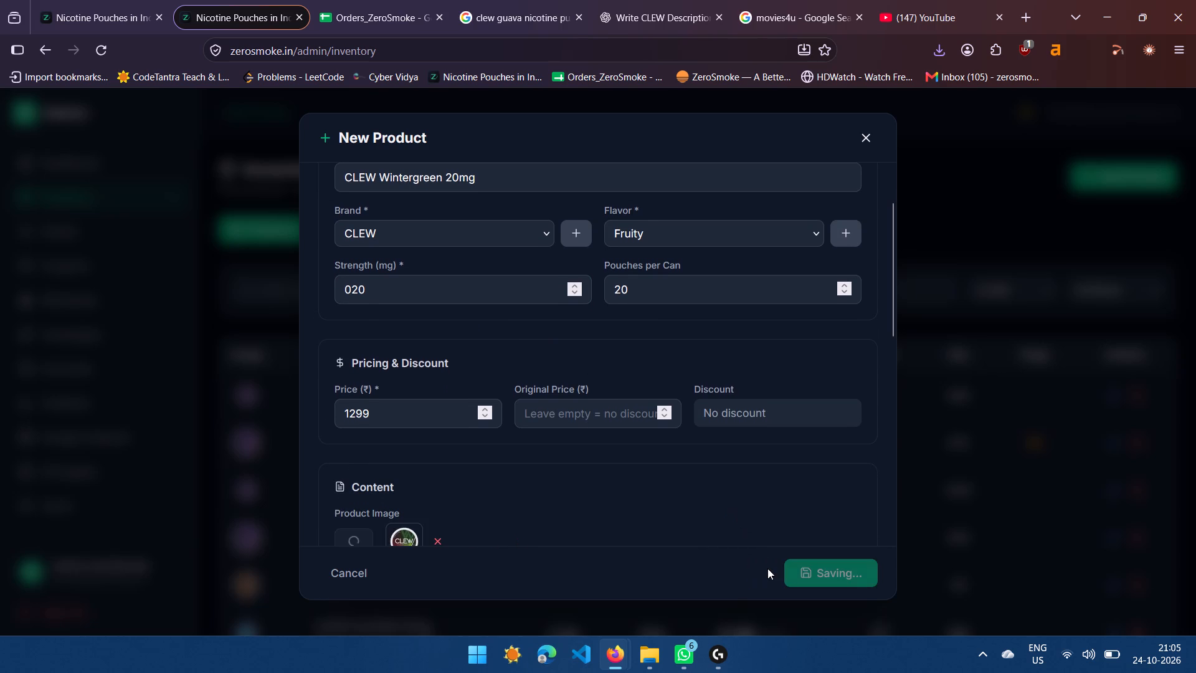
Look through the CLEW products in the inventory list, checking their prices and struck-through original prices.
{"action": "scroll", "coordinate": [767, 568], "scroll_direction": "down", "scroll_amount": 11}
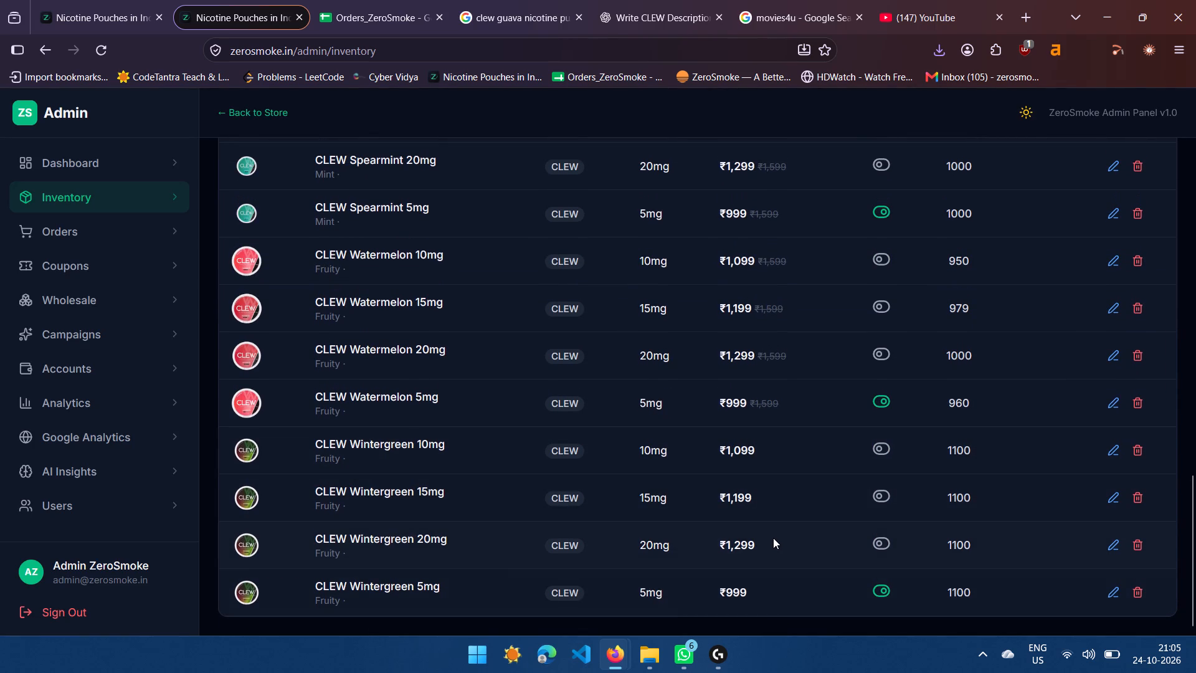
{"action": "scroll", "coordinate": [773, 538], "scroll_direction": "up", "scroll_amount": 3}
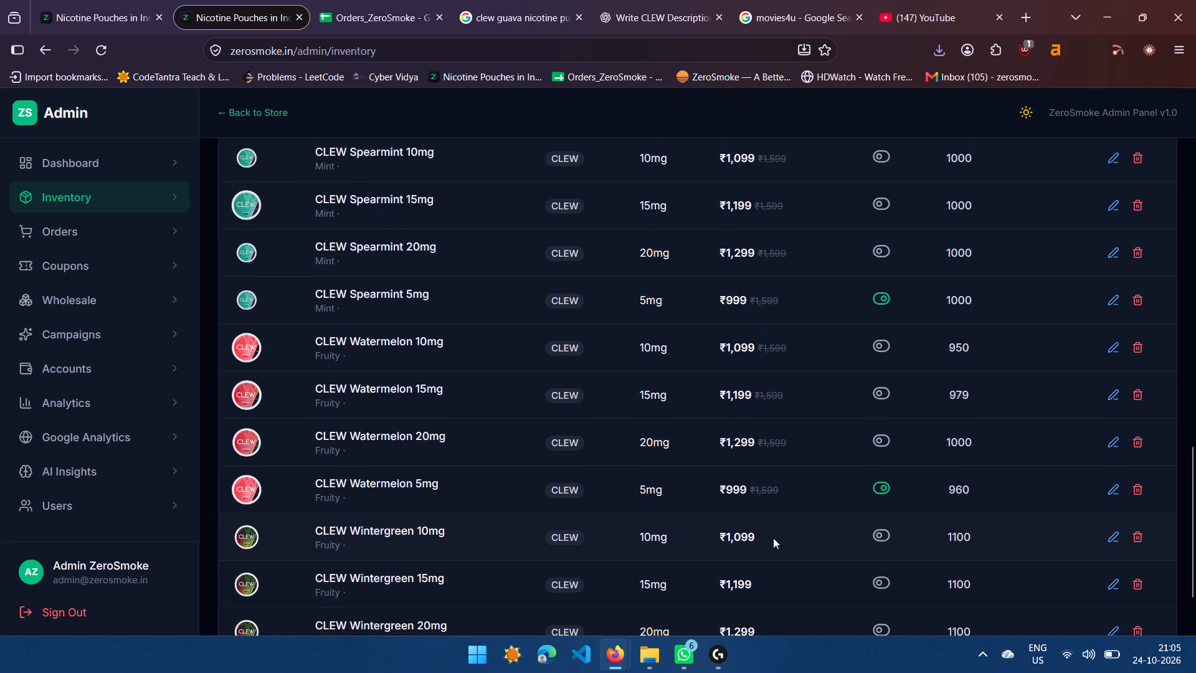
{"action": "scroll", "coordinate": [773, 538], "scroll_direction": "up", "scroll_amount": 4}
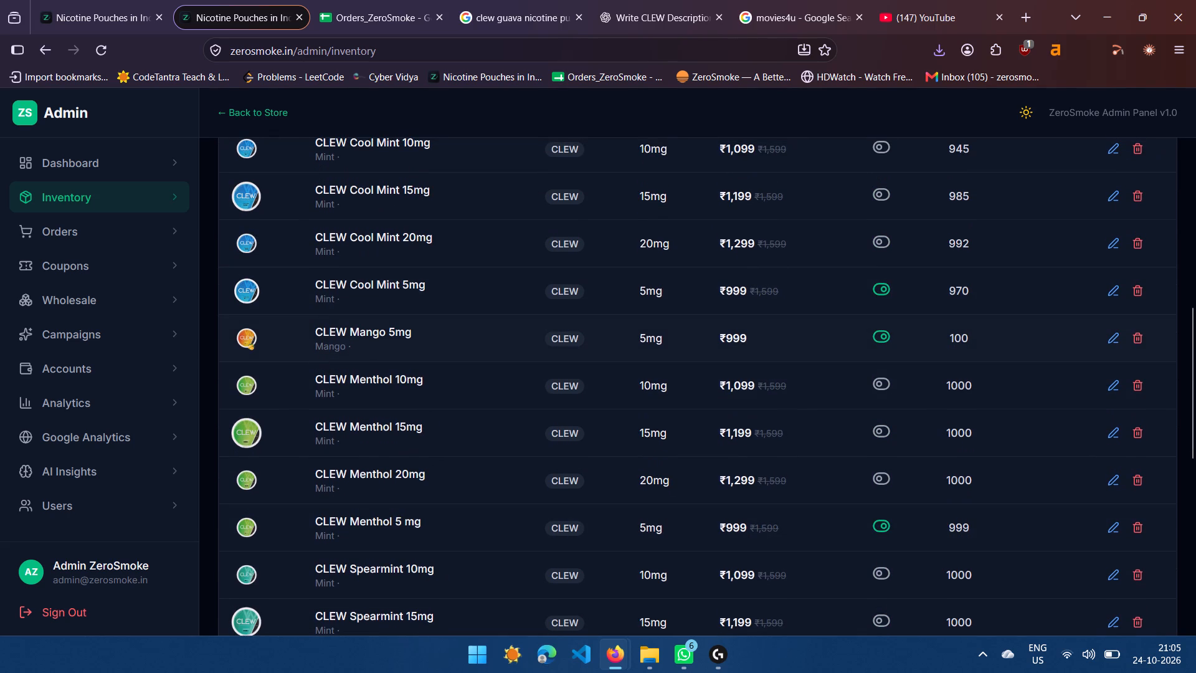
{"action": "scroll", "coordinate": [697, 356], "scroll_direction": "up", "scroll_amount": 2}
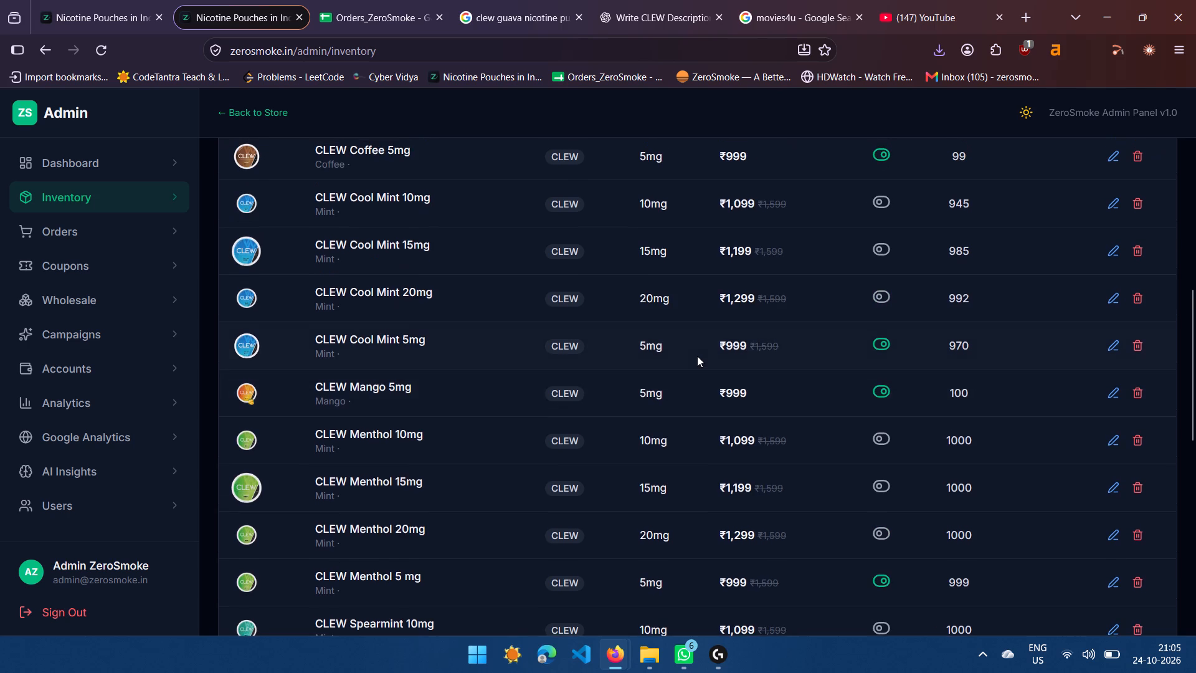
{"action": "scroll", "coordinate": [697, 356], "scroll_direction": "up", "scroll_amount": 2}
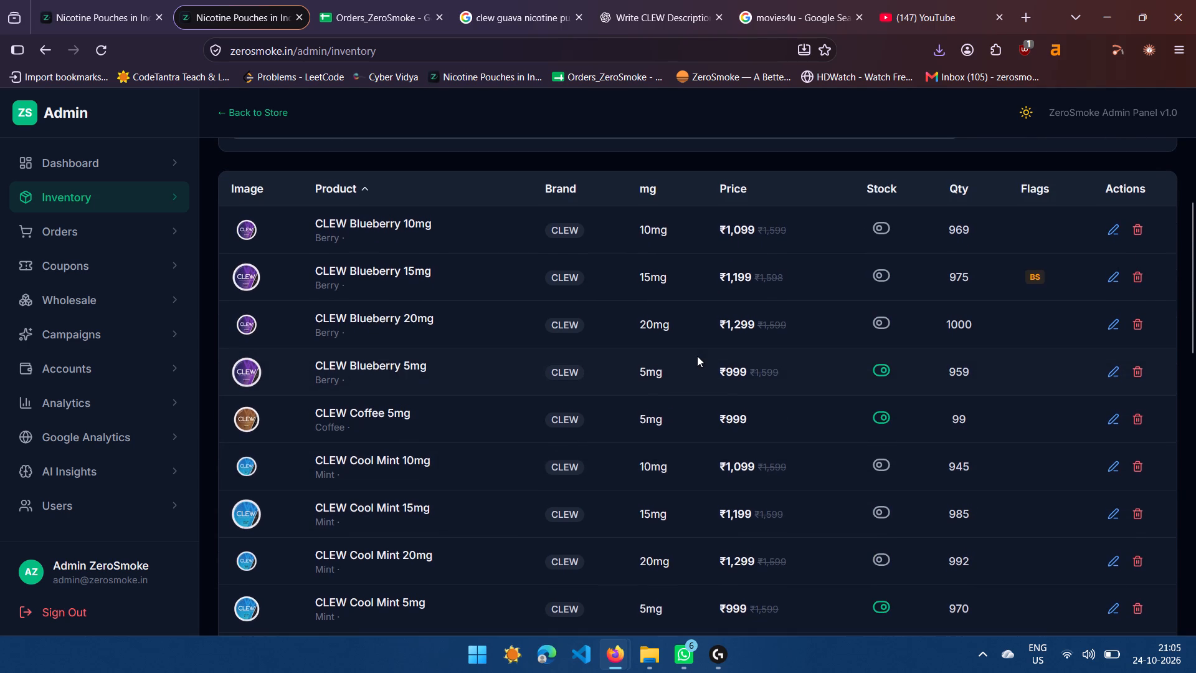
{"action": "scroll", "coordinate": [697, 356], "scroll_direction": "up", "scroll_amount": 2}
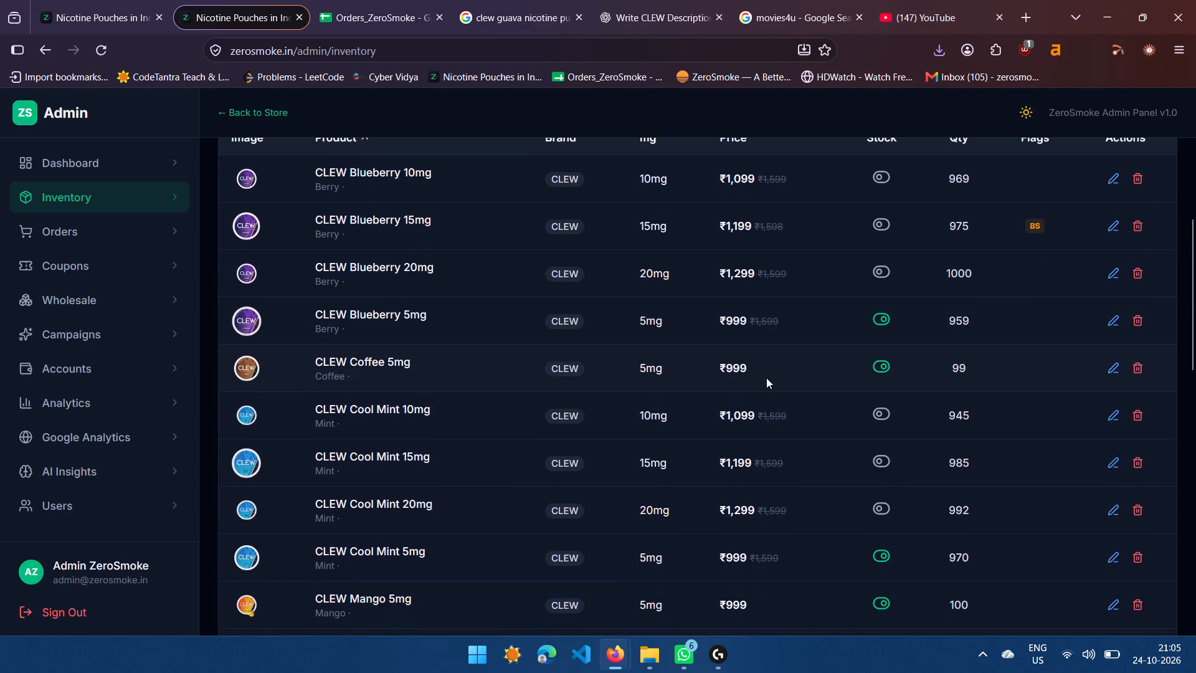
Set CLEW Blueberry 15mg's original price to ₹1599, copy that value, and save the product.
{"action": "left_click", "coordinate": [1110, 222]}
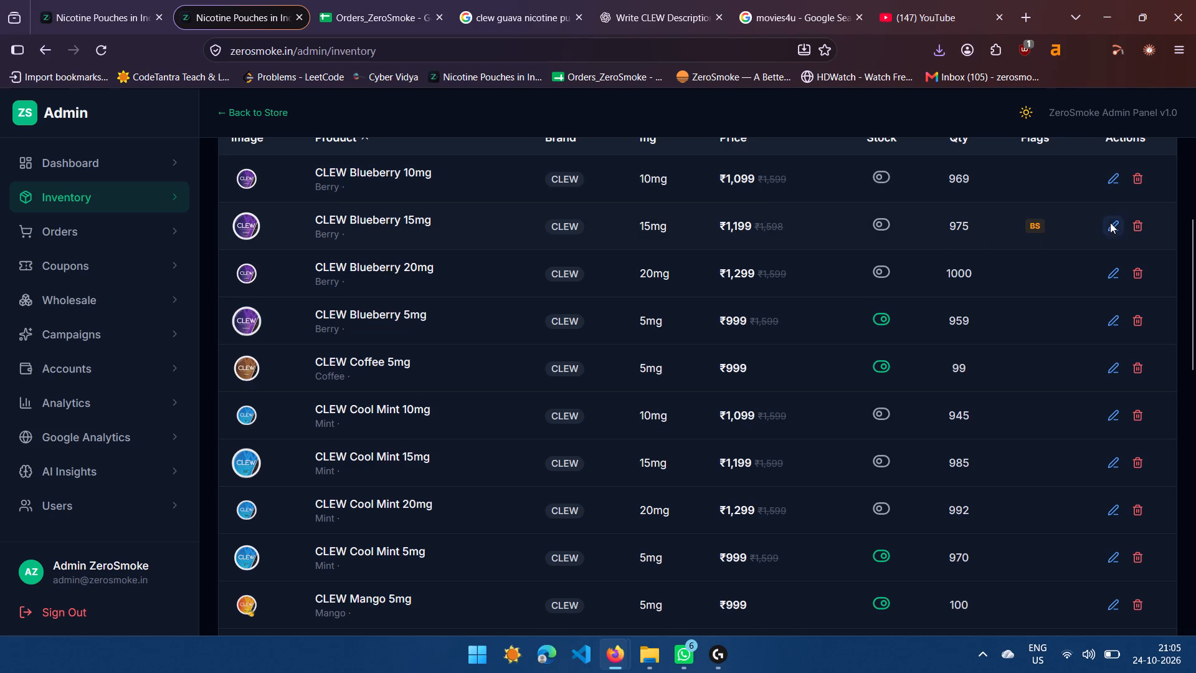
{"action": "left_click", "coordinate": [556, 490]}
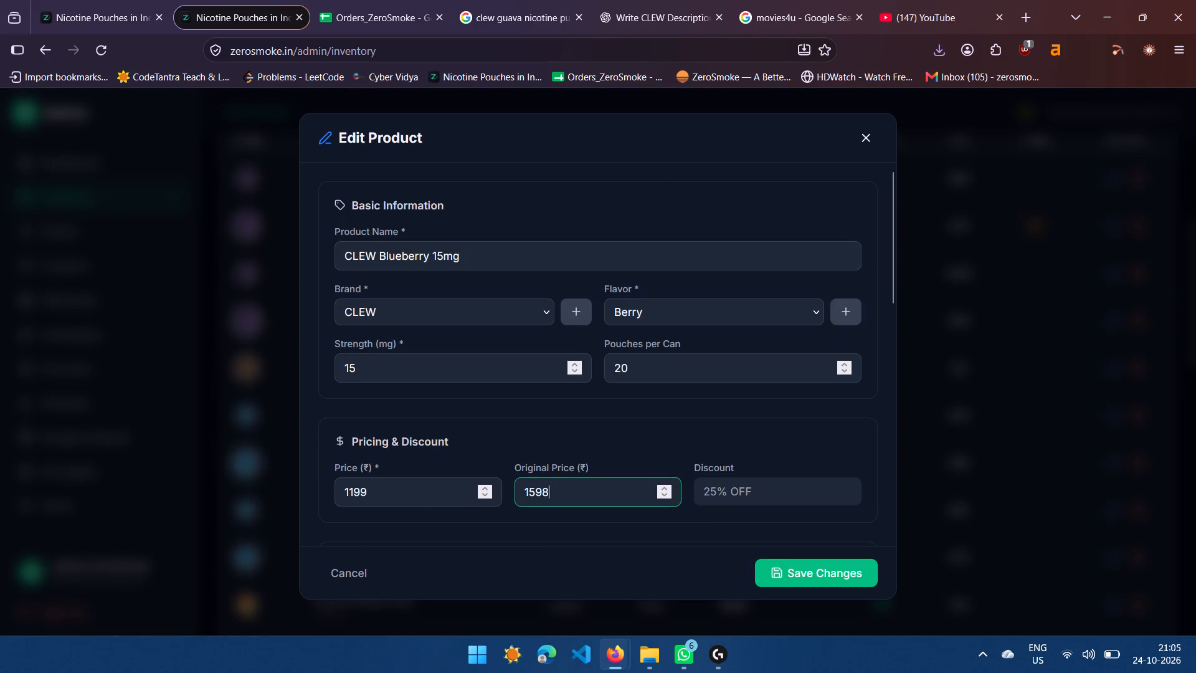
{"action": "key", "text": "BackSpace"}
{"action": "key", "text": "BackSpace"}
{"action": "key", "text": "9"}
{"action": "key", "text": "9"}
{"action": "key", "text": "ctrl+a"}
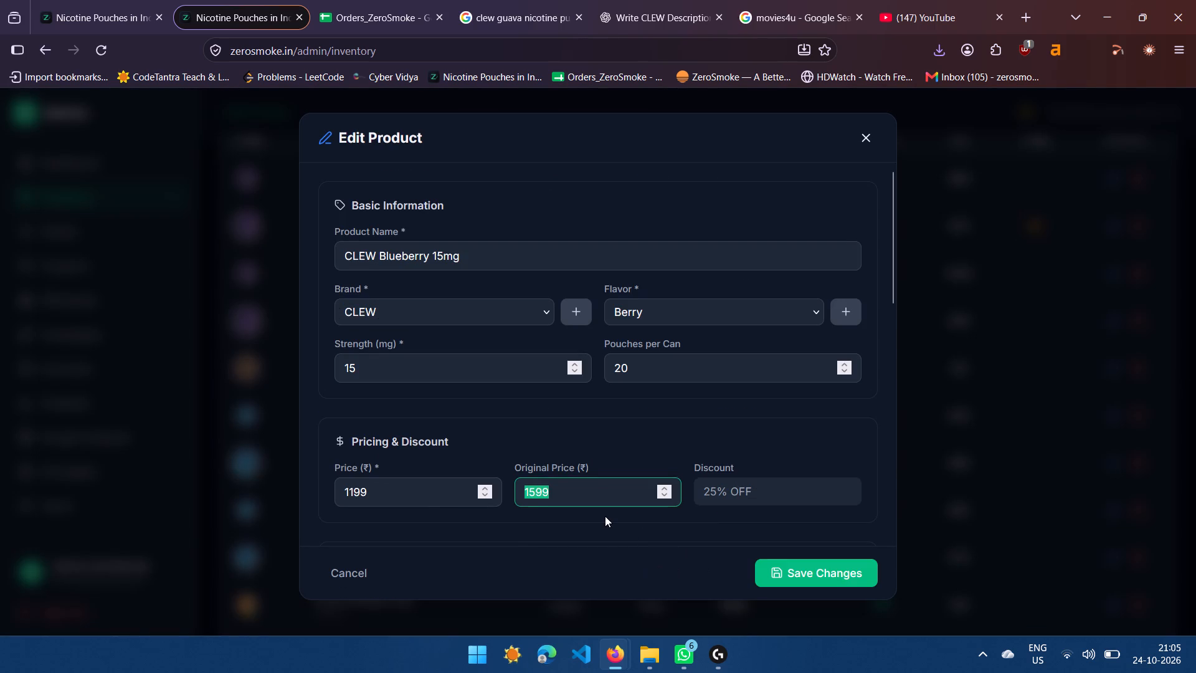
{"action": "key", "text": "ctrl+c"}
{"action": "left_click", "coordinate": [809, 575]}
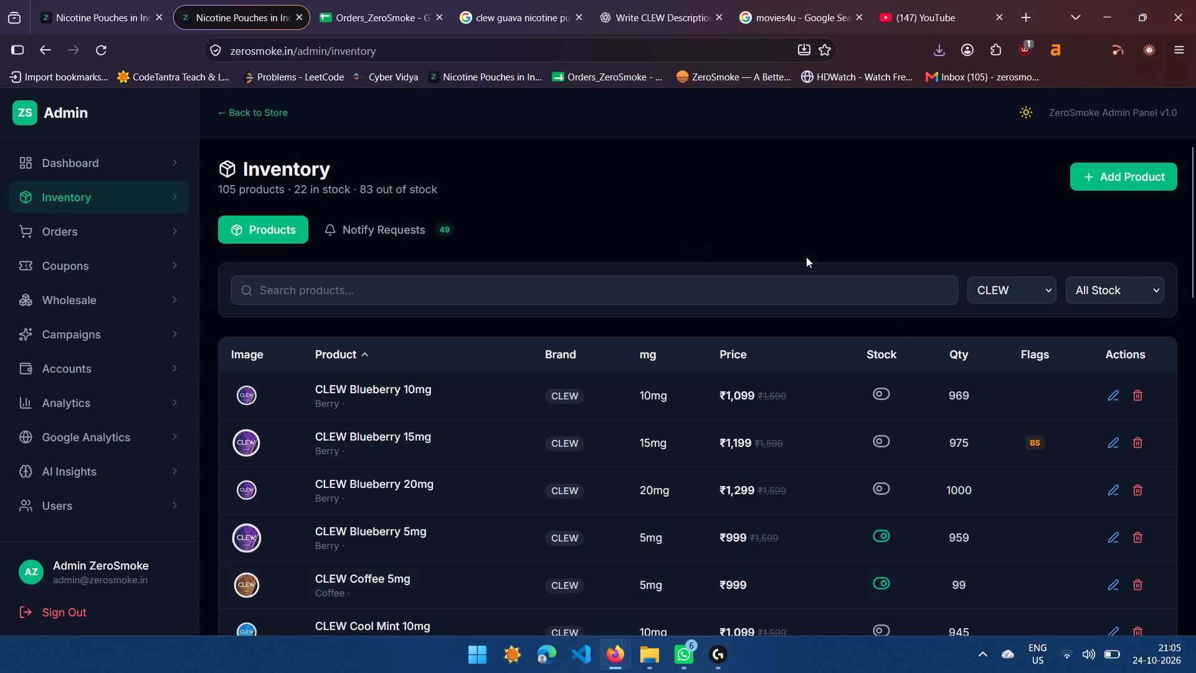
Set CLEW Coffee 5mg's original price to ₹1599 and save the product.
{"action": "scroll", "coordinate": [985, 385], "scroll_direction": "down", "scroll_amount": 3}
{"action": "left_click", "coordinate": [1108, 393]}
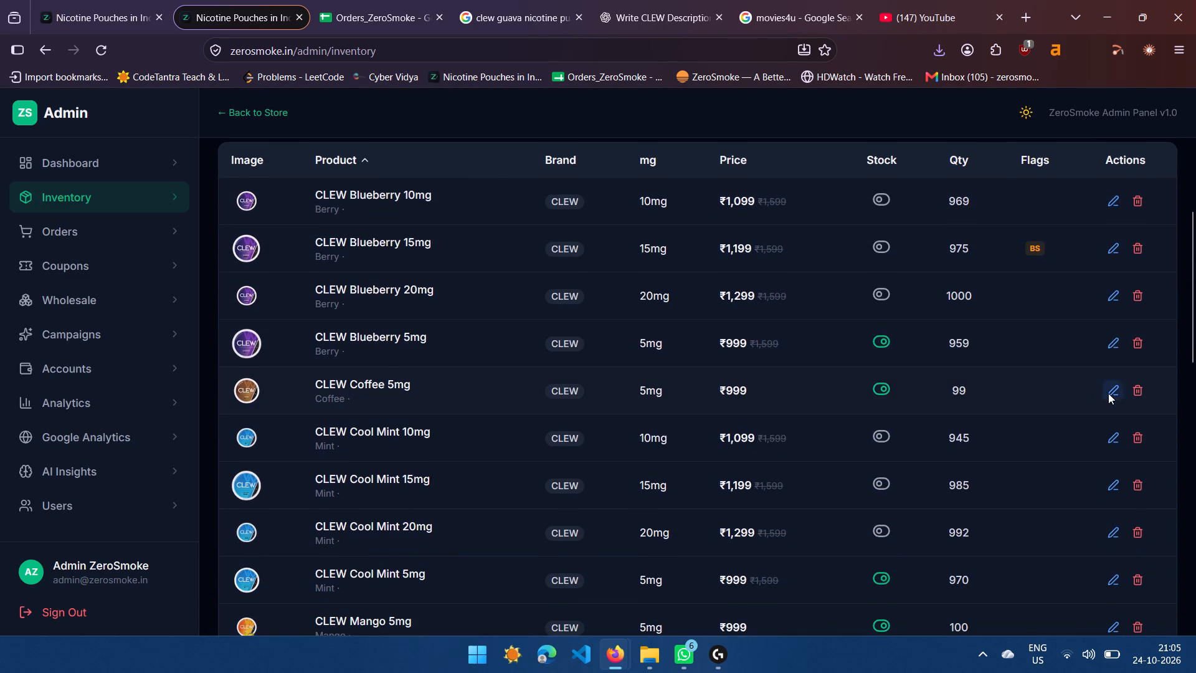
{"action": "left_click", "coordinate": [594, 498]}
{"action": "key", "text": "ctrl+v"}
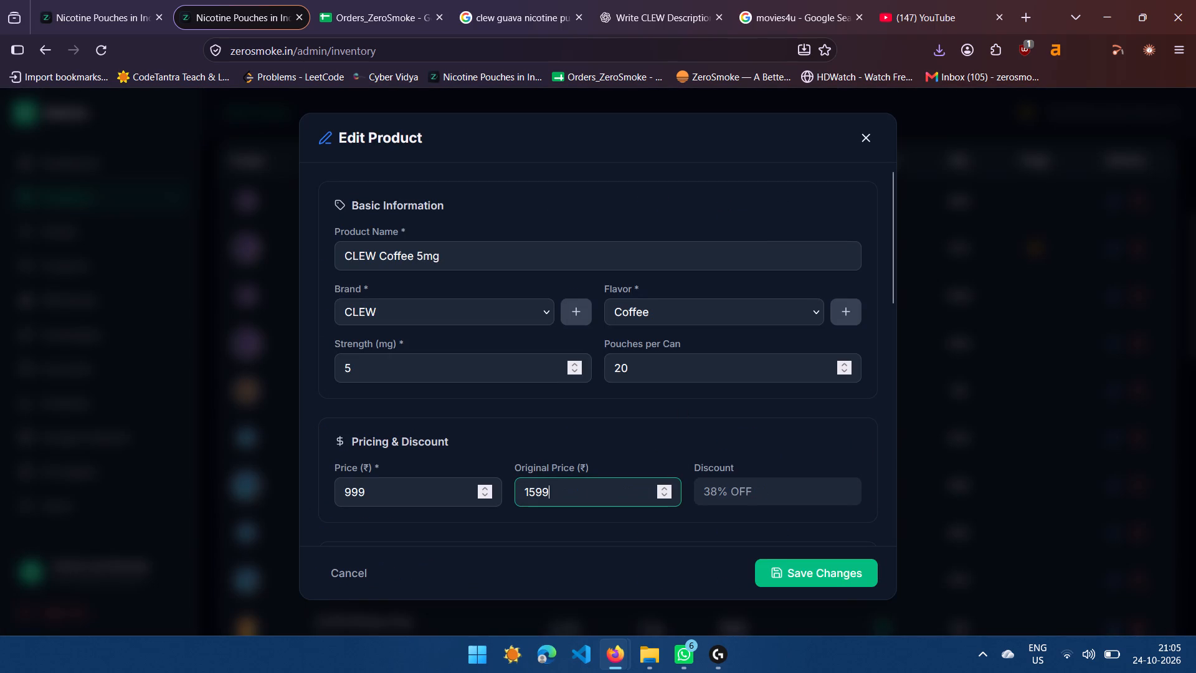
{"action": "left_click", "coordinate": [790, 568]}
Set CLEW Mango 5mg's original price to ₹1599 and save the product.
{"action": "scroll", "coordinate": [996, 464], "scroll_direction": "down", "scroll_amount": 2}
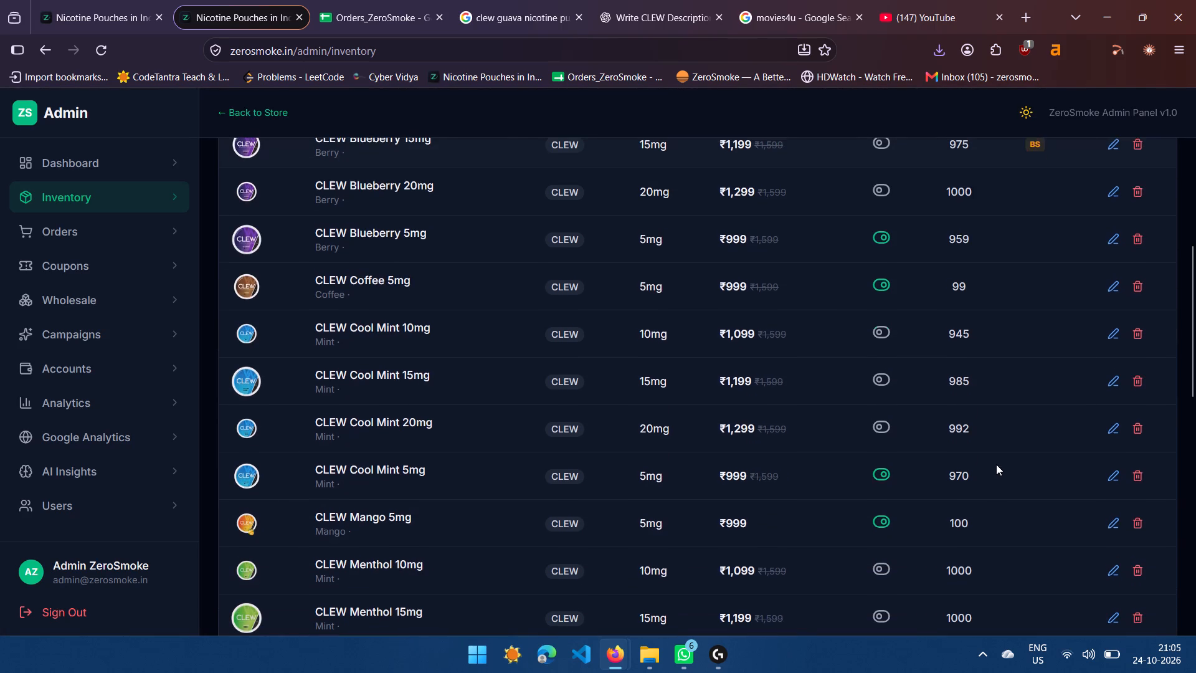
{"action": "scroll", "coordinate": [996, 464], "scroll_direction": "down", "scroll_amount": 1}
{"action": "left_click", "coordinate": [1111, 528]}
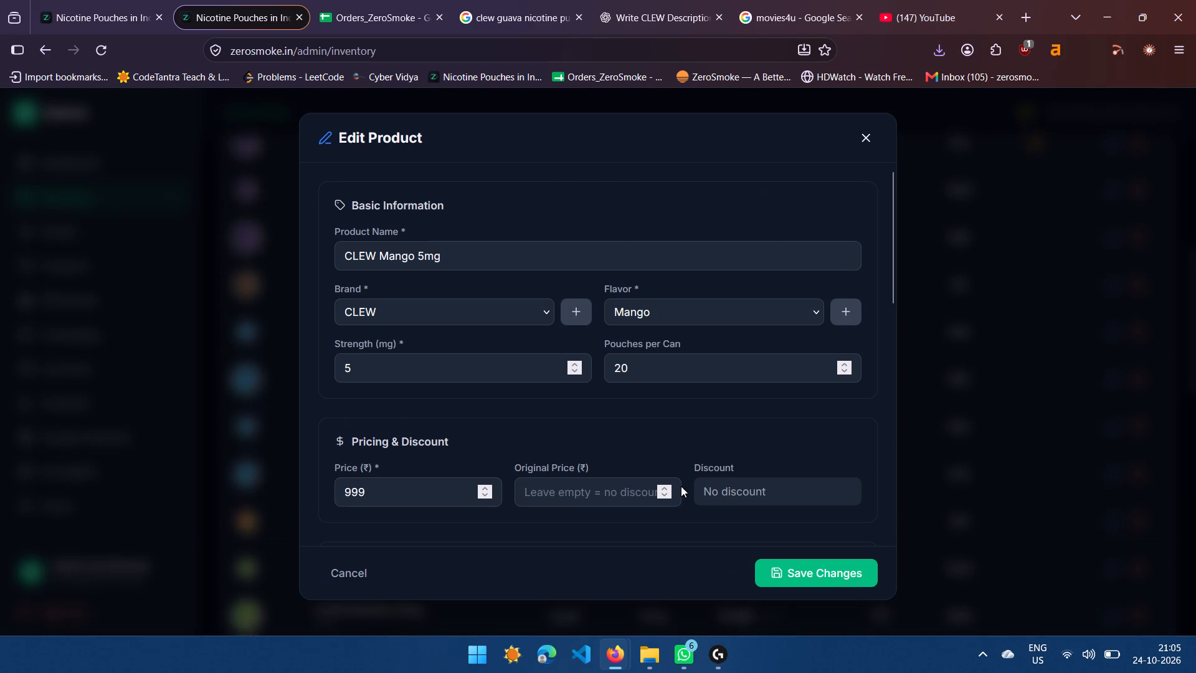
{"action": "left_click", "coordinate": [594, 494]}
{"action": "key", "text": "ctrl+v"}
{"action": "key", "text": "Return"}
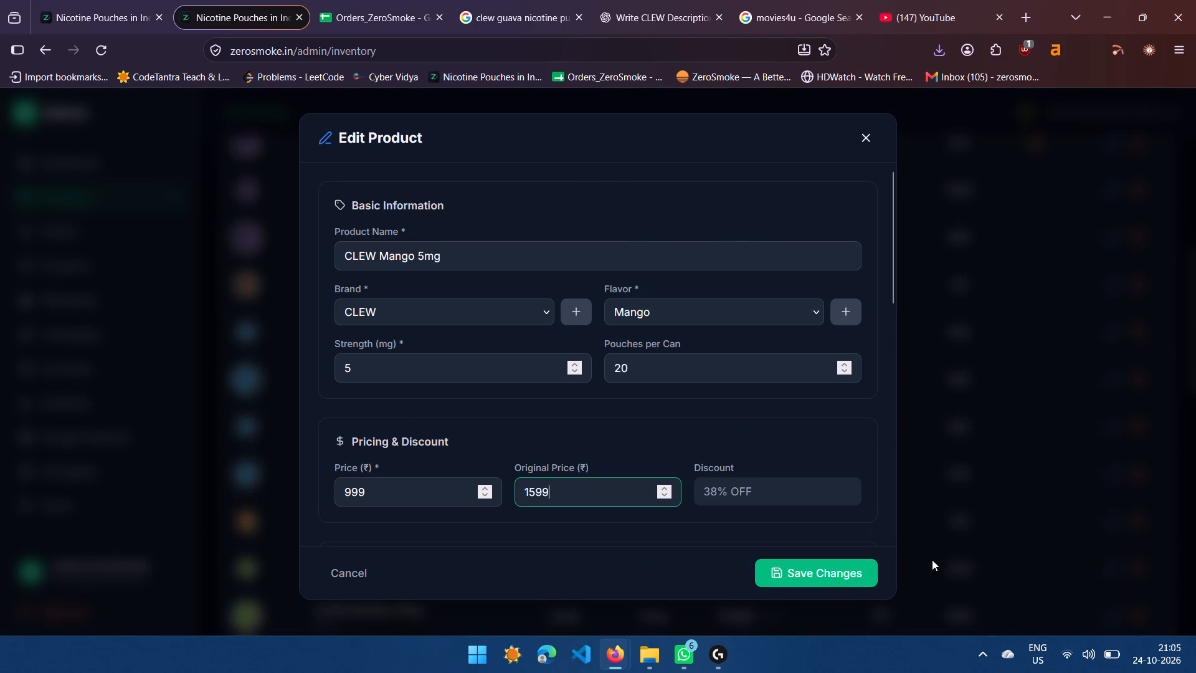
{"action": "left_click", "coordinate": [839, 568]}
Set CLEW Wintergreen 10mg's original price to ₹1599 and save the product.
{"action": "scroll", "coordinate": [982, 518], "scroll_direction": "down", "scroll_amount": 4}
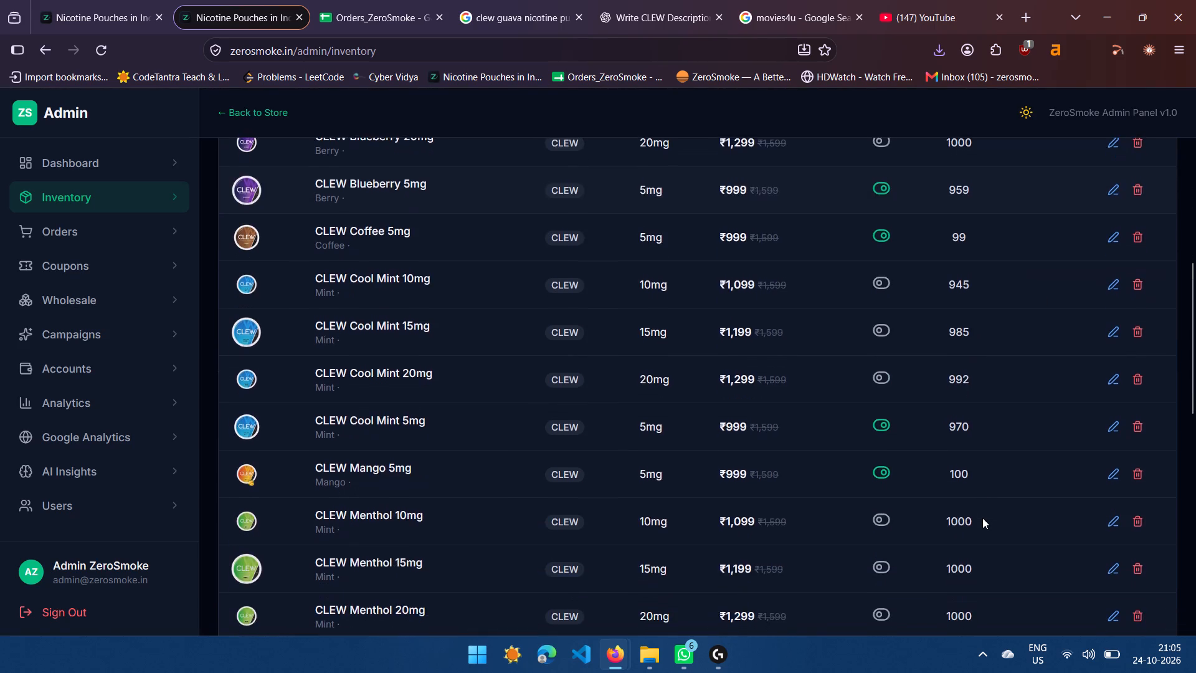
{"action": "scroll", "coordinate": [982, 518], "scroll_direction": "down", "scroll_amount": 5}
{"action": "scroll", "coordinate": [975, 419], "scroll_direction": "down", "scroll_amount": 3}
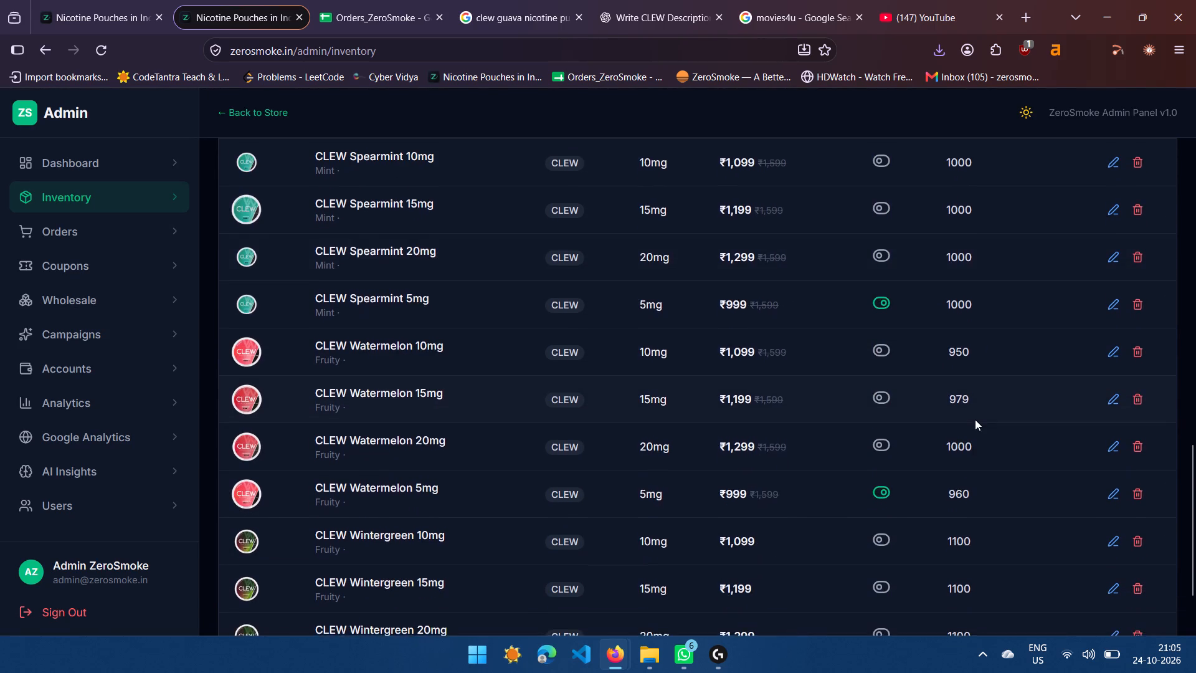
{"action": "scroll", "coordinate": [975, 419], "scroll_direction": "down", "scroll_amount": 1}
{"action": "left_click", "coordinate": [1111, 445]}
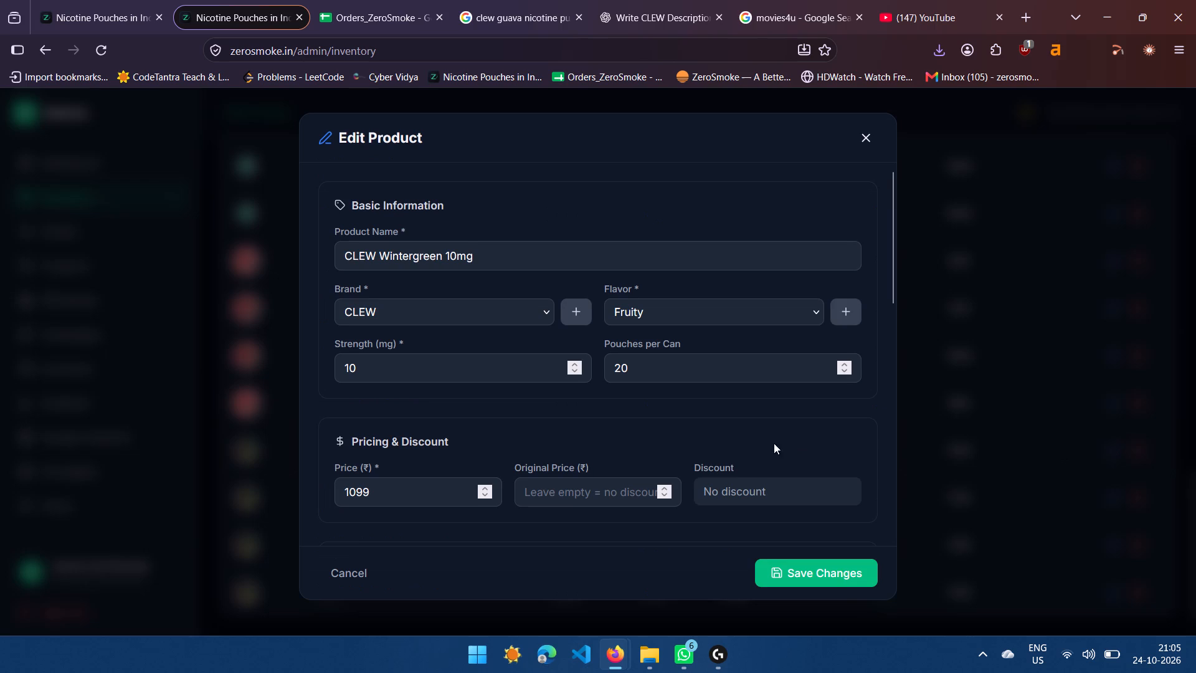
{"action": "scroll", "coordinate": [712, 444], "scroll_direction": "down", "scroll_amount": 1}
{"action": "left_click", "coordinate": [581, 391]}
{"action": "key", "text": "ctrl+v"}
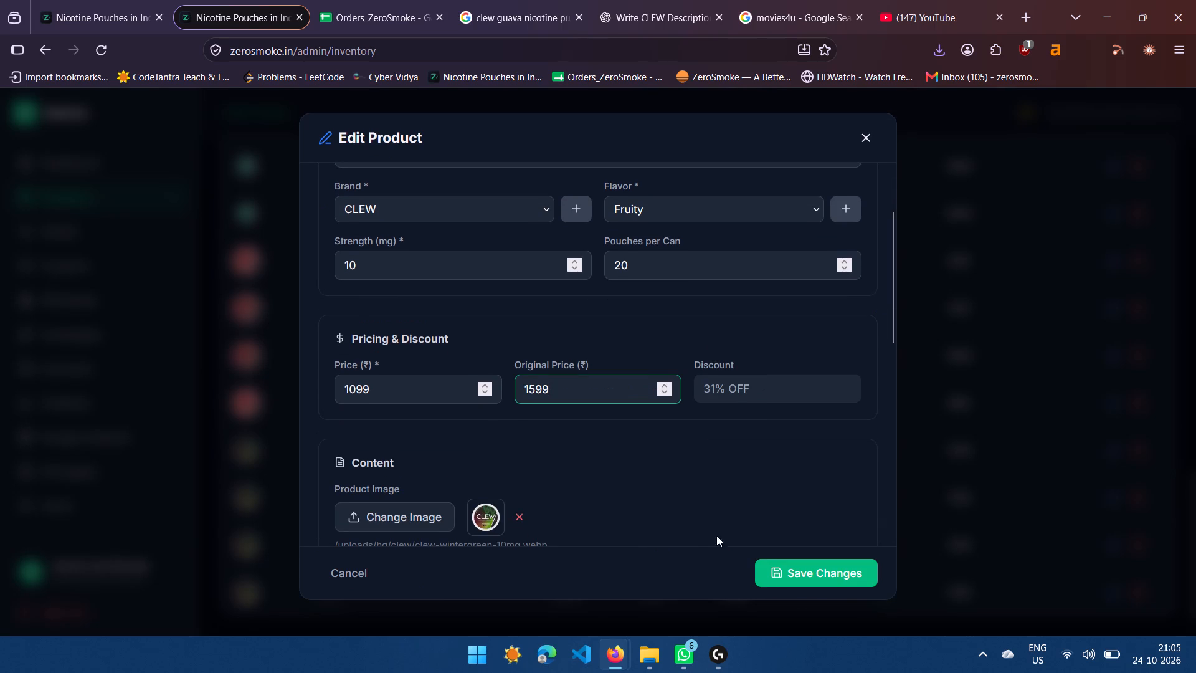
{"action": "left_click", "coordinate": [812, 578]}
Set CLEW Wintergreen 15mg's original price to ₹1599 and save the product.
{"action": "scroll", "coordinate": [812, 578], "scroll_direction": "down", "scroll_amount": 10}
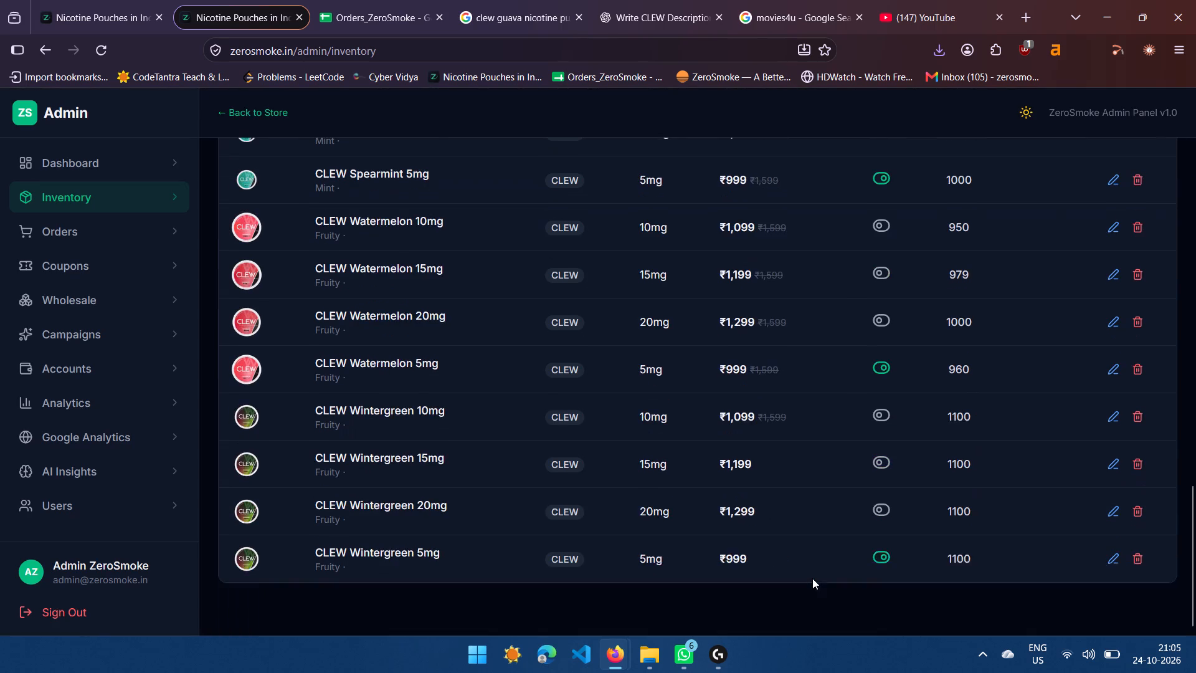
{"action": "left_click", "coordinate": [1115, 493]}
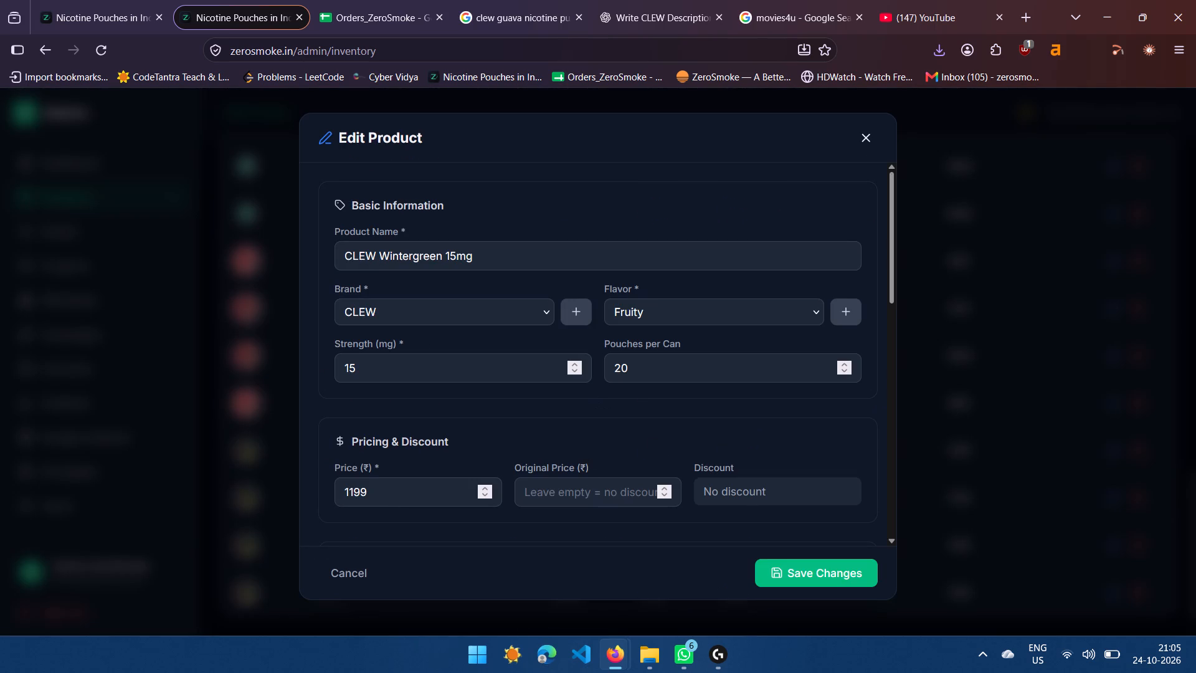
{"action": "left_click", "coordinate": [597, 489]}
{"action": "key", "text": "ctrl+v"}
{"action": "left_click", "coordinate": [774, 580]}
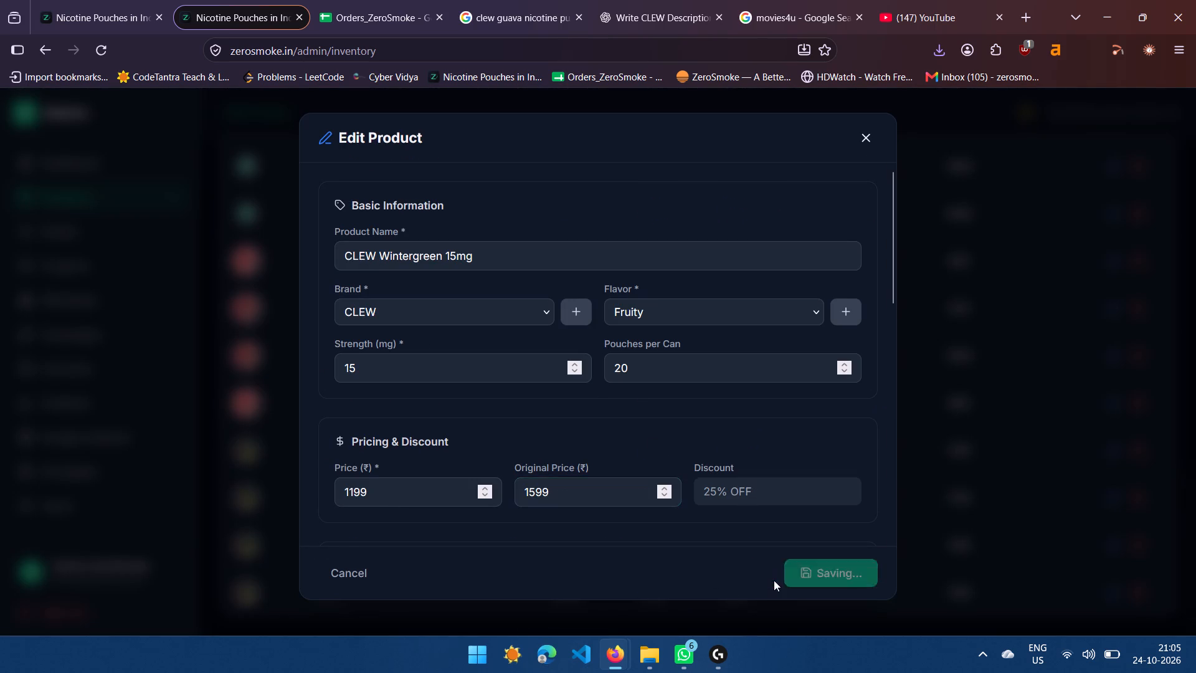
Set CLEW Wintergreen 20mg's original price to ₹1599 and save the product.
{"action": "scroll", "coordinate": [1004, 535], "scroll_direction": "down", "scroll_amount": 14}
{"action": "left_click", "coordinate": [1114, 548]}
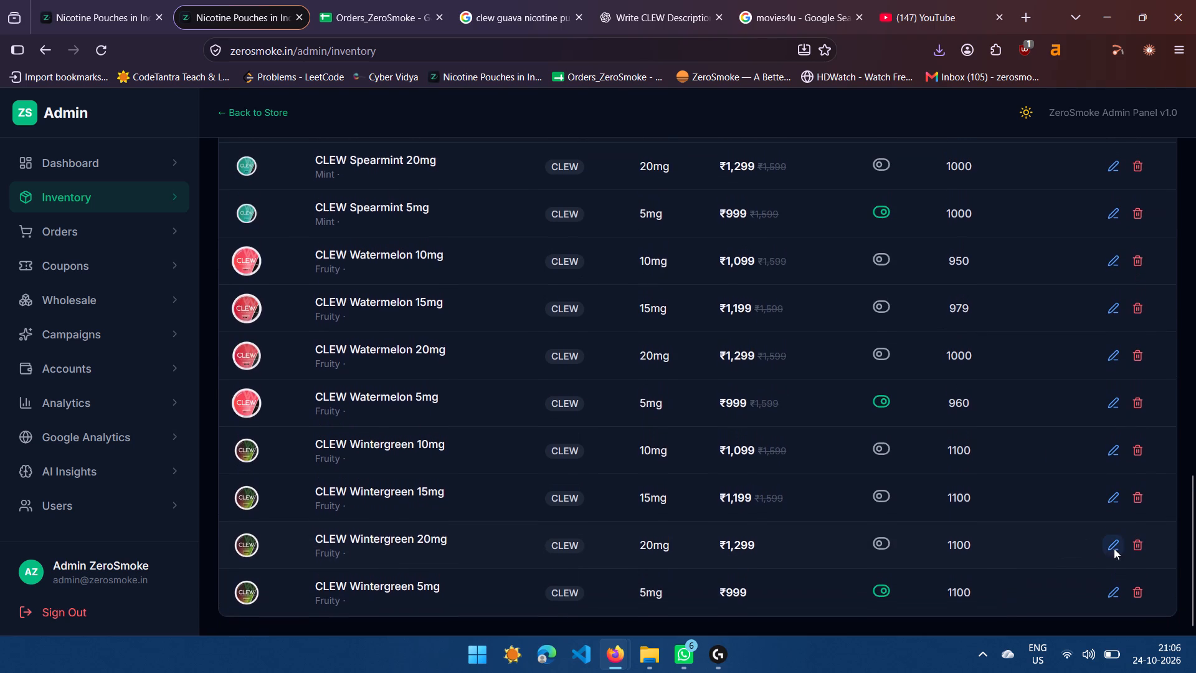
{"action": "left_click", "coordinate": [570, 494]}
{"action": "key", "text": "ctrl+v"}
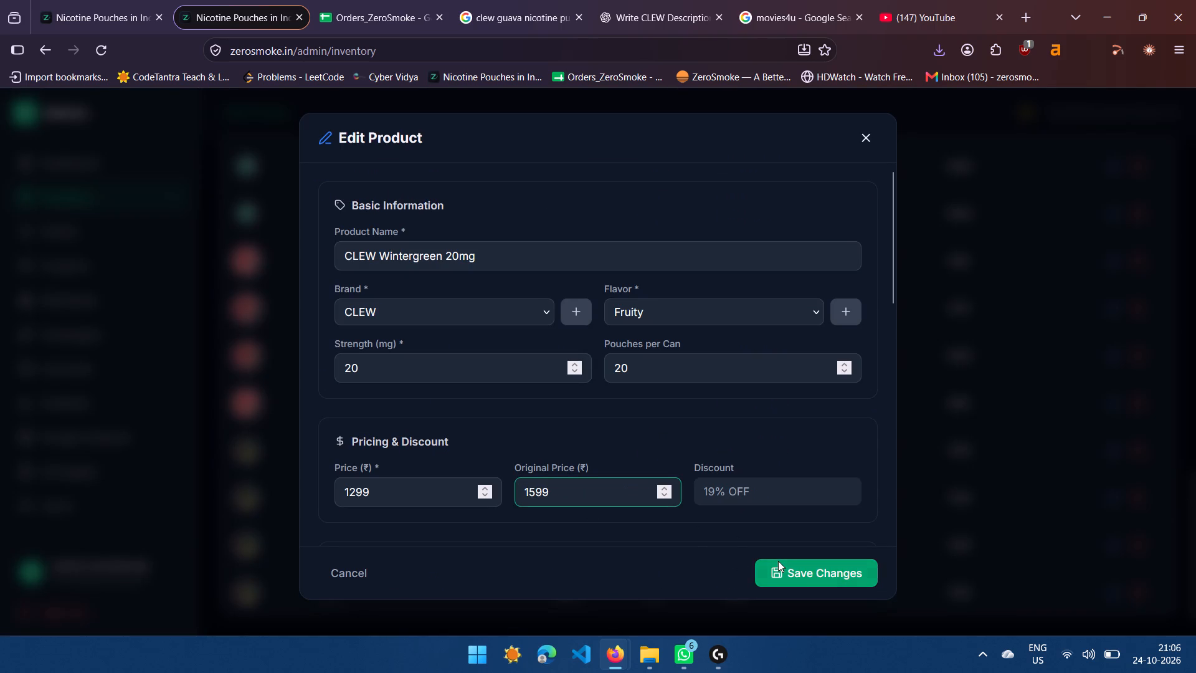
{"action": "left_click", "coordinate": [778, 561]}
Set CLEW Wintergreen 5mg's original price to ₹1599 and save the product.
{"action": "scroll", "coordinate": [1035, 532], "scroll_direction": "down", "scroll_amount": 12}
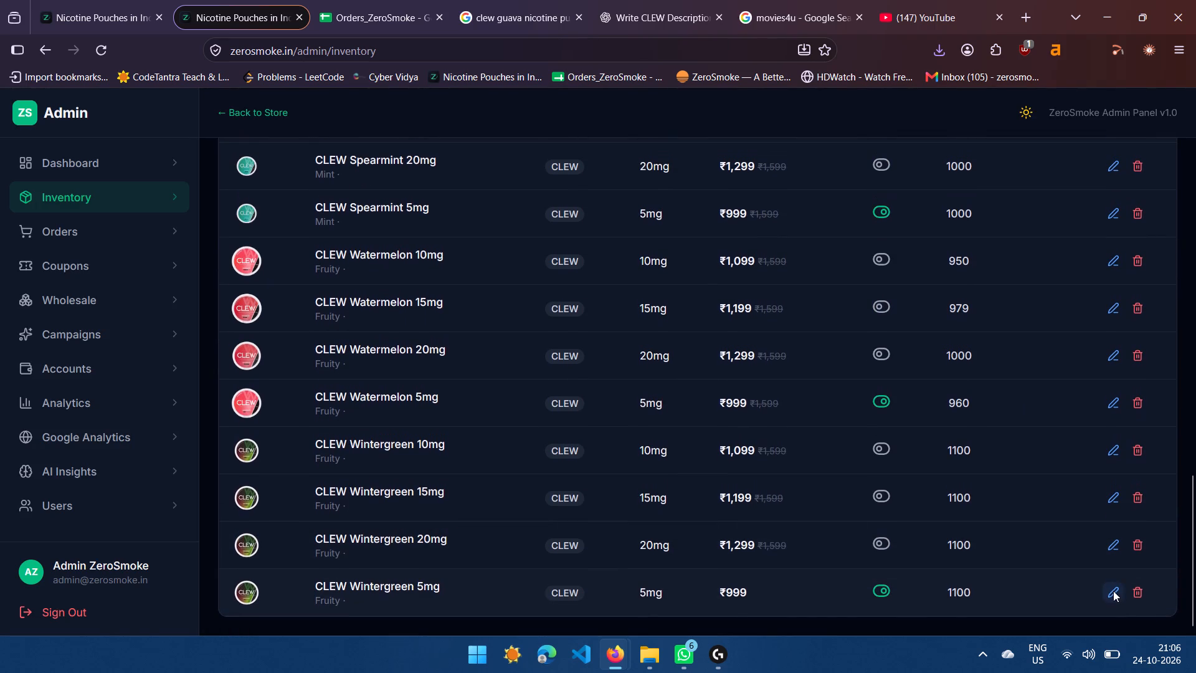
{"action": "left_click", "coordinate": [1111, 595]}
{"action": "left_click", "coordinate": [548, 491]}
{"action": "key", "text": "ctrl+v"}
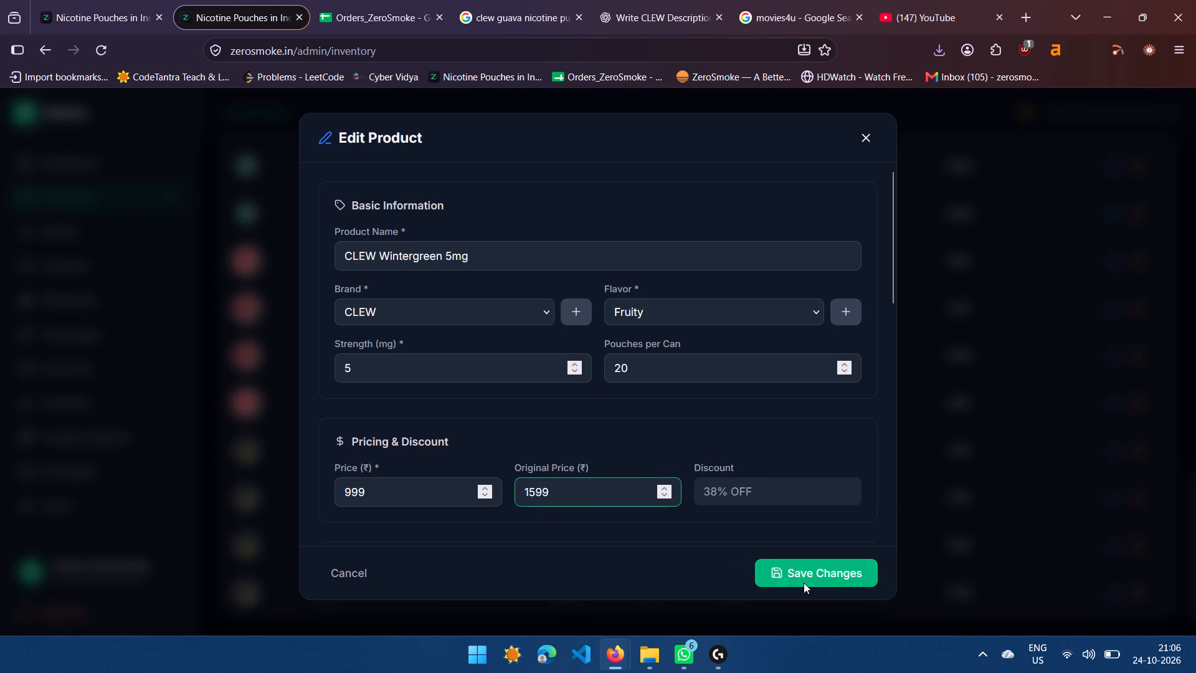
{"action": "left_click", "coordinate": [804, 580]}
Check the CLEW product list and close the other ZeroSmoke inventory page left open.
{"action": "scroll", "coordinate": [892, 478], "scroll_direction": "down", "scroll_amount": 10}
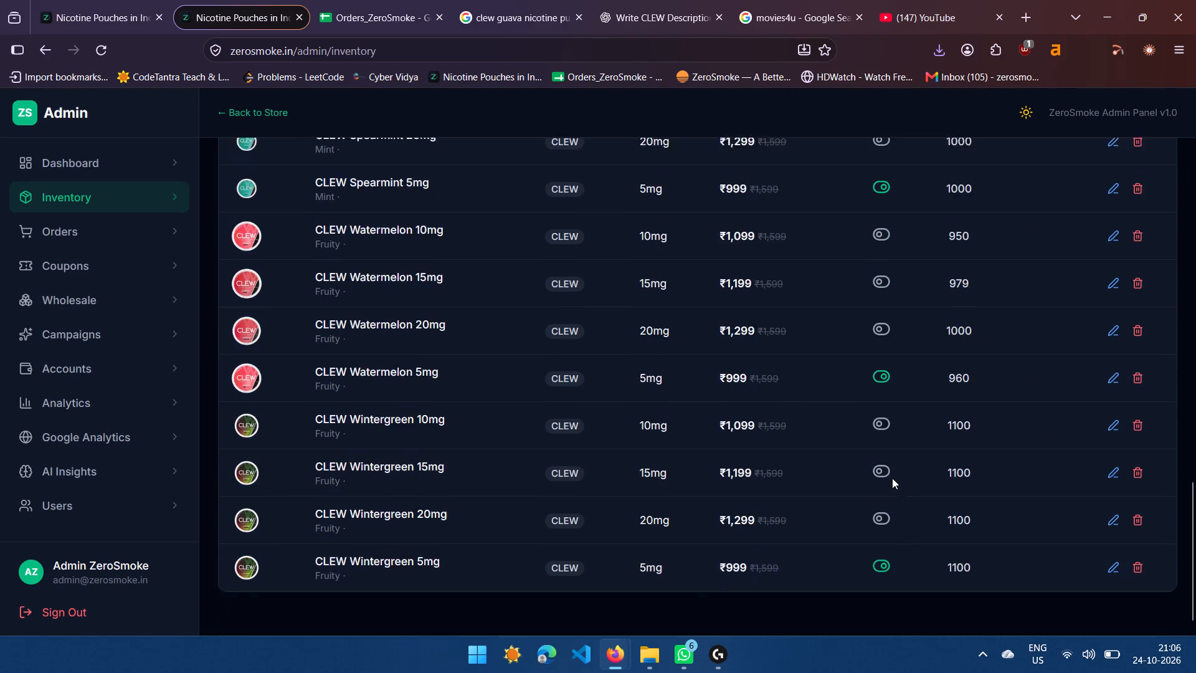
{"action": "scroll", "coordinate": [892, 478], "scroll_direction": "up", "scroll_amount": 7}
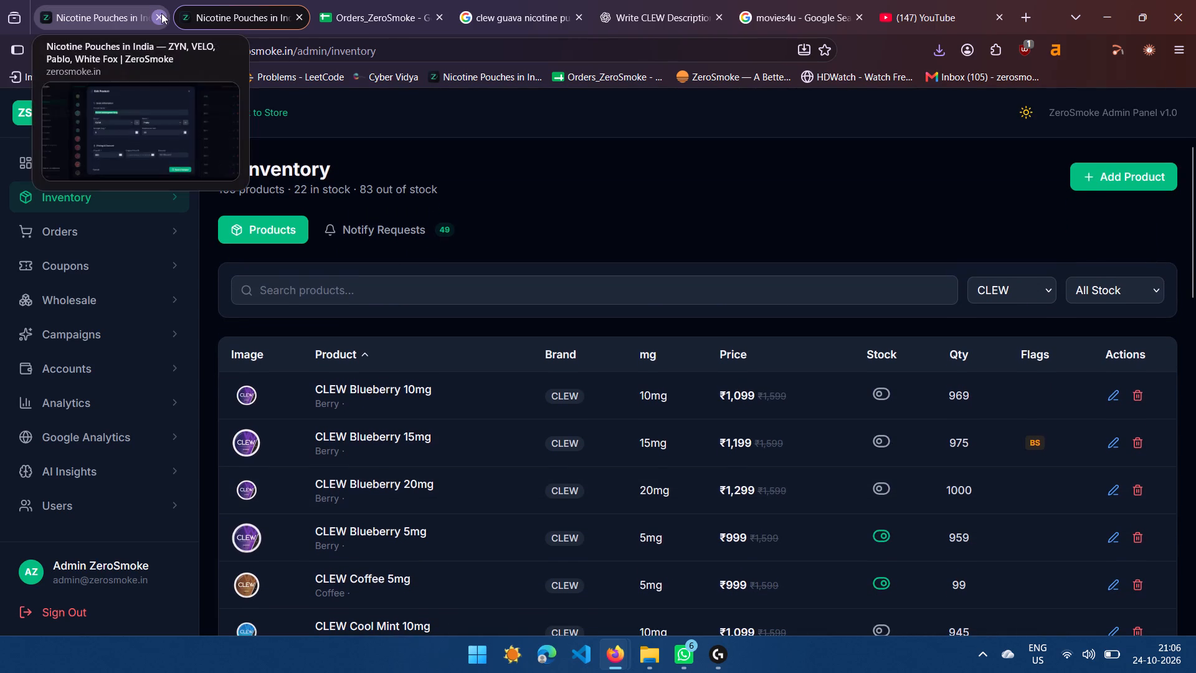
{"action": "left_click", "coordinate": [161, 13]}
Filter the inventory to show only ZYN brand products.
{"action": "left_click", "coordinate": [1008, 293]}
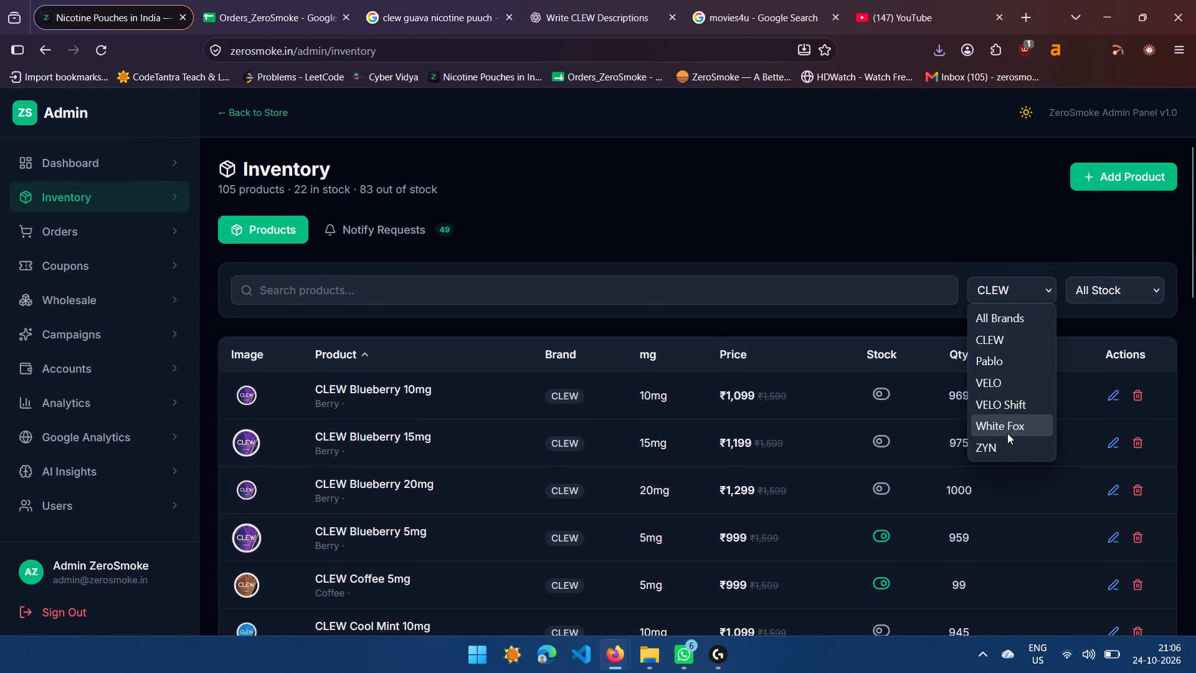
{"action": "left_click", "coordinate": [1011, 443]}
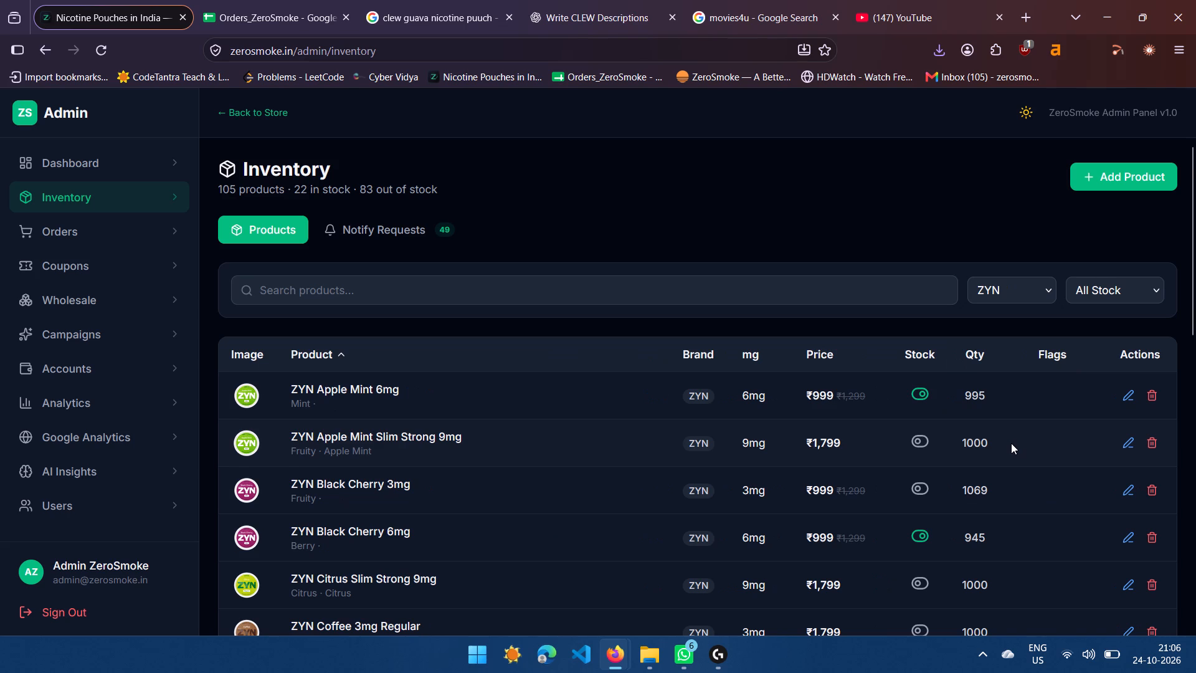
Look through the full ZYN product list, checking each product's price and original price.
{"action": "scroll", "coordinate": [1011, 443], "scroll_direction": "down", "scroll_amount": 1}
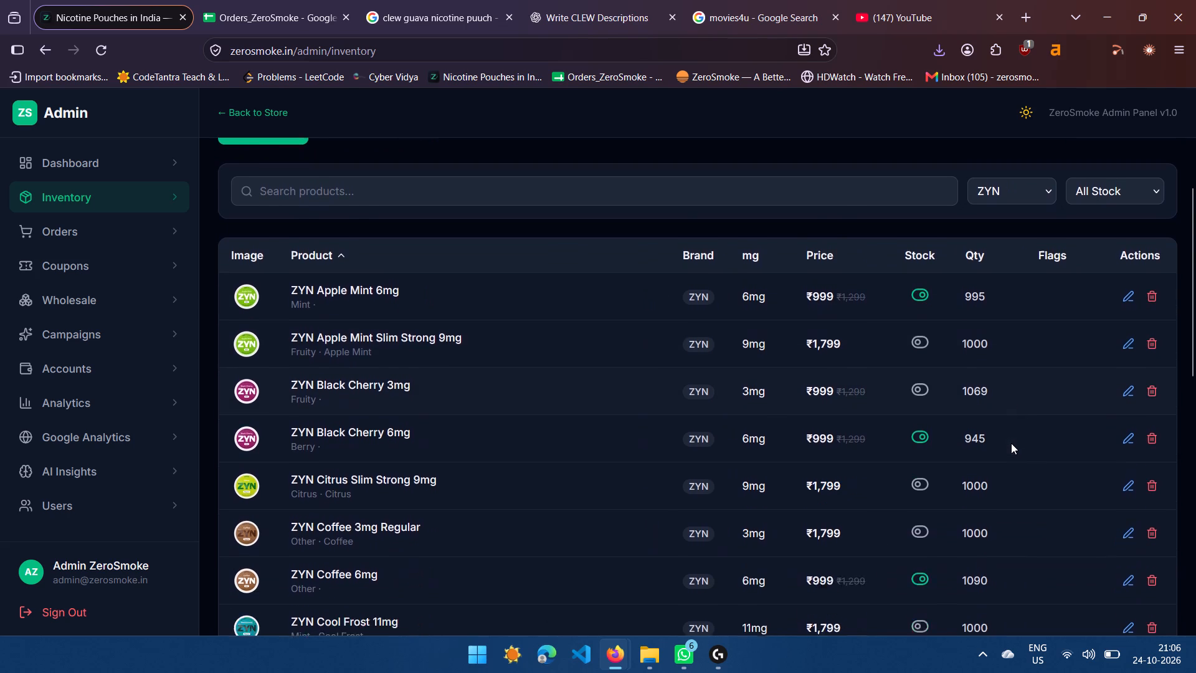
{"action": "scroll", "coordinate": [1011, 443], "scroll_direction": "down", "scroll_amount": 2}
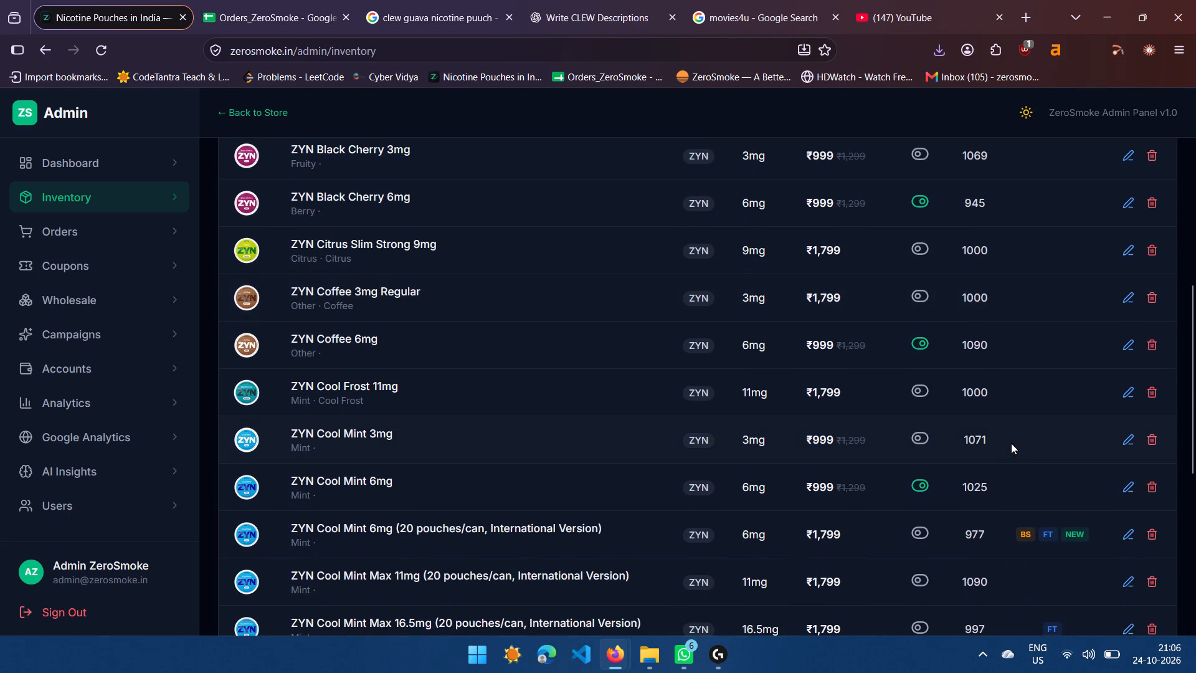
{"action": "scroll", "coordinate": [1011, 443], "scroll_direction": "down", "scroll_amount": 2}
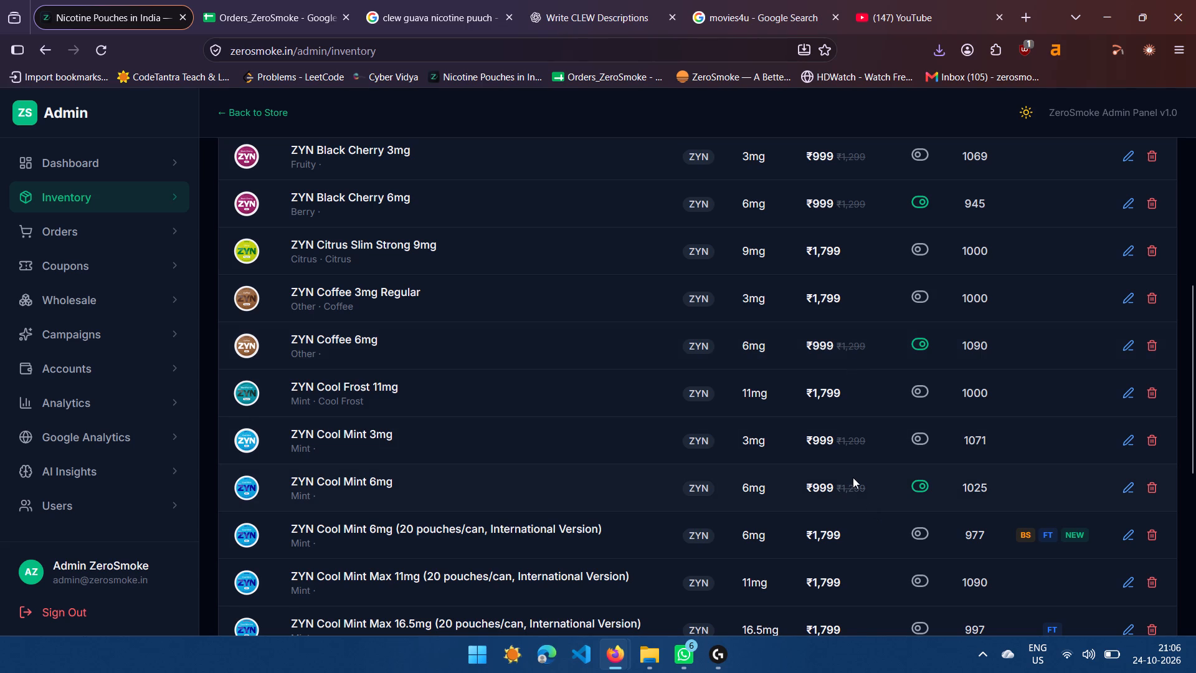
{"action": "scroll", "coordinate": [853, 480], "scroll_direction": "up", "scroll_amount": 3}
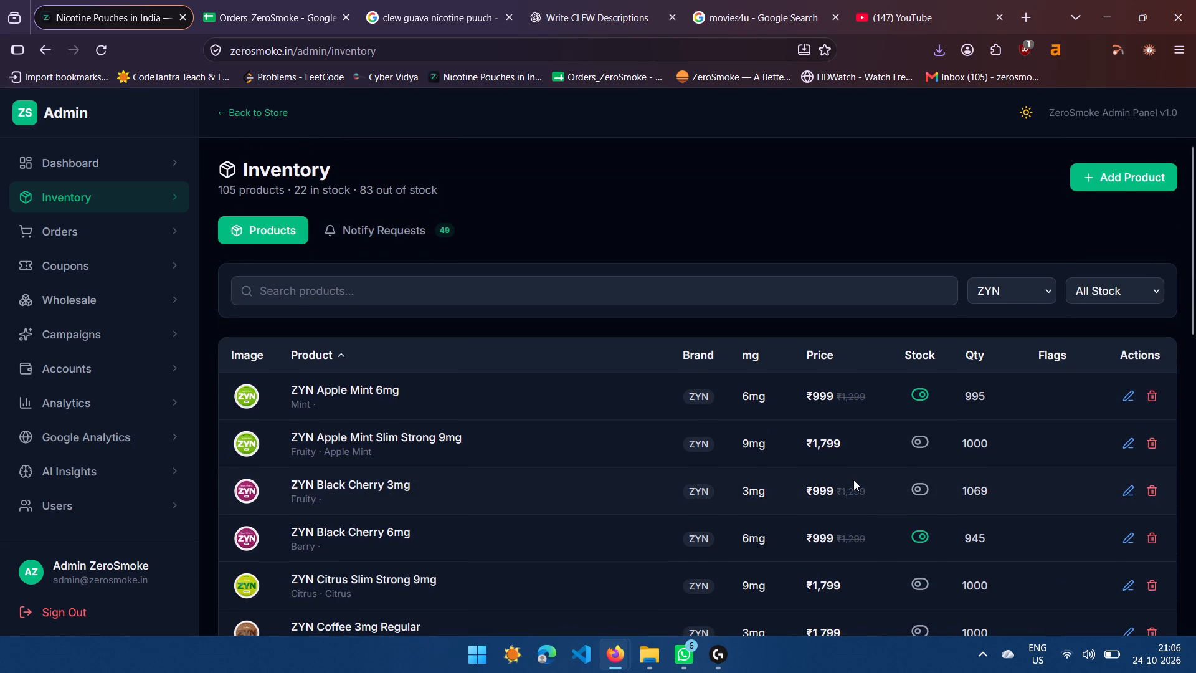
{"action": "scroll", "coordinate": [853, 480], "scroll_direction": "down", "scroll_amount": 6}
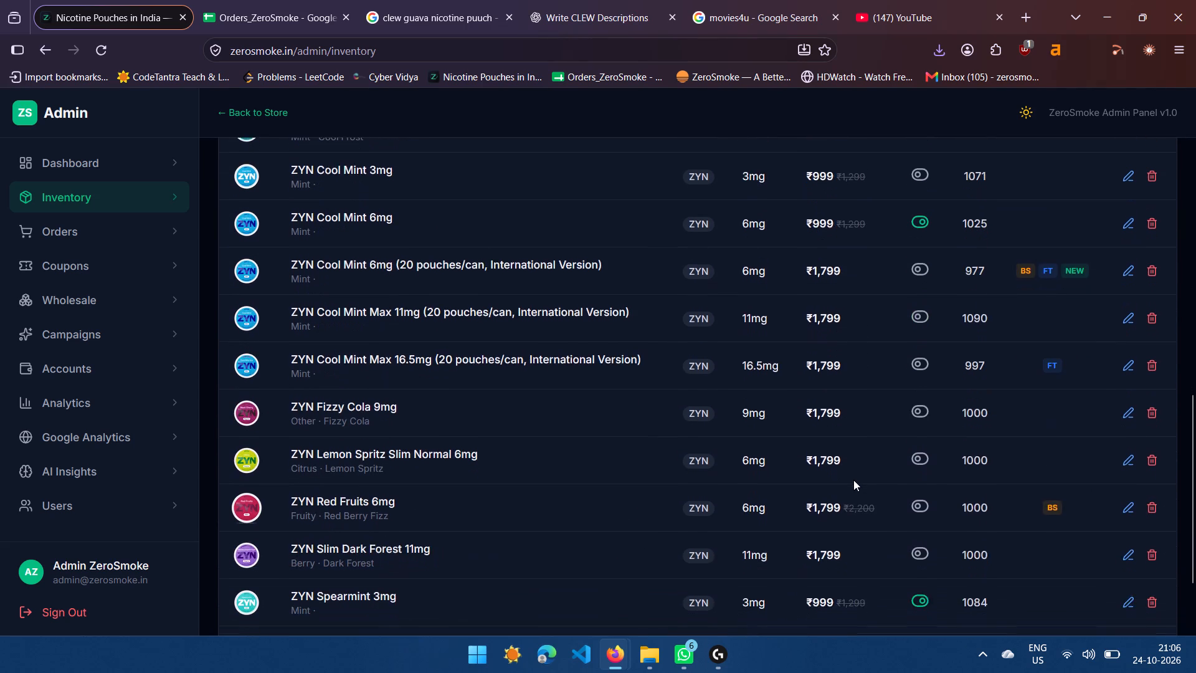
{"action": "scroll", "coordinate": [853, 480], "scroll_direction": "down", "scroll_amount": 4}
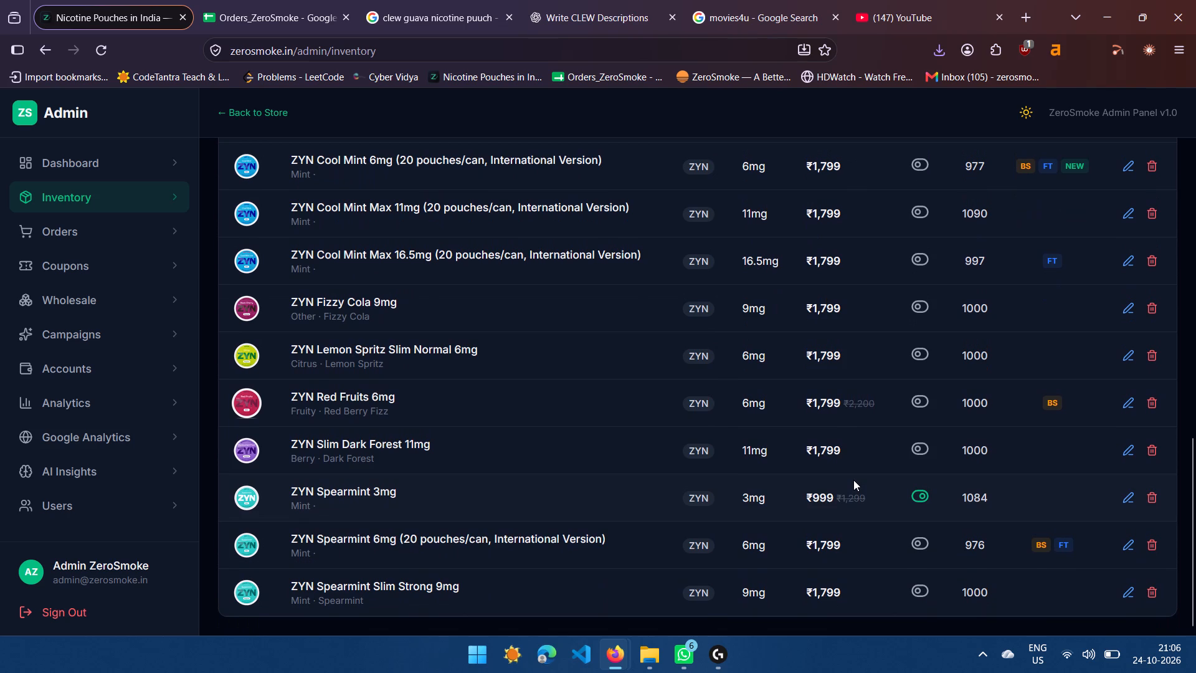
{"action": "scroll", "coordinate": [838, 497], "scroll_direction": "up", "scroll_amount": 6}
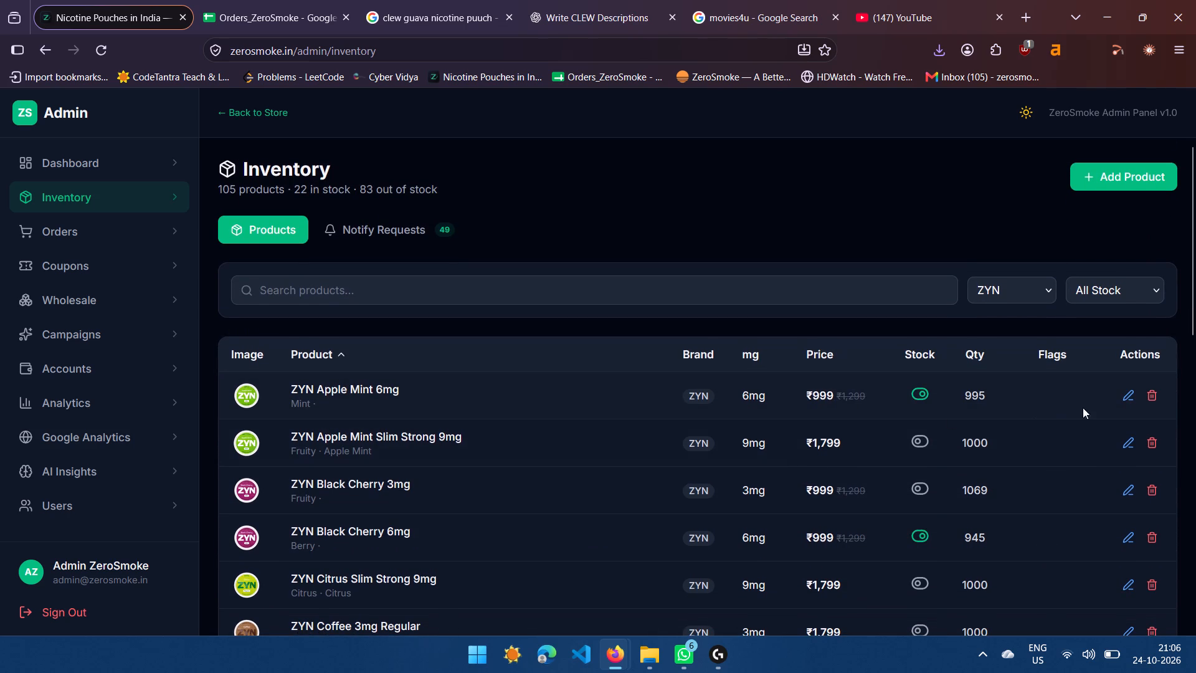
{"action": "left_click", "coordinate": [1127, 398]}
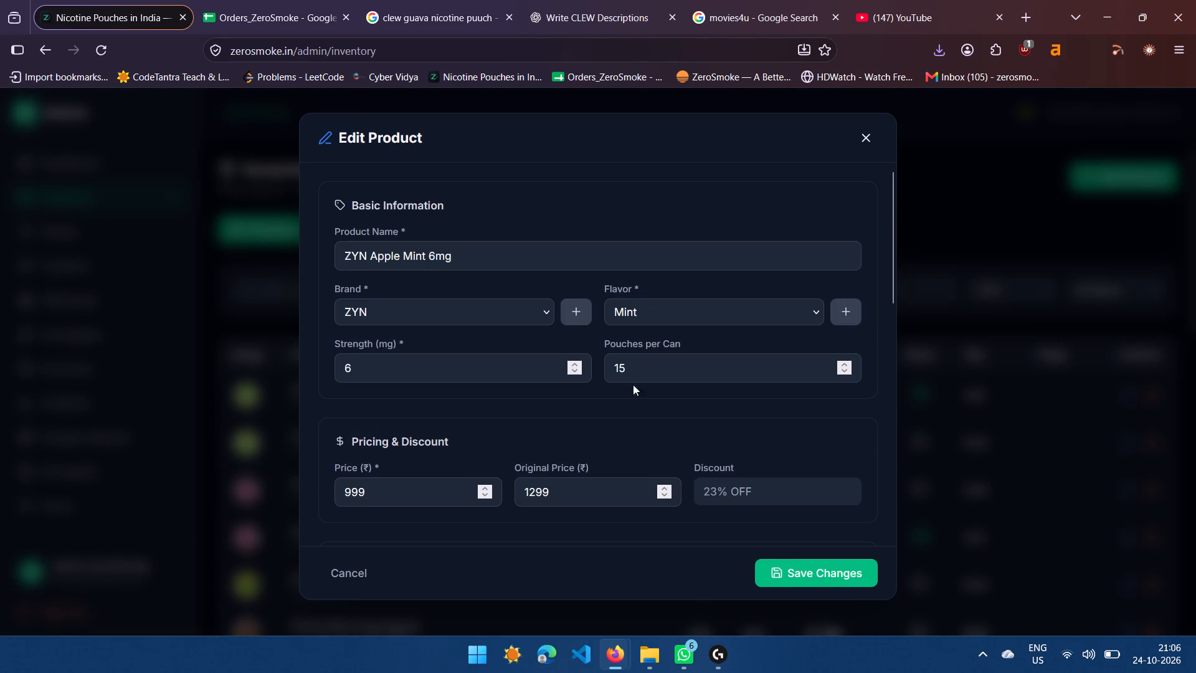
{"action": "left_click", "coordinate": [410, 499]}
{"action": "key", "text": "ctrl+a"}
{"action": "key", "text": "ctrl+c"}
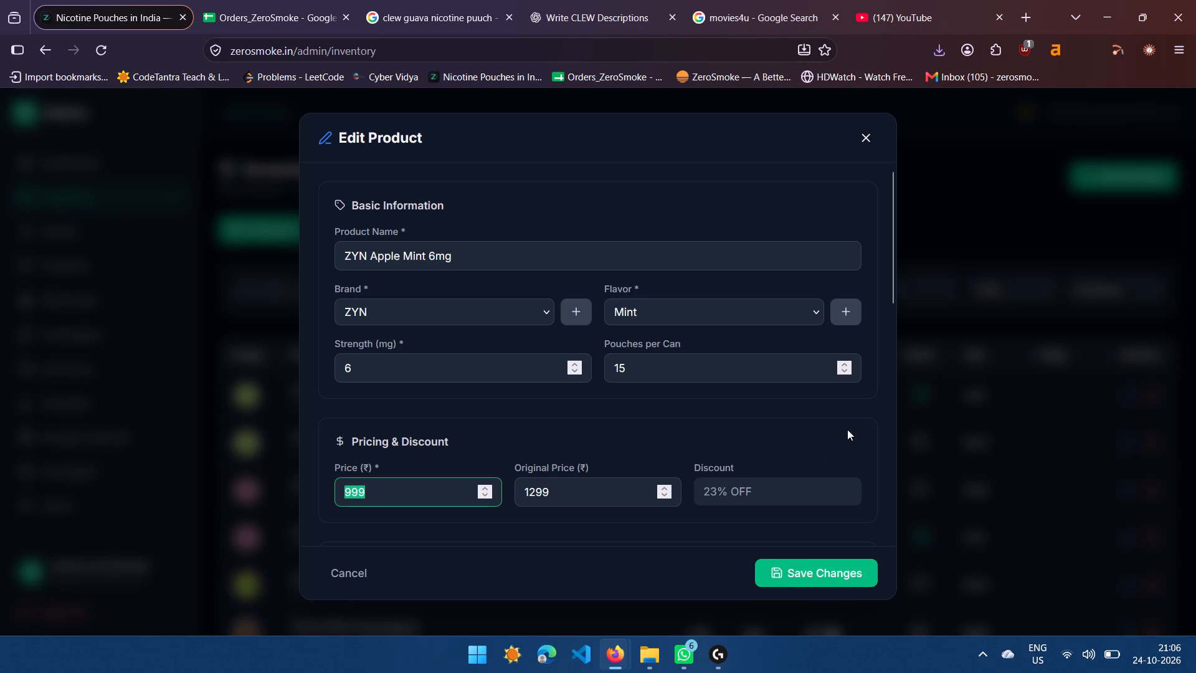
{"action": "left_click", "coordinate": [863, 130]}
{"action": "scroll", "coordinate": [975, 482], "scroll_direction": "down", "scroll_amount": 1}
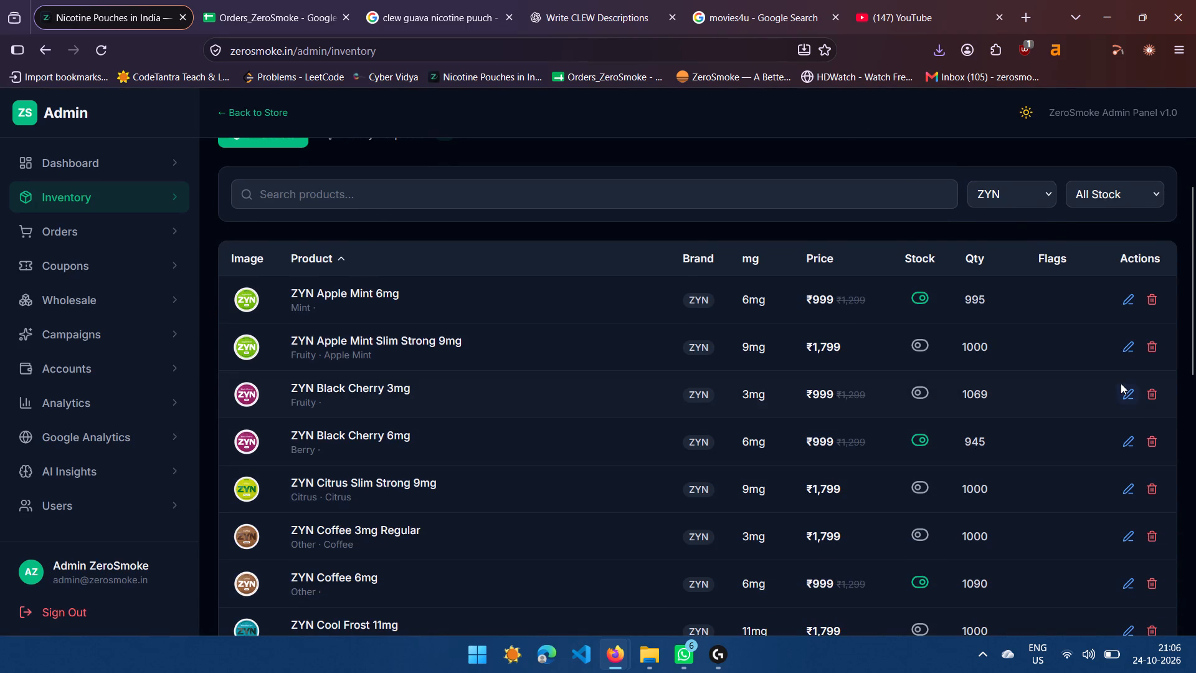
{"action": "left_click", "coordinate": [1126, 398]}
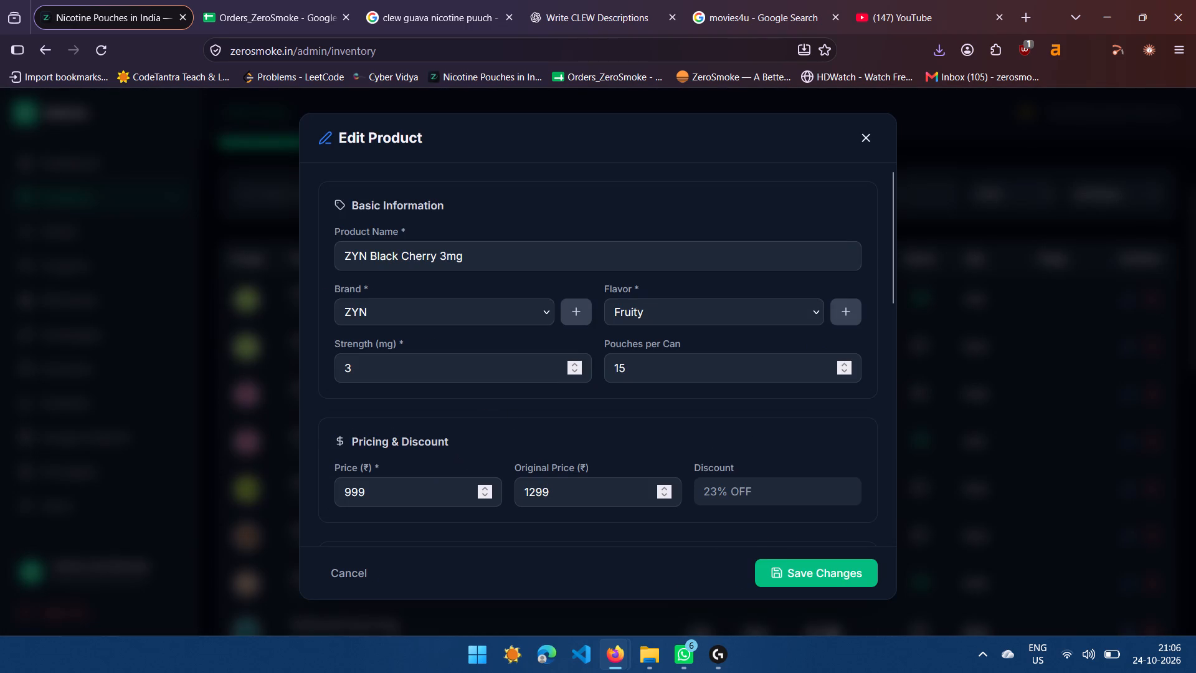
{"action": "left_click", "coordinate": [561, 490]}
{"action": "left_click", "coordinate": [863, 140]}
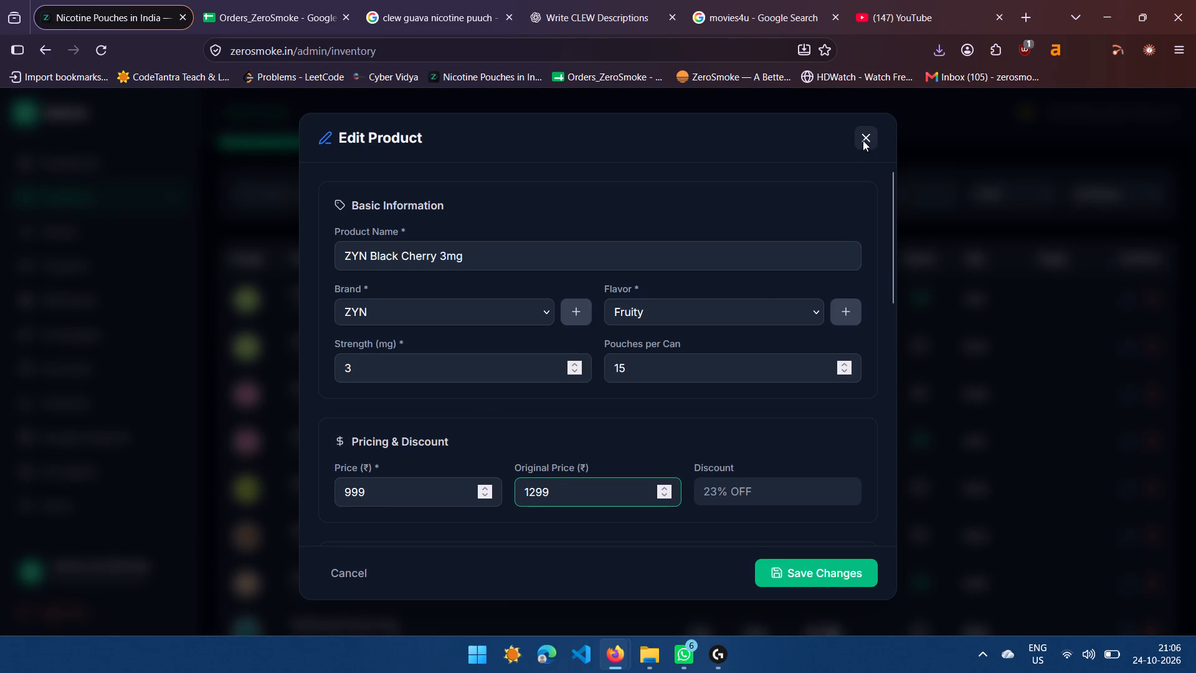
Review the ZYN product list again, examining the prices and stock status of each variant.
{"action": "scroll", "coordinate": [902, 394], "scroll_direction": "down", "scroll_amount": 1}
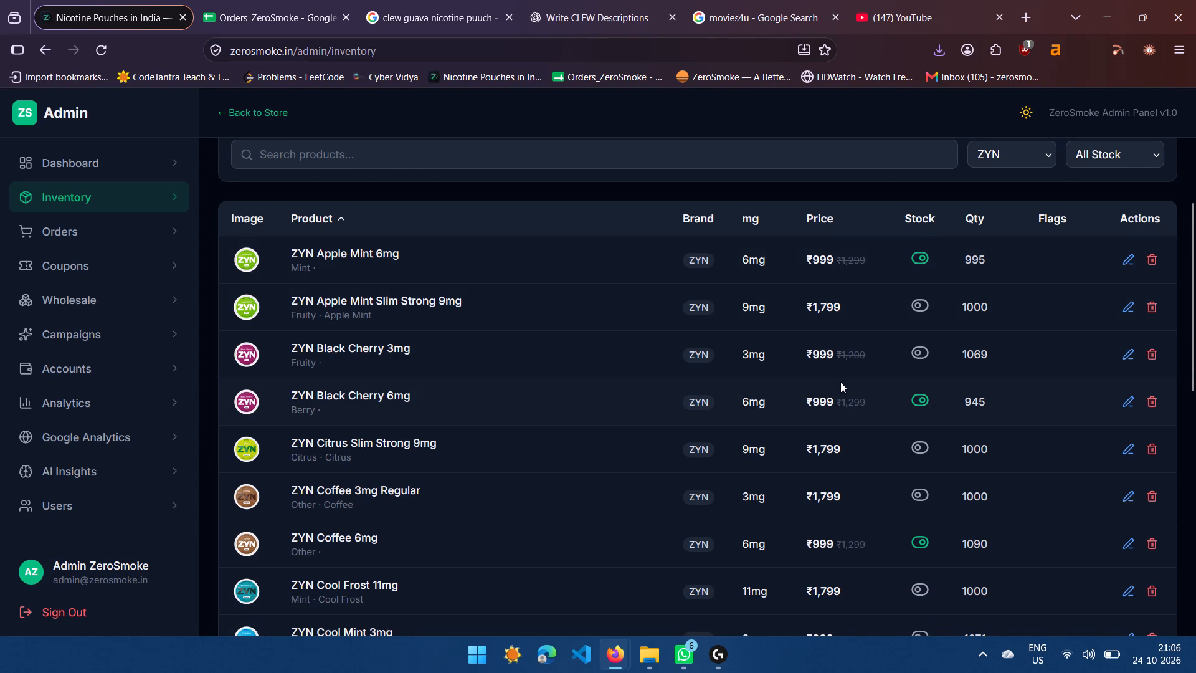
{"action": "scroll", "coordinate": [832, 502], "scroll_direction": "down", "scroll_amount": 2}
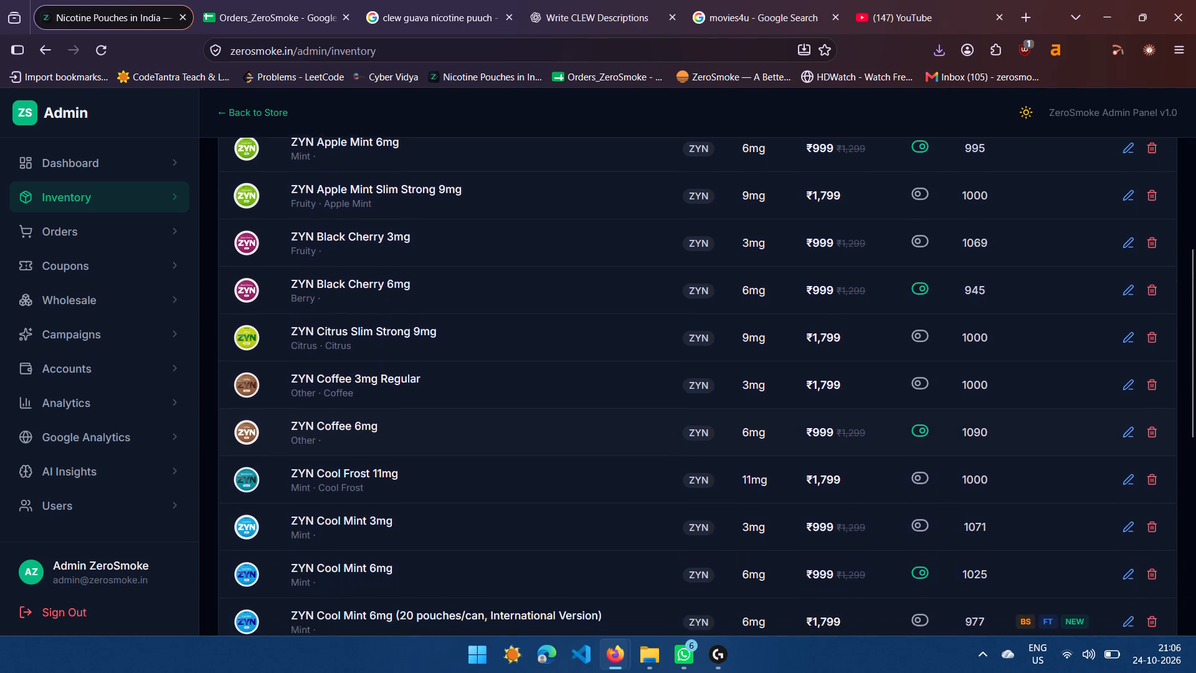
{"action": "scroll", "coordinate": [832, 502], "scroll_direction": "down", "scroll_amount": 4}
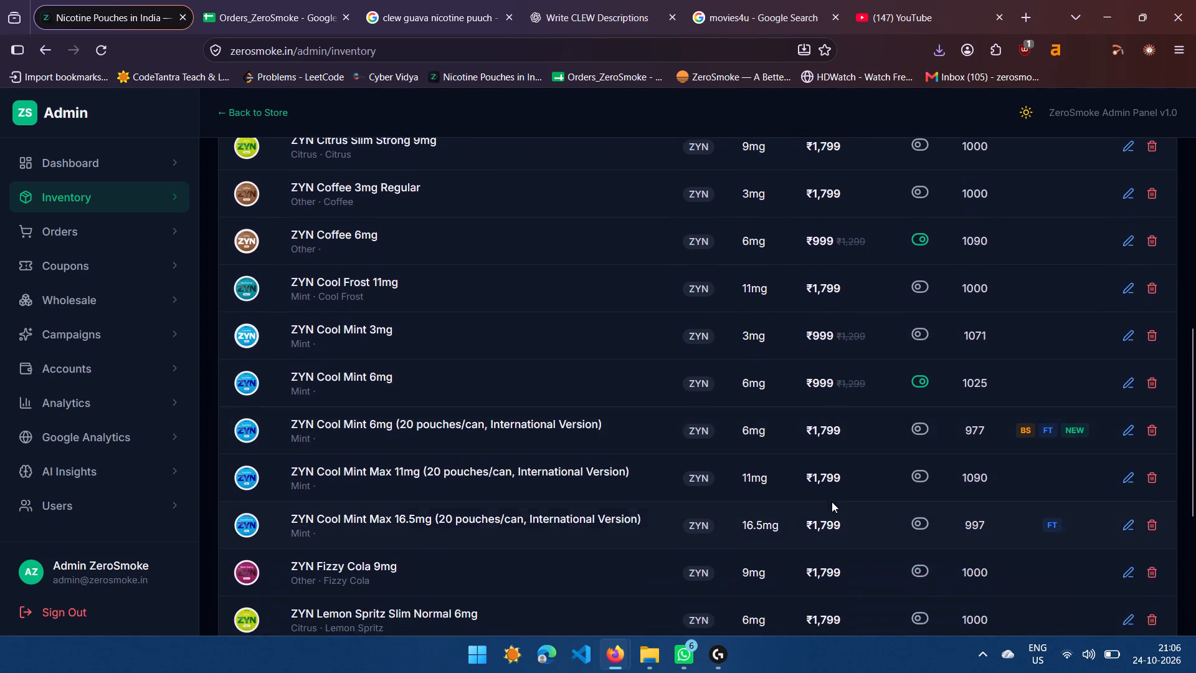
{"action": "scroll", "coordinate": [832, 502], "scroll_direction": "down", "scroll_amount": 4}
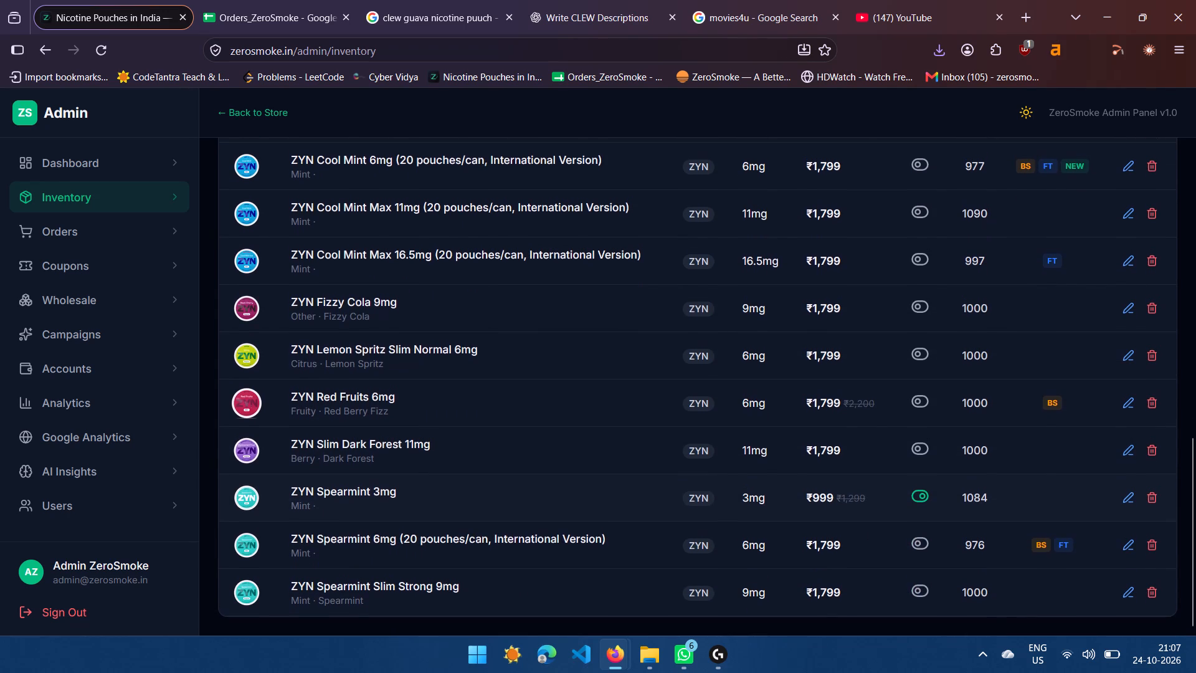
{"action": "scroll", "coordinate": [832, 502], "scroll_direction": "up", "scroll_amount": 6}
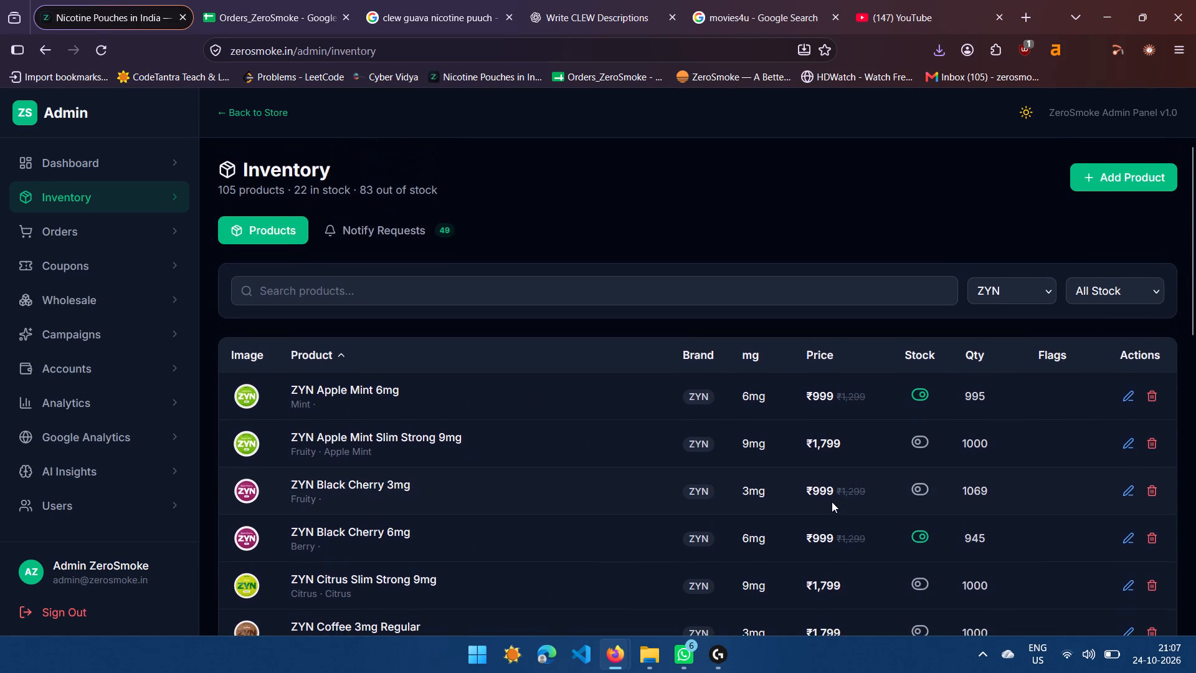
{"action": "scroll", "coordinate": [867, 511], "scroll_direction": "down", "scroll_amount": 4}
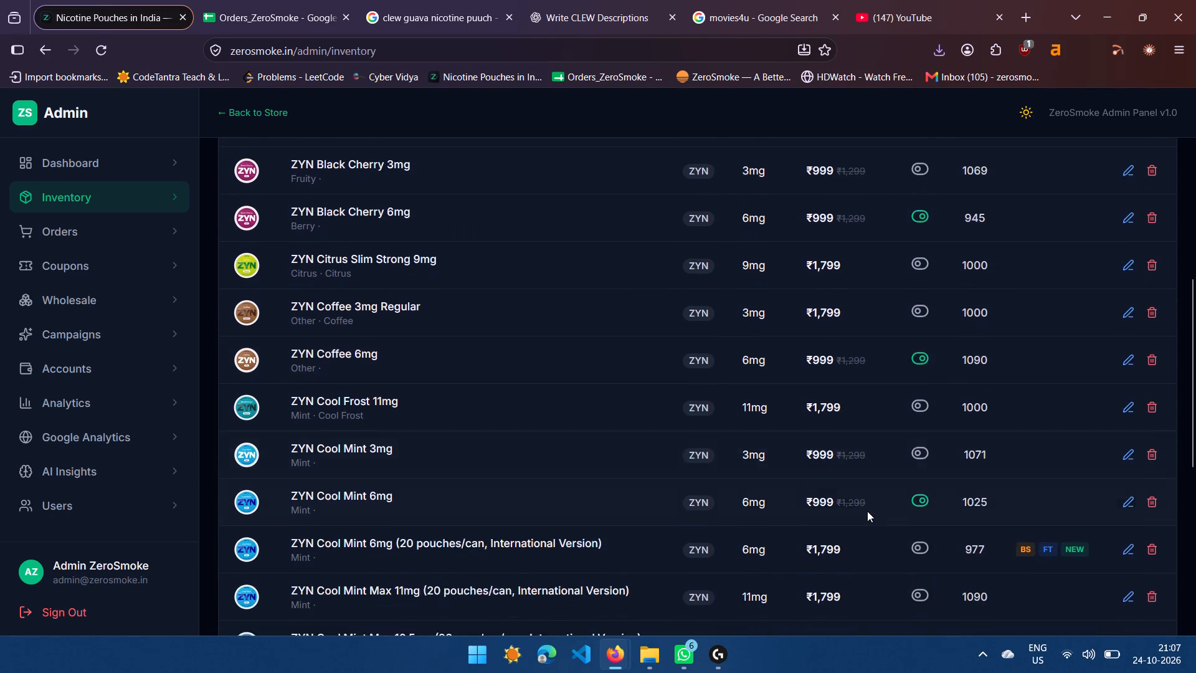
{"action": "scroll", "coordinate": [867, 511], "scroll_direction": "down", "scroll_amount": 2}
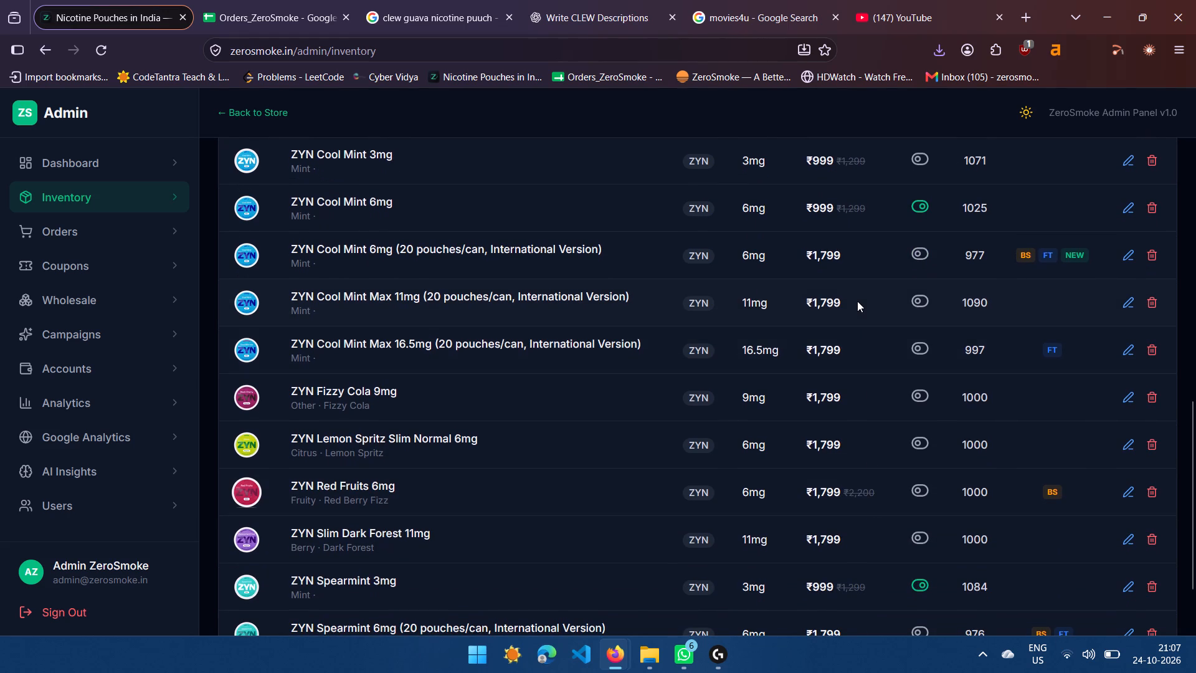
Enable stock for ZYN Spearmint 6mg (20 pouches/can, International Version) and accept the confirmation.
{"action": "scroll", "coordinate": [857, 301], "scroll_direction": "down", "scroll_amount": 2}
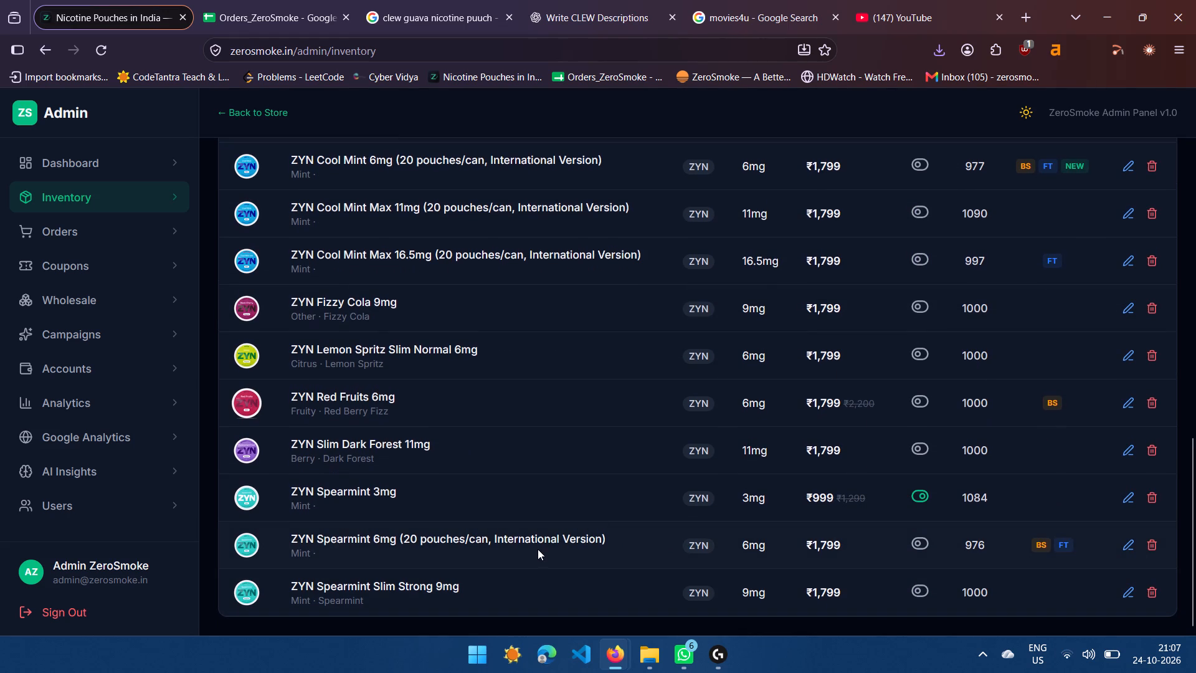
{"action": "left_click", "coordinate": [920, 542]}
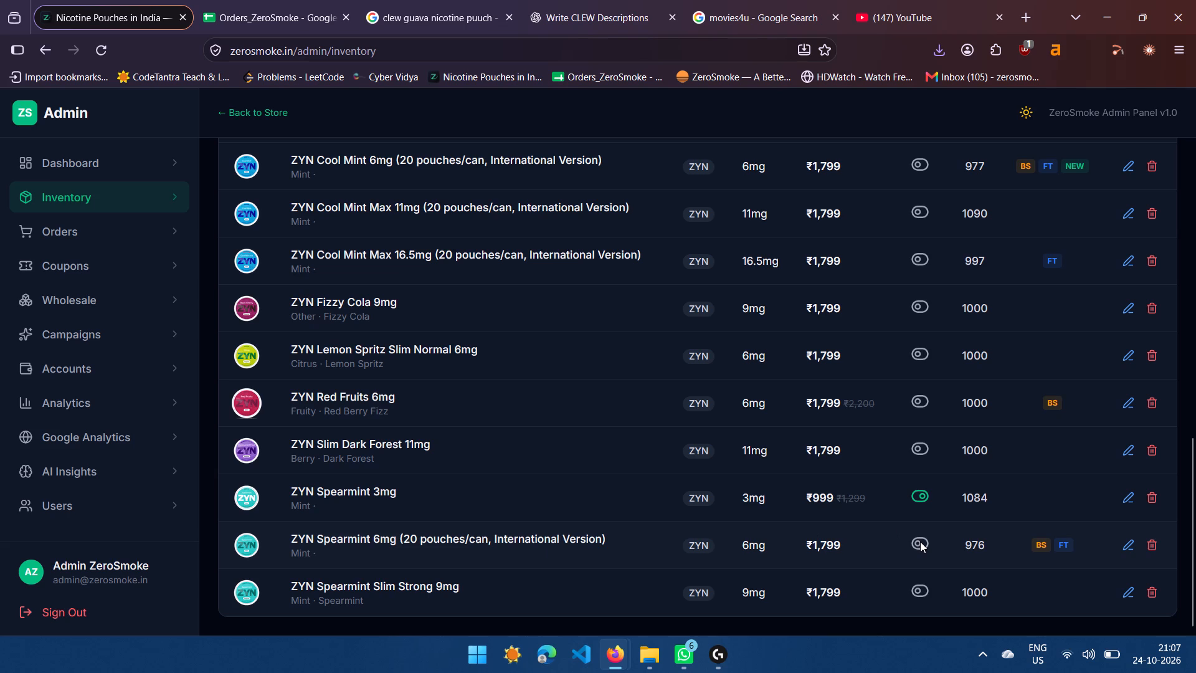
{"action": "key", "text": "Return"}
Try to enable stock for ZYN Cool Mint Max 11mg (20 pouches/can, International Version), and reload the inventory page.
{"action": "left_click", "coordinate": [920, 212]}
{"action": "key", "text": "Return"}
{"action": "left_click", "coordinate": [921, 212]}
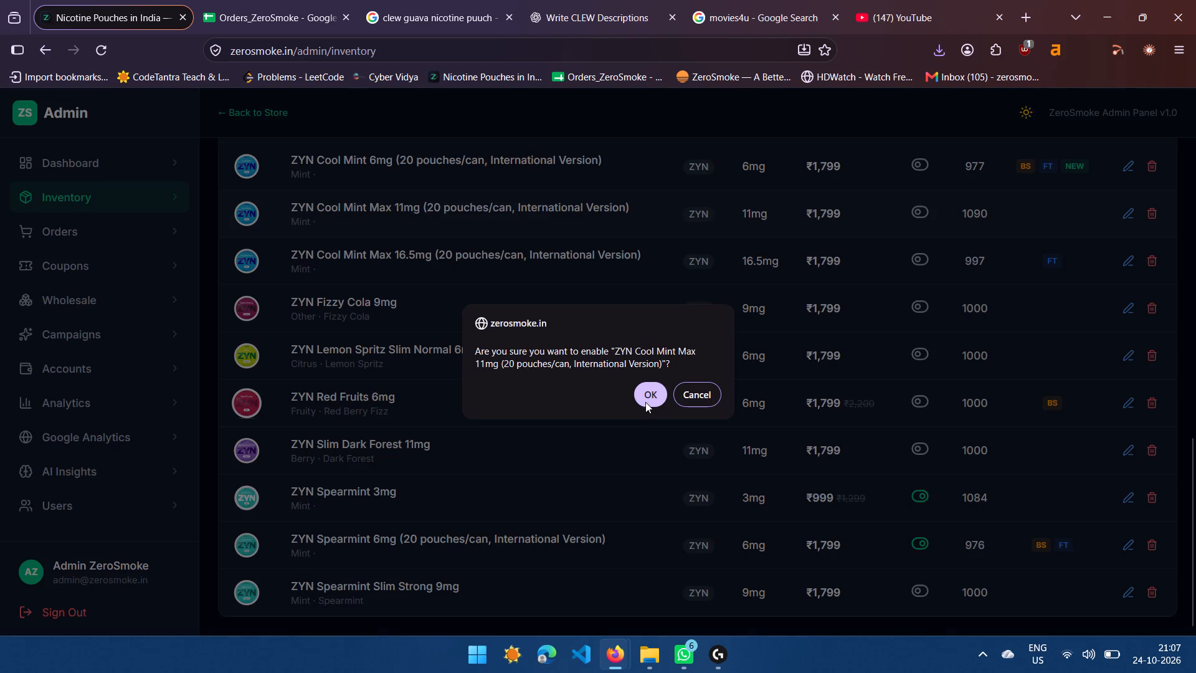
{"action": "left_click", "coordinate": [646, 398]}
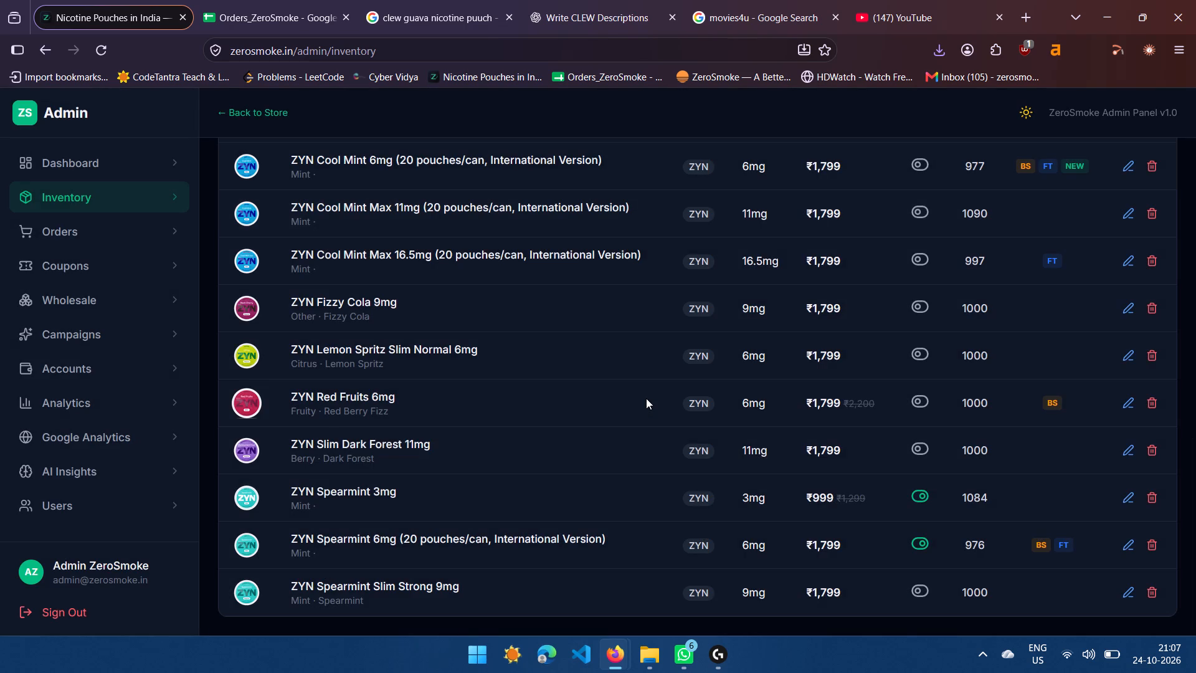
{"action": "key", "text": "ctrl+r"}
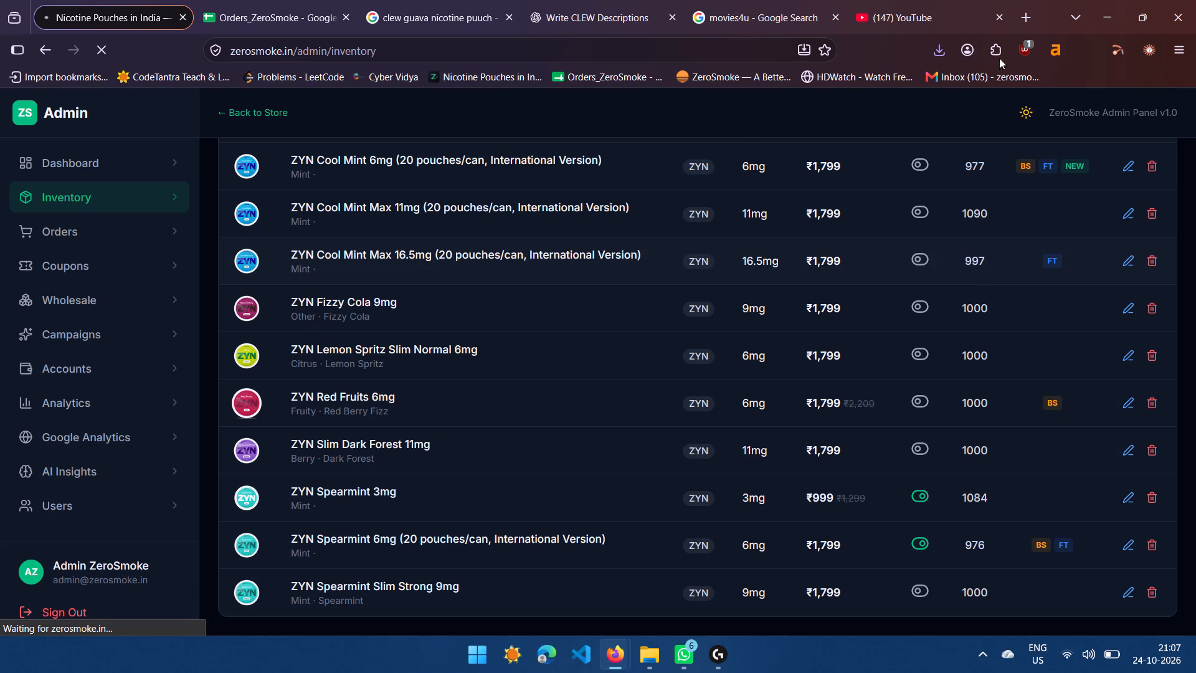
Switch to the Orders_ZeroSmoke spreadsheet.
{"action": "left_click", "coordinate": [312, 0]}
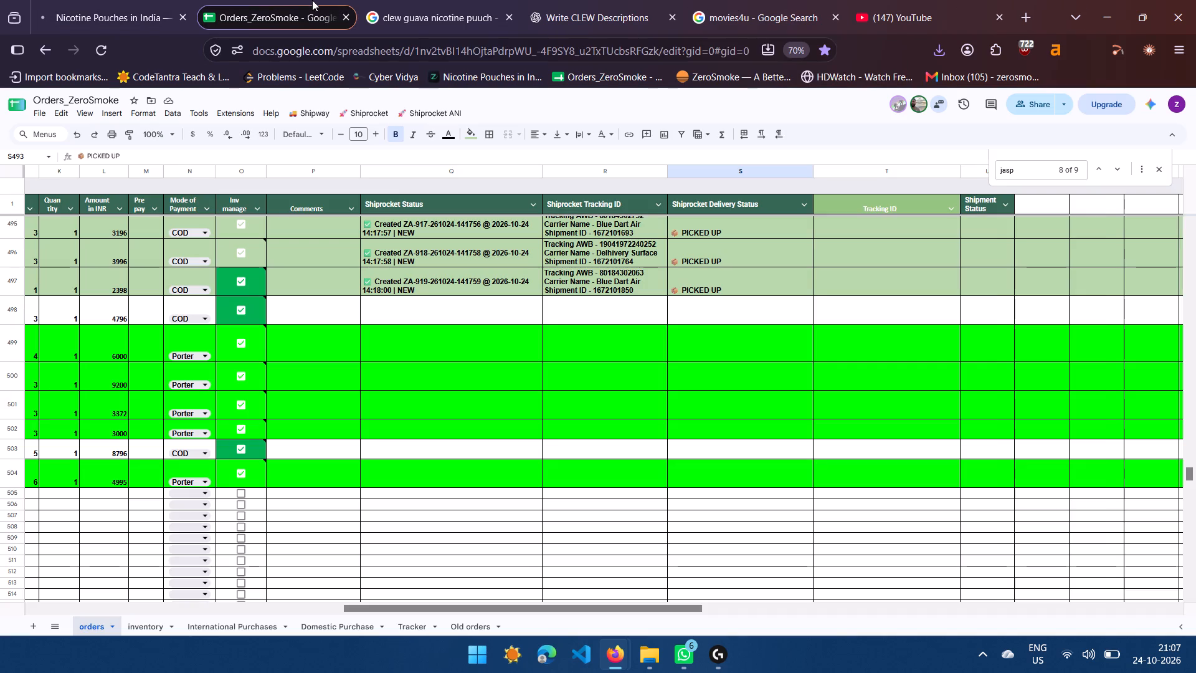
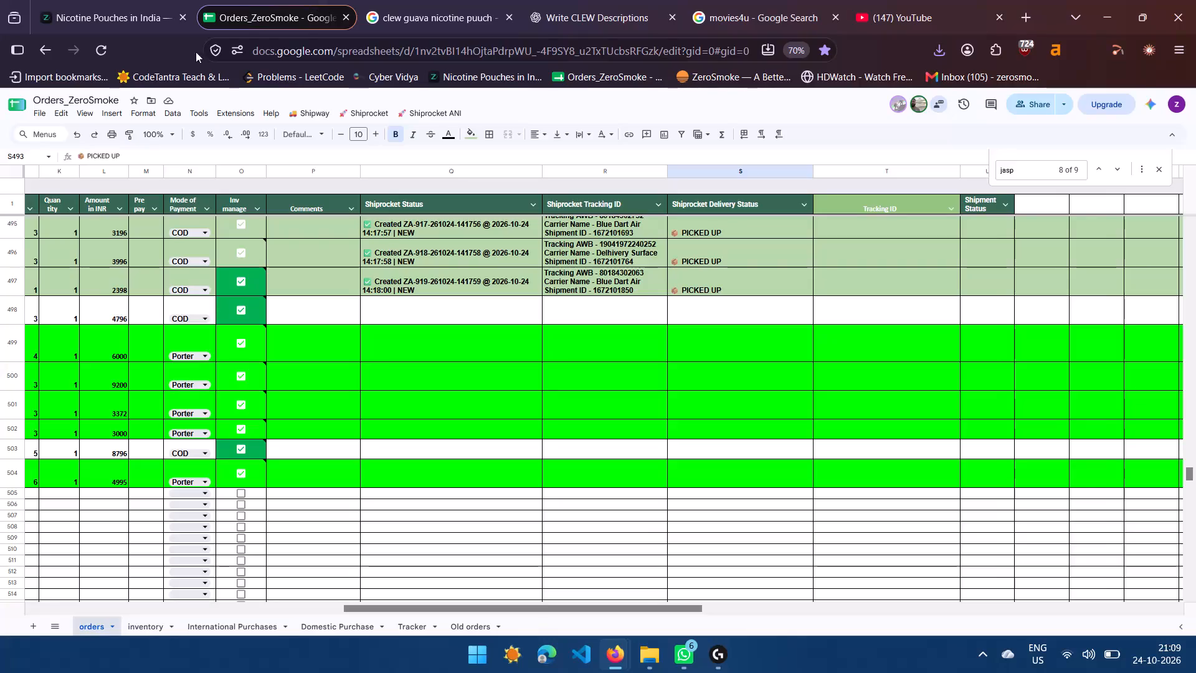
Switch to the store admin's order list and search it by a customer's partial mobile number.
{"action": "scroll", "coordinate": [425, 418], "scroll_direction": "right", "scroll_amount": 2}
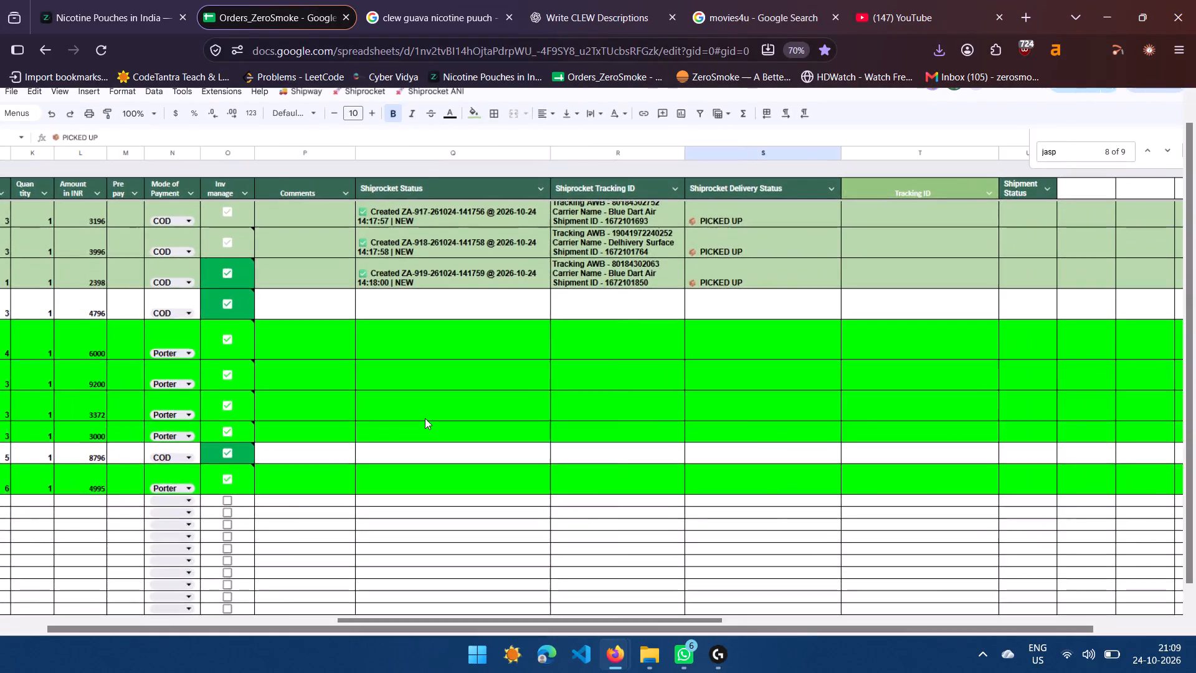
{"action": "scroll", "coordinate": [425, 418], "scroll_direction": "right", "scroll_amount": 7}
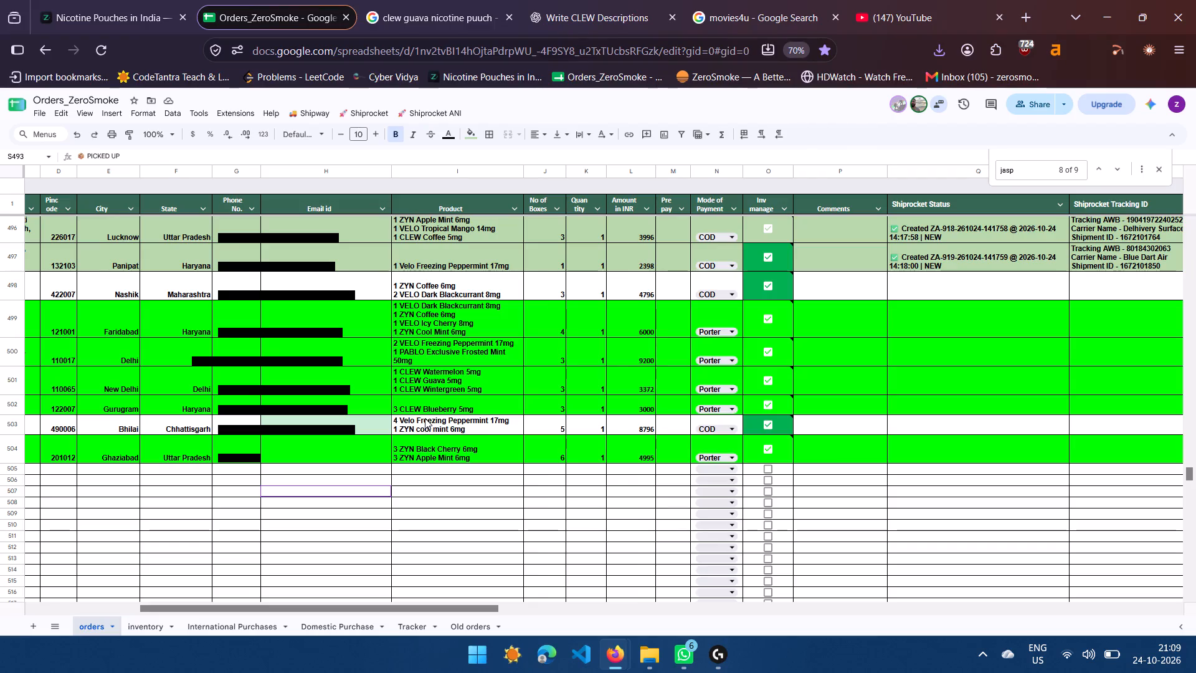
{"action": "left_click", "coordinate": [37, 0]}
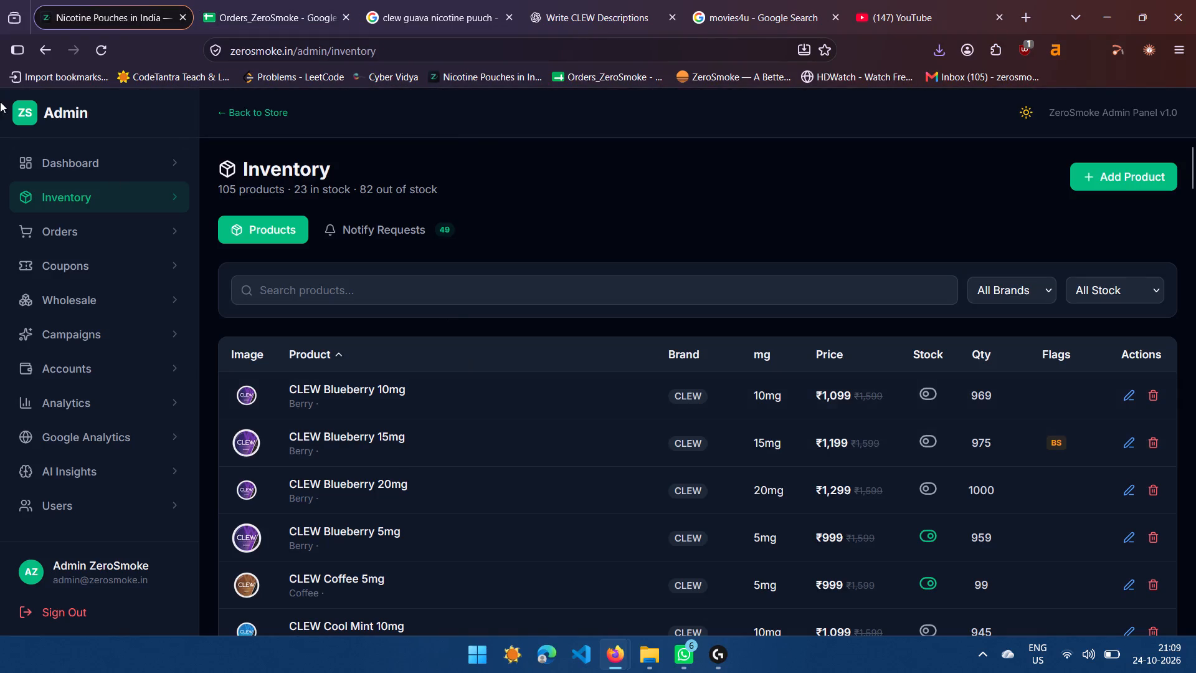
{"action": "left_click", "coordinate": [40, 222]}
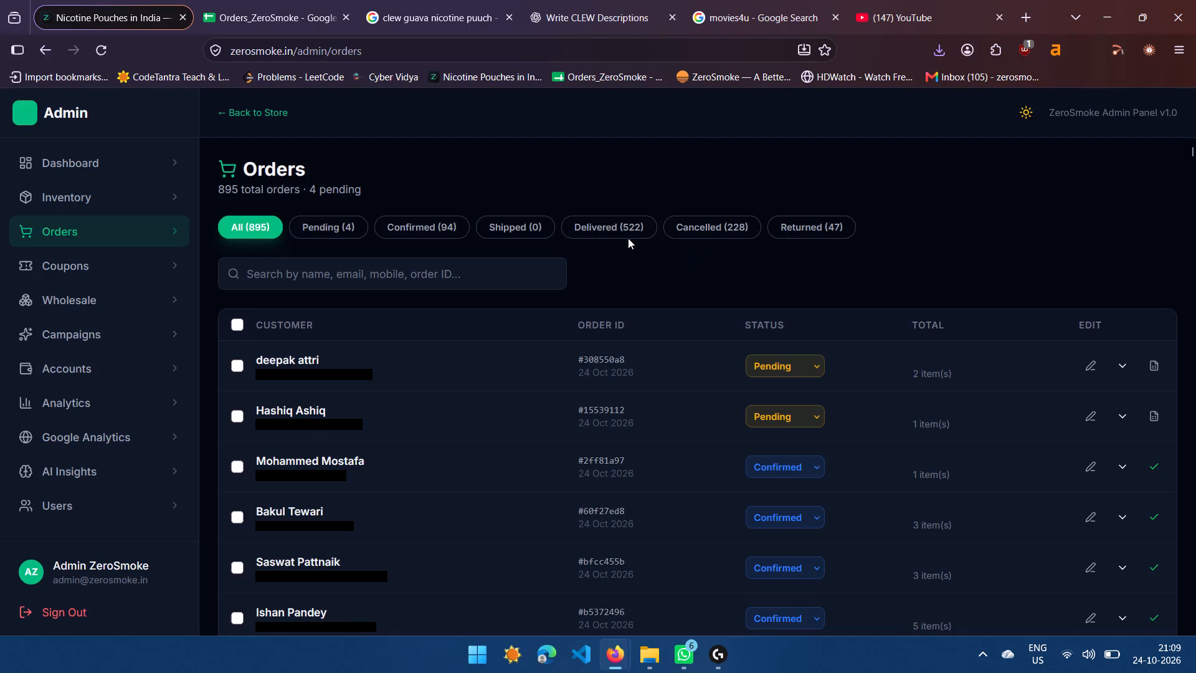
{"action": "left_click", "coordinate": [486, 278]}
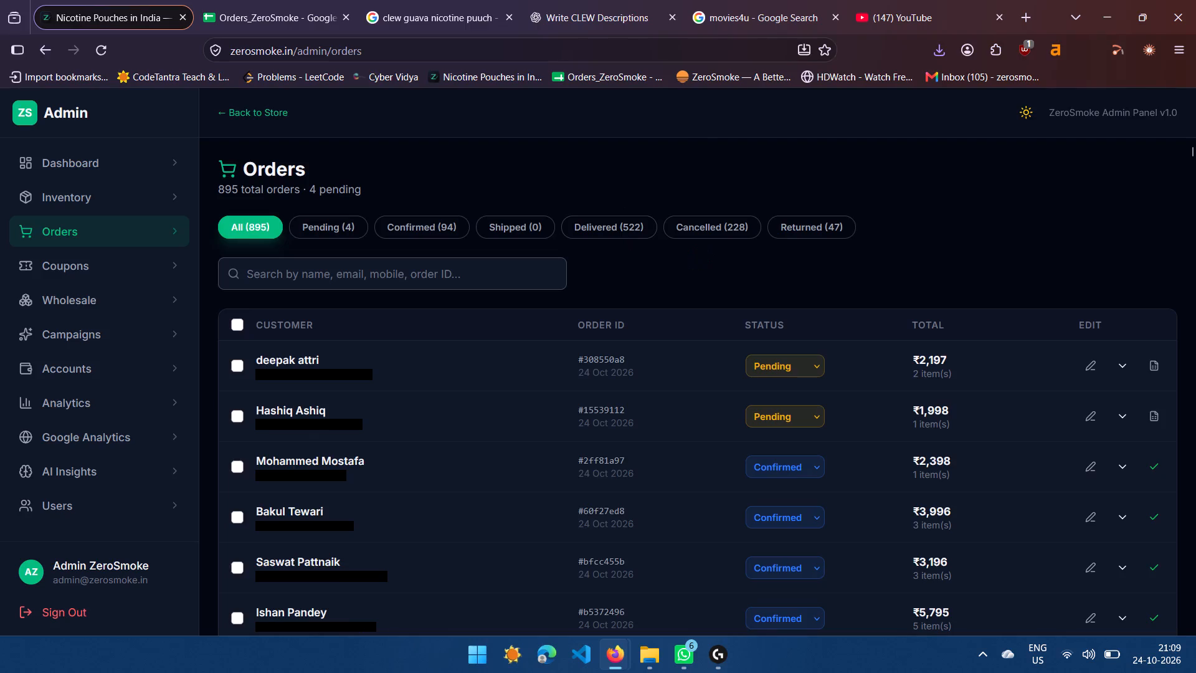
{"action": "type", "text": "903"}
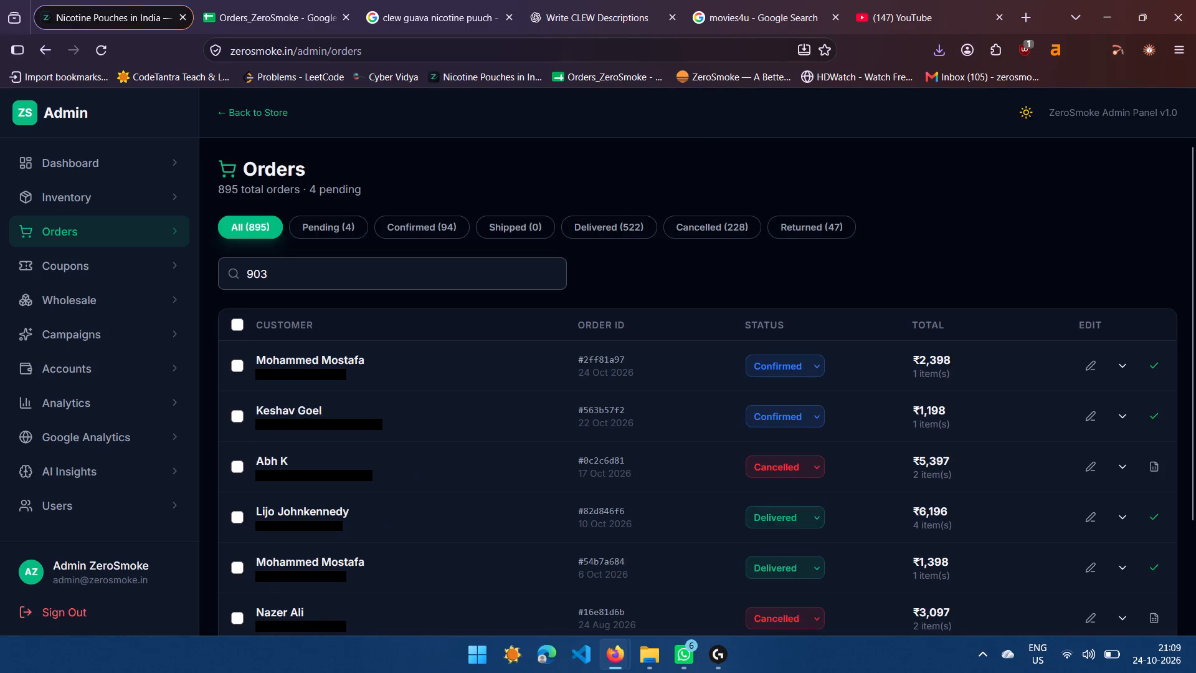
{"action": "left_click", "coordinate": [486, 278]}
{"action": "key", "text": "4"}
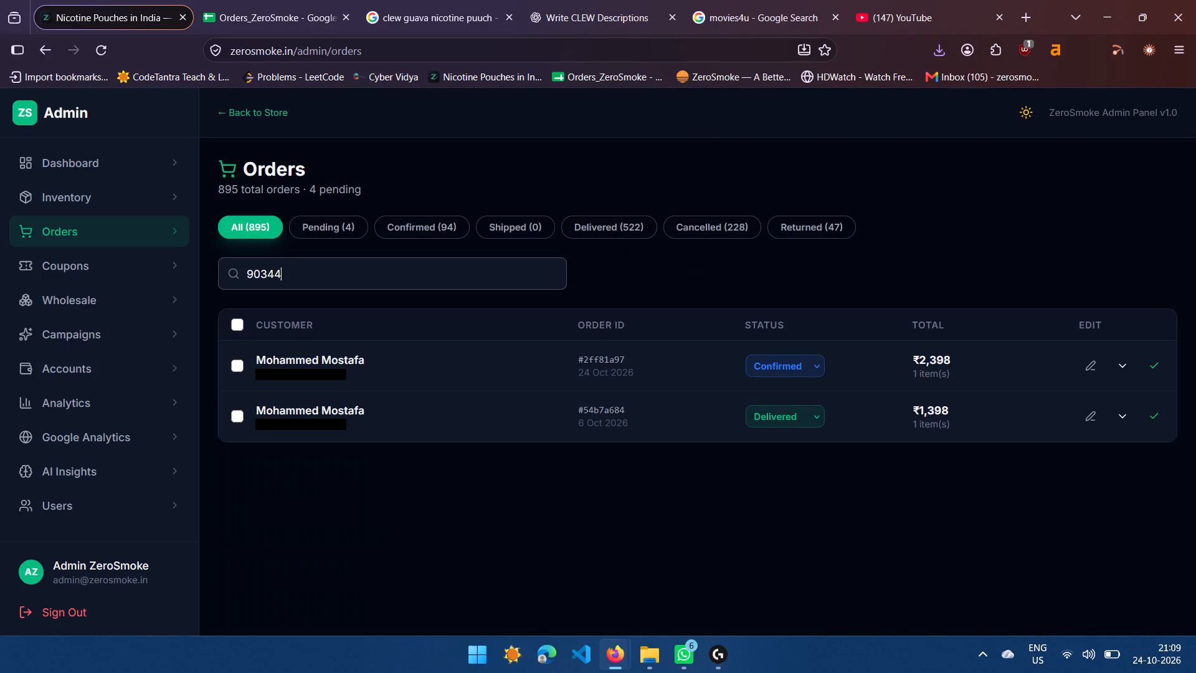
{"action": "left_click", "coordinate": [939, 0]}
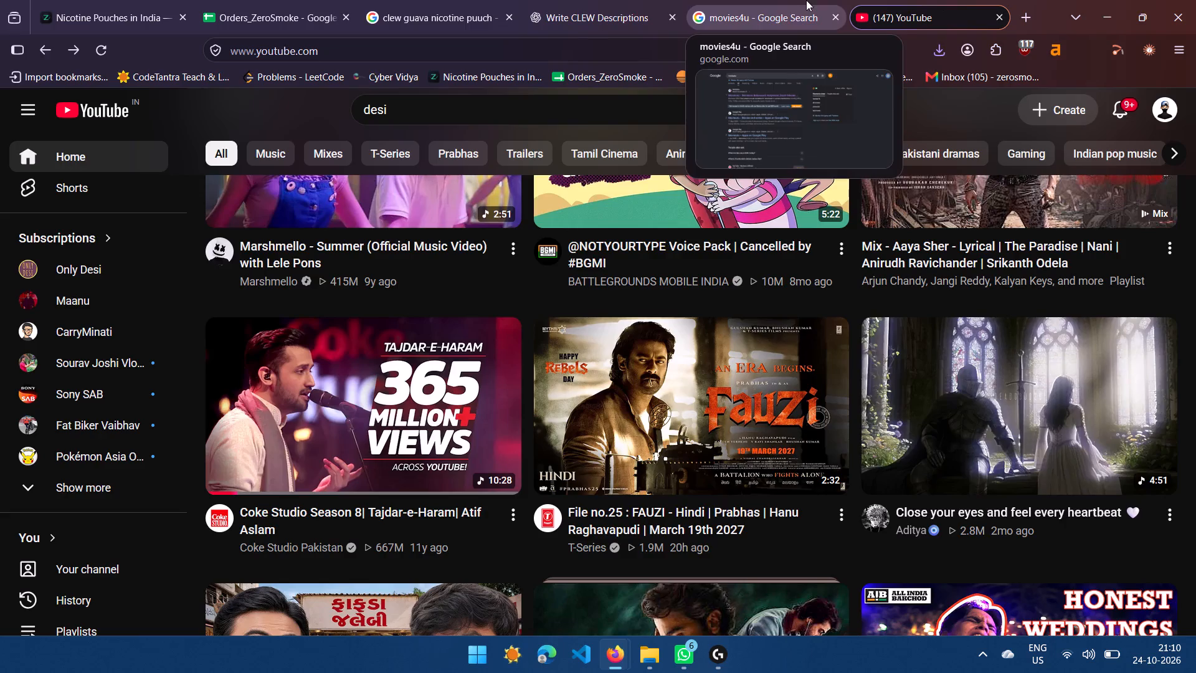
Return to the Orders_ZeroSmoke spreadsheet and examine the recent orders' products, payment modes, Shiprocket tracking IDs and delivery statuses.
{"action": "left_click", "coordinate": [275, 0]}
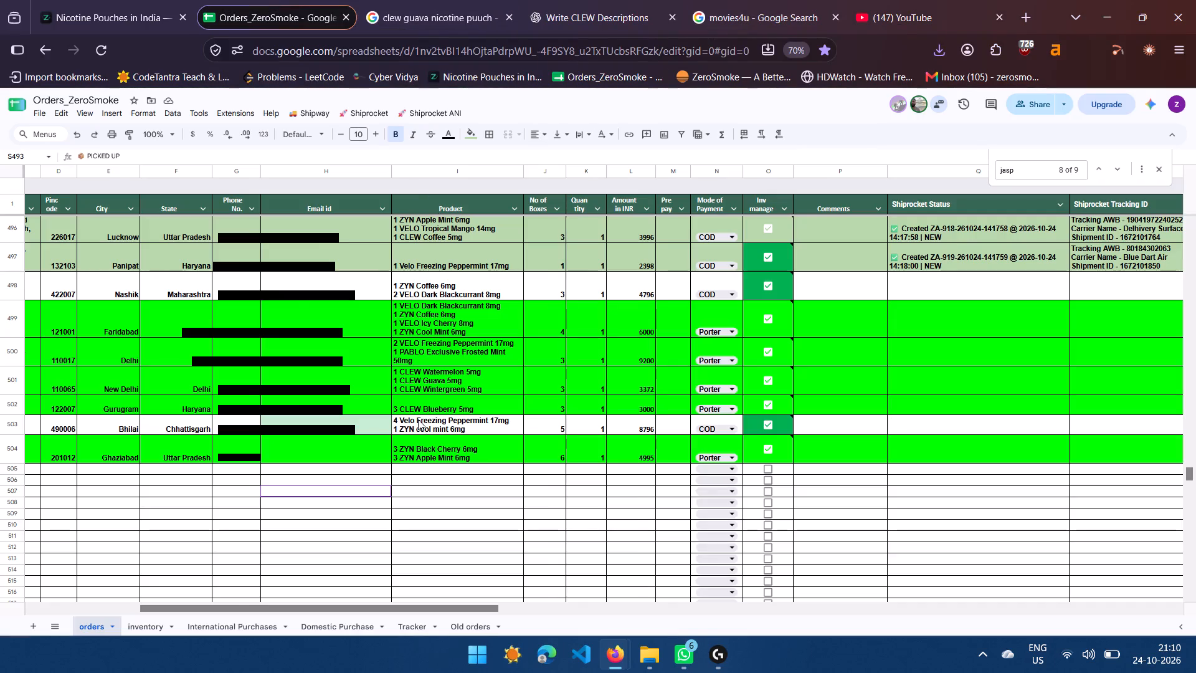
{"action": "scroll", "coordinate": [418, 419], "scroll_direction": "right", "scroll_amount": 3}
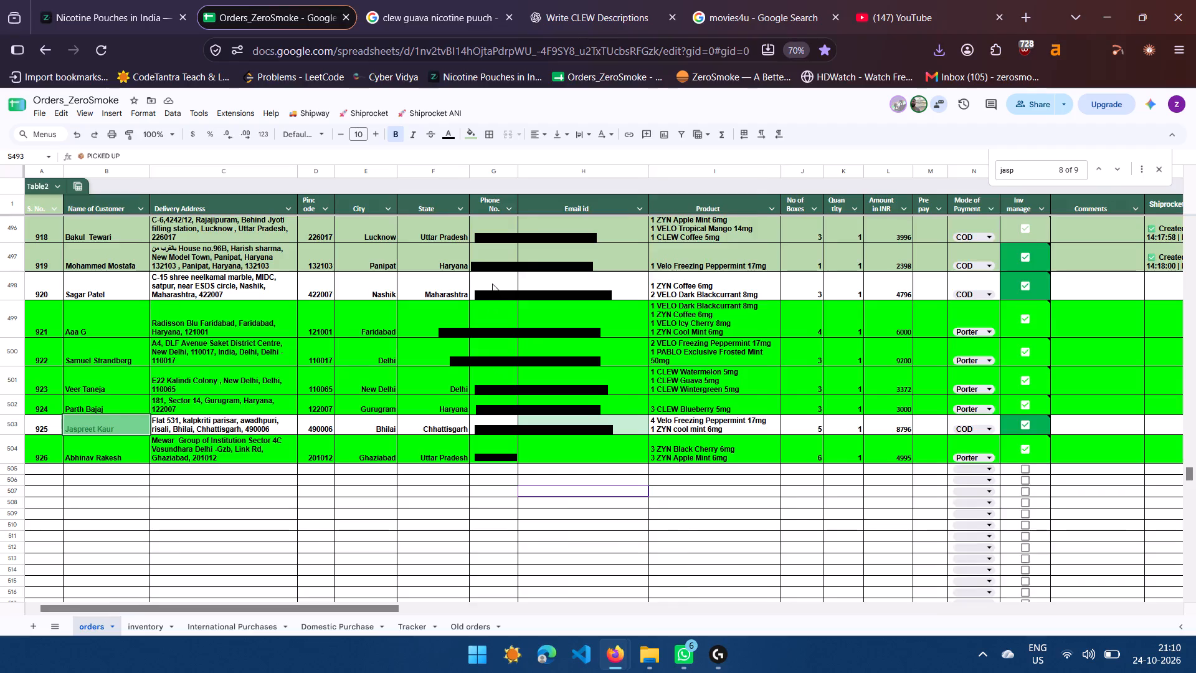
{"action": "scroll", "coordinate": [492, 284], "scroll_direction": "left", "scroll_amount": 5}
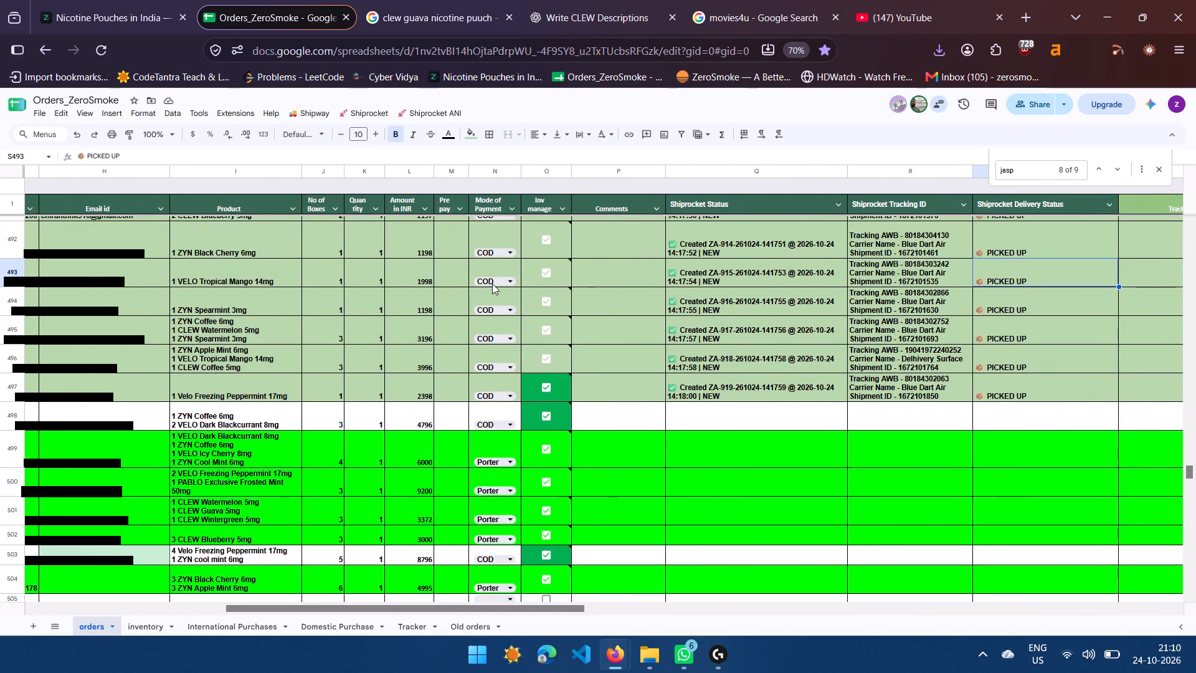
{"action": "scroll", "coordinate": [492, 284], "scroll_direction": "up", "scroll_amount": 1}
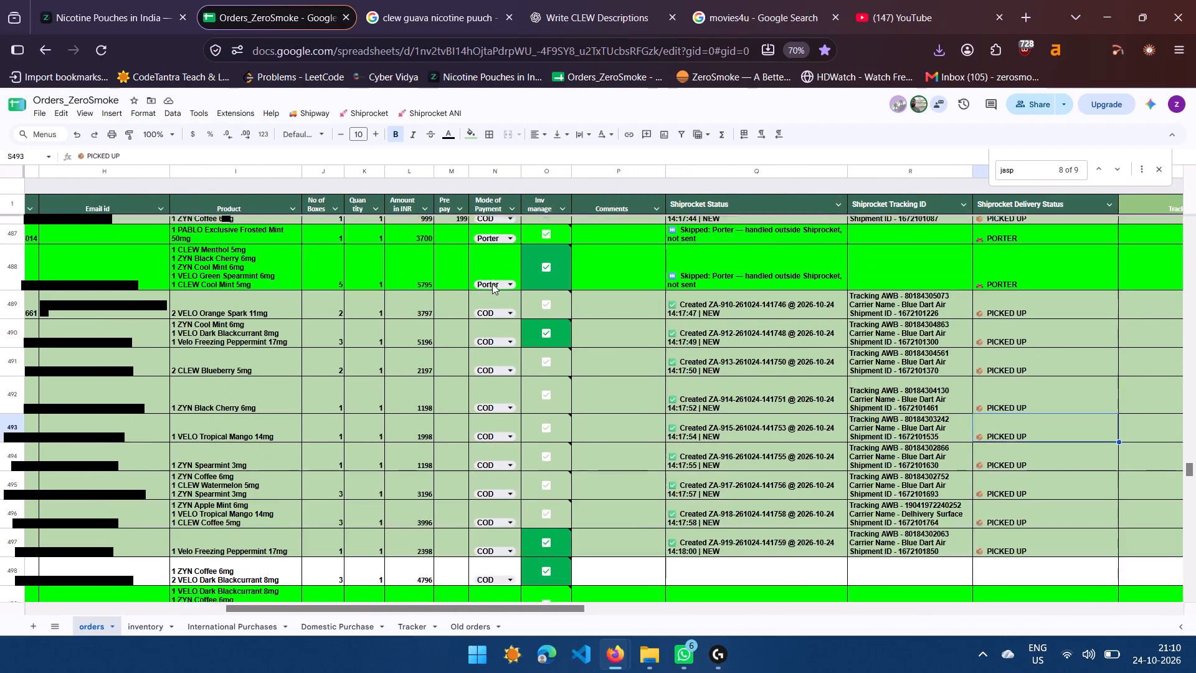
{"action": "scroll", "coordinate": [492, 284], "scroll_direction": "up", "scroll_amount": 5}
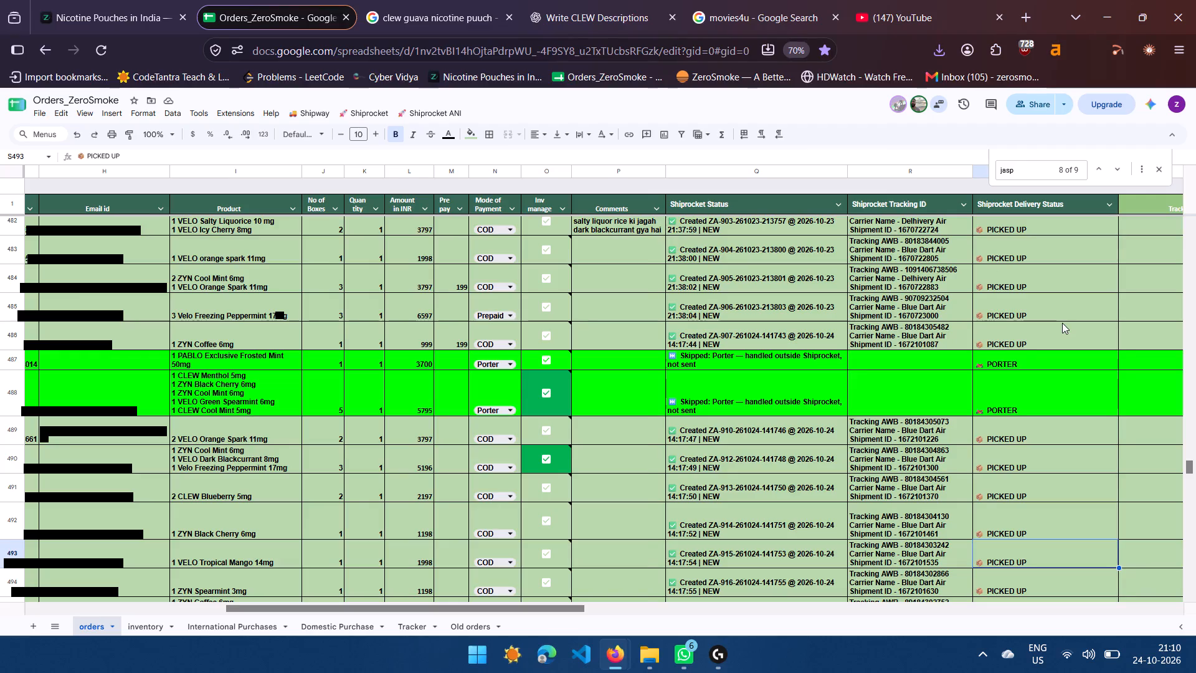
{"action": "scroll", "coordinate": [1062, 323], "scroll_direction": "right", "scroll_amount": 1}
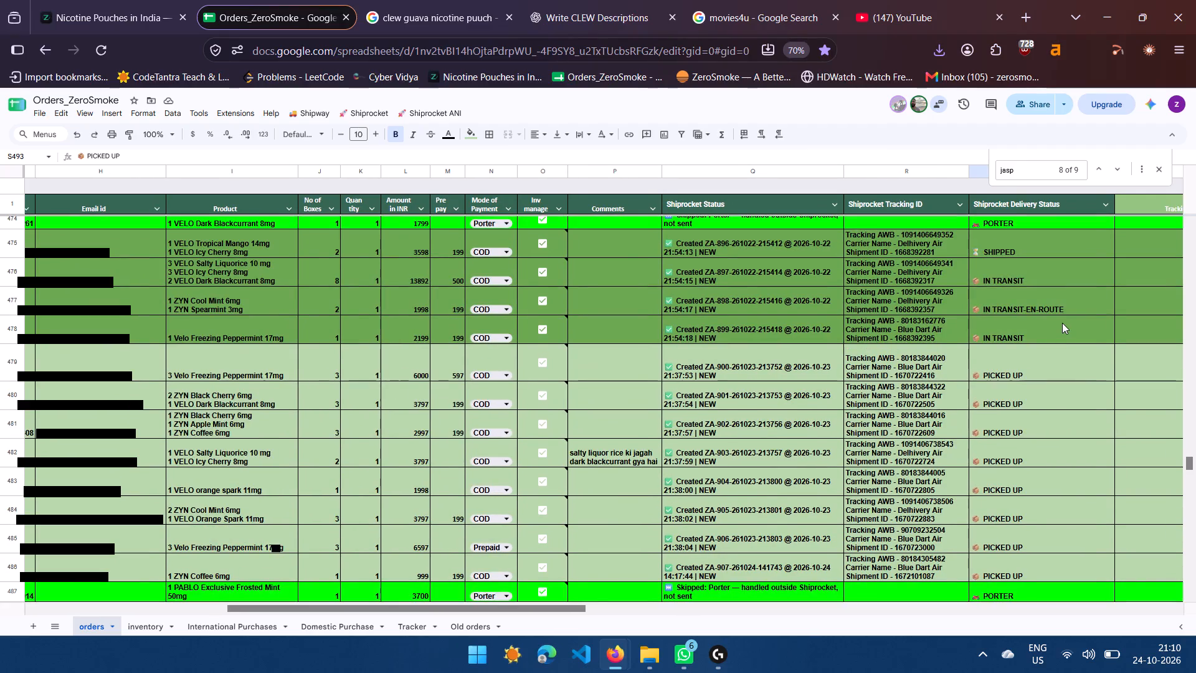
{"action": "scroll", "coordinate": [1062, 323], "scroll_direction": "right", "scroll_amount": 1}
{"action": "scroll", "coordinate": [1062, 323], "scroll_direction": "down", "scroll_amount": 3}
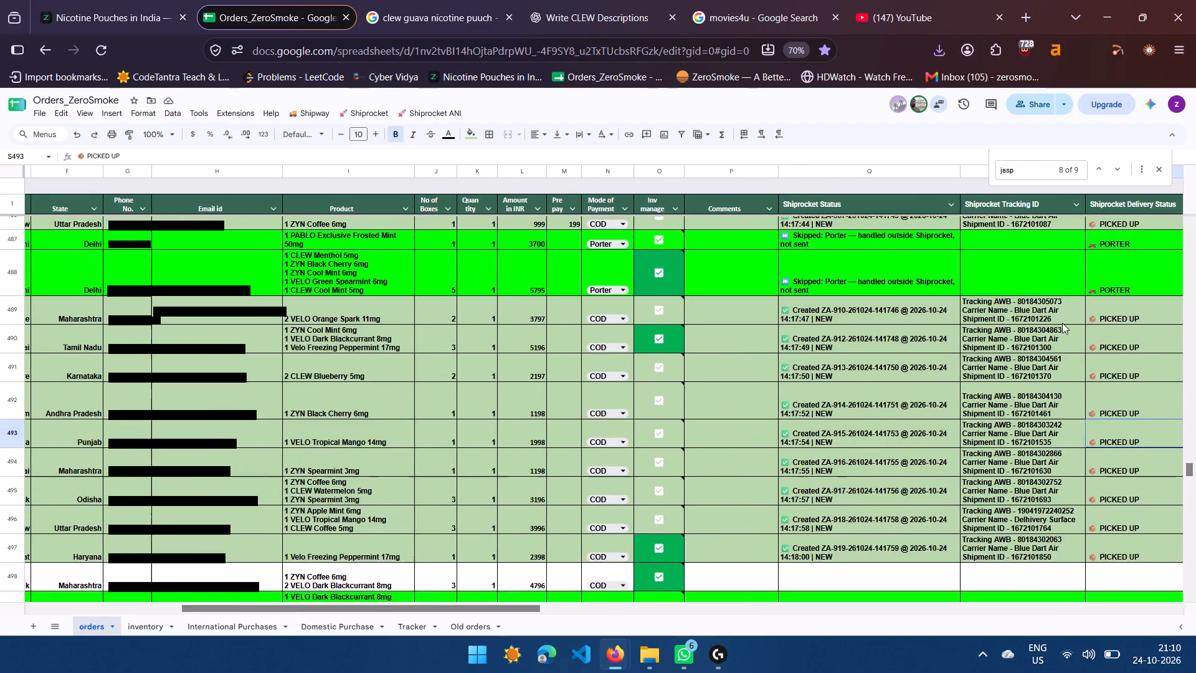
{"action": "scroll", "coordinate": [1062, 323], "scroll_direction": "down", "scroll_amount": 1}
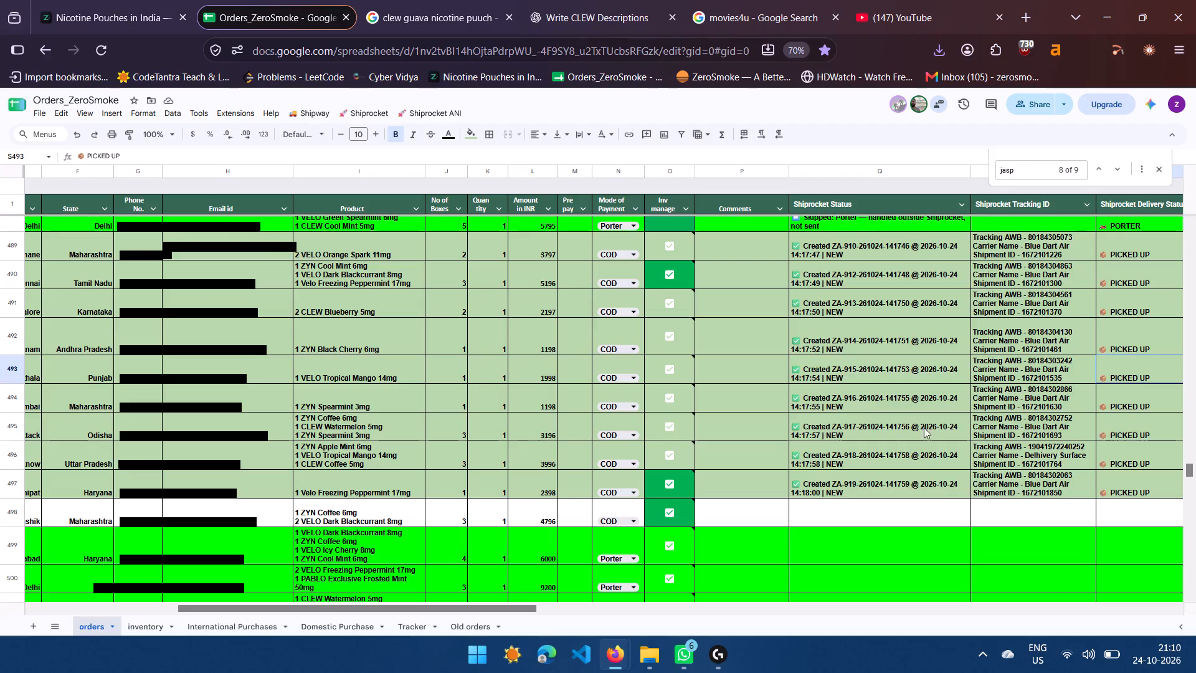
{"action": "scroll", "coordinate": [931, 480], "scroll_direction": "right", "scroll_amount": 1}
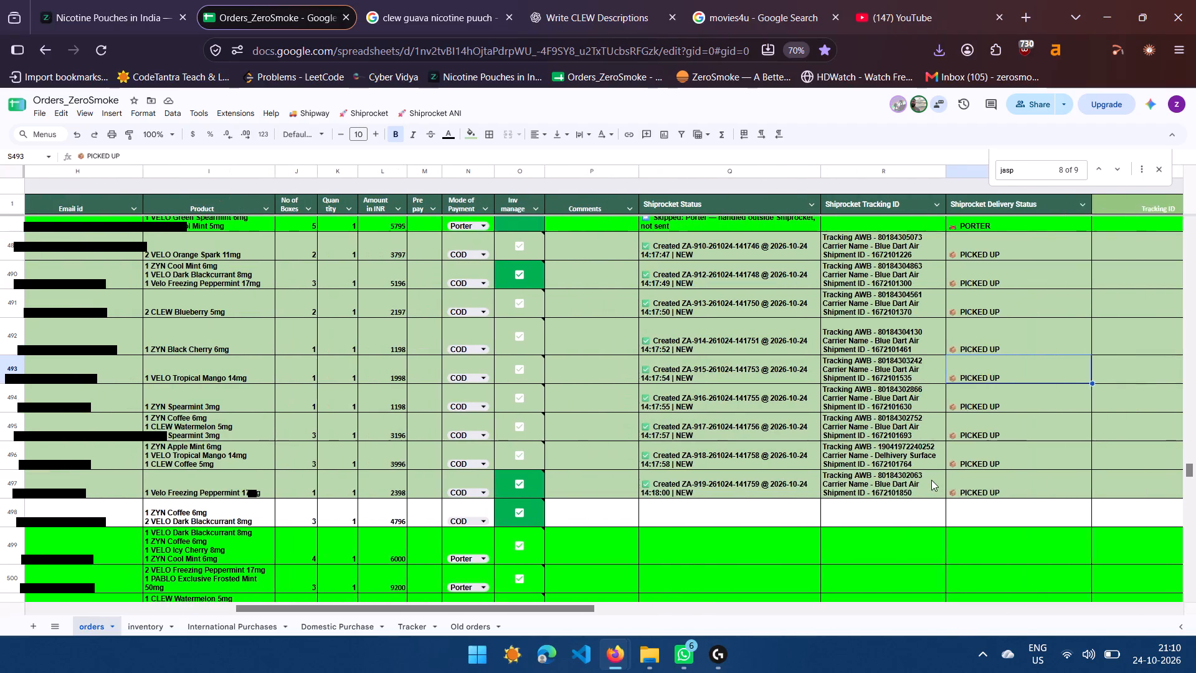
{"action": "scroll", "coordinate": [931, 480], "scroll_direction": "right", "scroll_amount": 3}
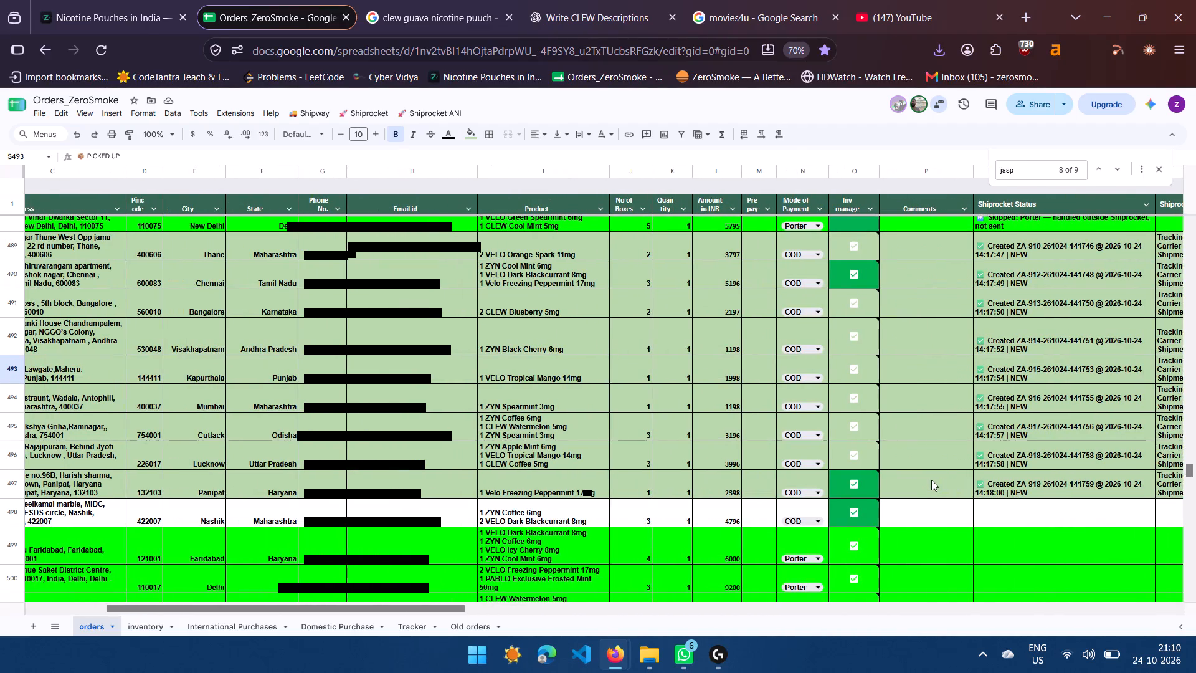
{"action": "scroll", "coordinate": [931, 480], "scroll_direction": "left", "scroll_amount": 6}
{"action": "scroll", "coordinate": [931, 480], "scroll_direction": "up", "scroll_amount": 2}
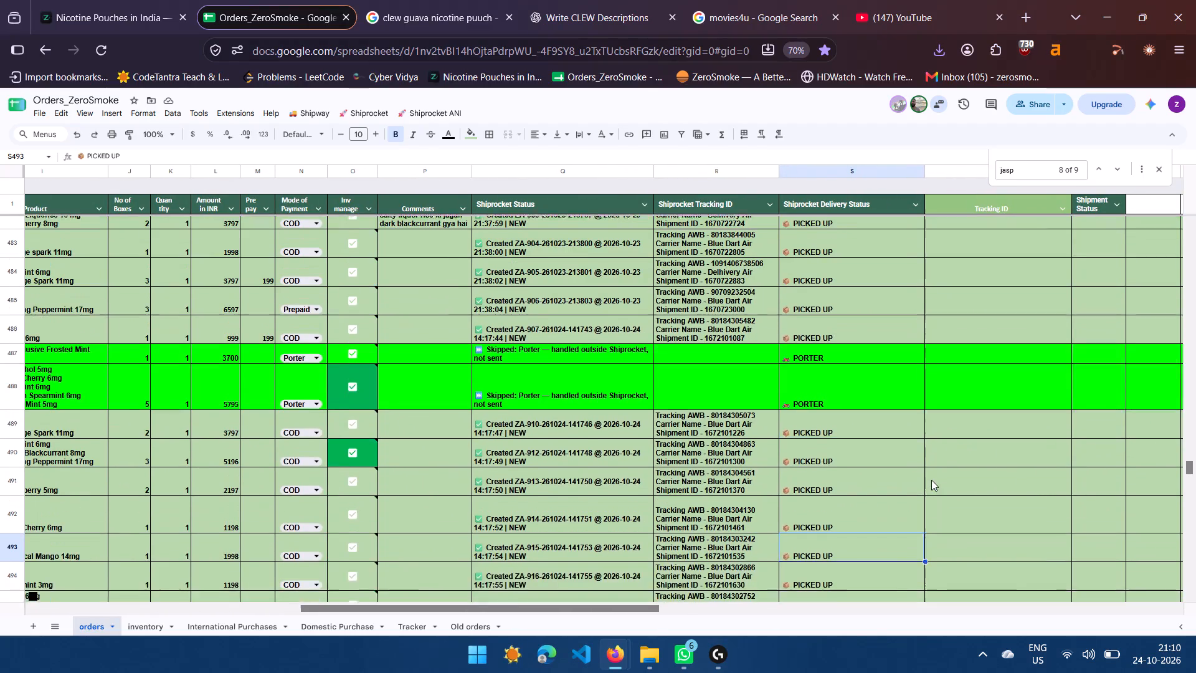
{"action": "scroll", "coordinate": [931, 480], "scroll_direction": "up", "scroll_amount": 3}
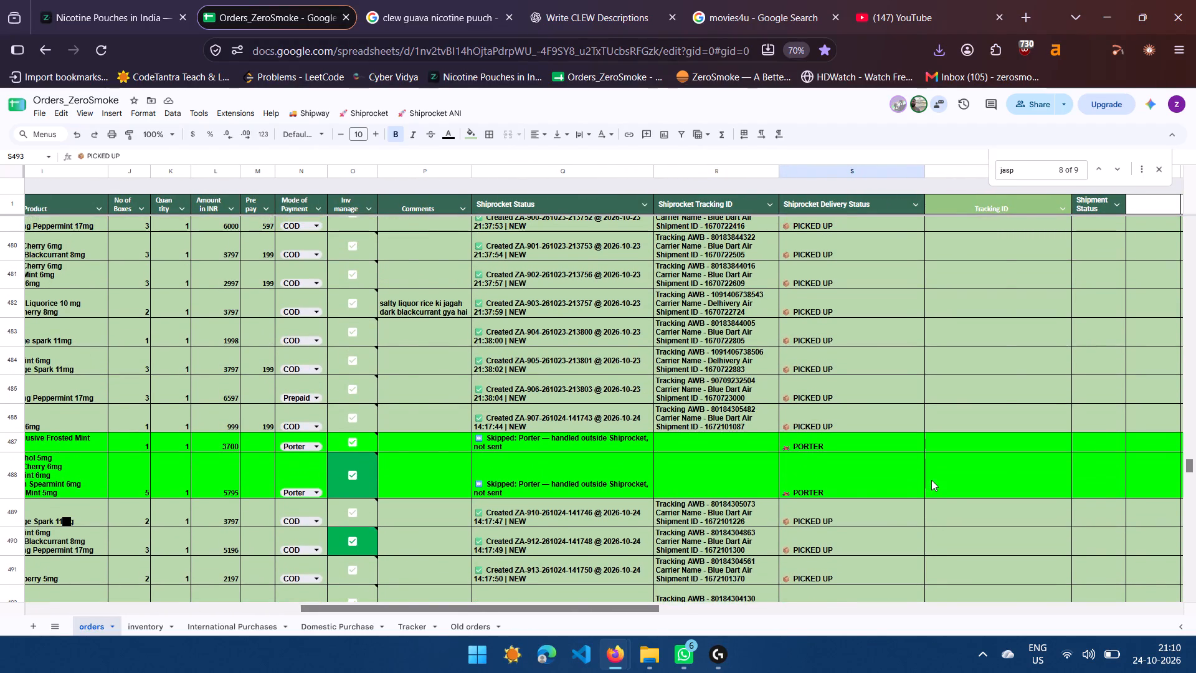
Examine the newest entries at the end of the orders sheet, including their delivery addresses, products, amounts and payment modes.
{"action": "scroll", "coordinate": [931, 480], "scroll_direction": "right", "scroll_amount": 1}
{"action": "scroll", "coordinate": [931, 480], "scroll_direction": "down", "scroll_amount": 6}
{"action": "scroll", "coordinate": [931, 480], "scroll_direction": "right", "scroll_amount": 1}
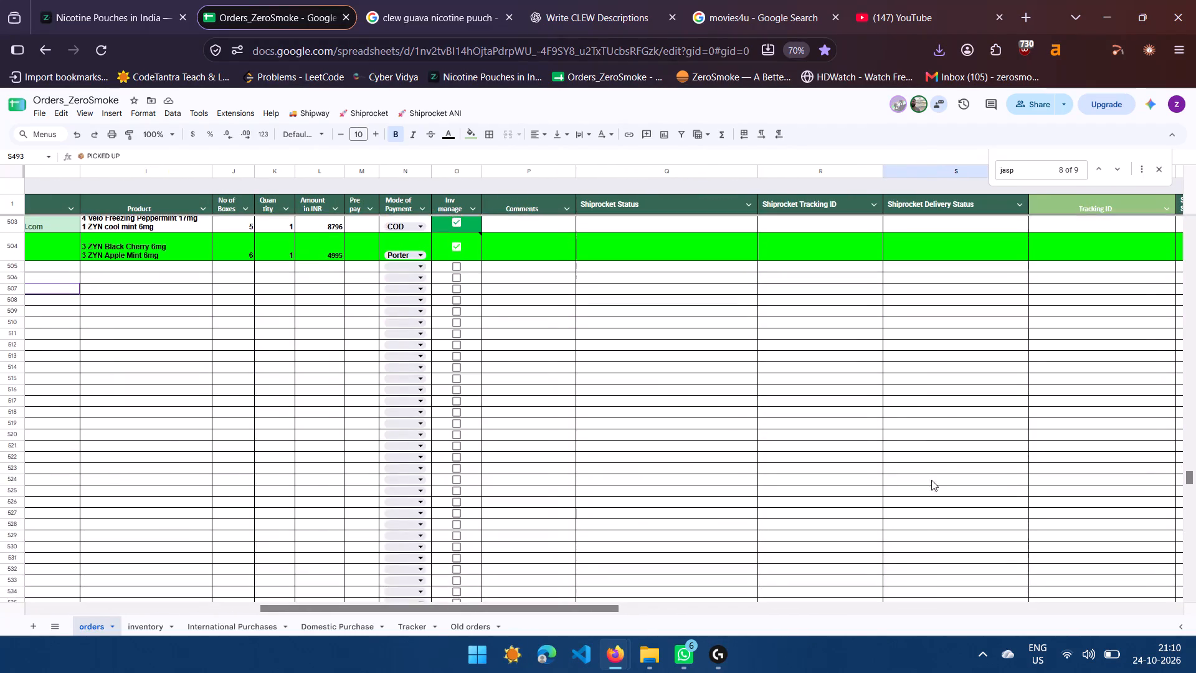
{"action": "scroll", "coordinate": [931, 480], "scroll_direction": "right", "scroll_amount": 4}
{"action": "scroll", "coordinate": [931, 480], "scroll_direction": "up", "scroll_amount": 4}
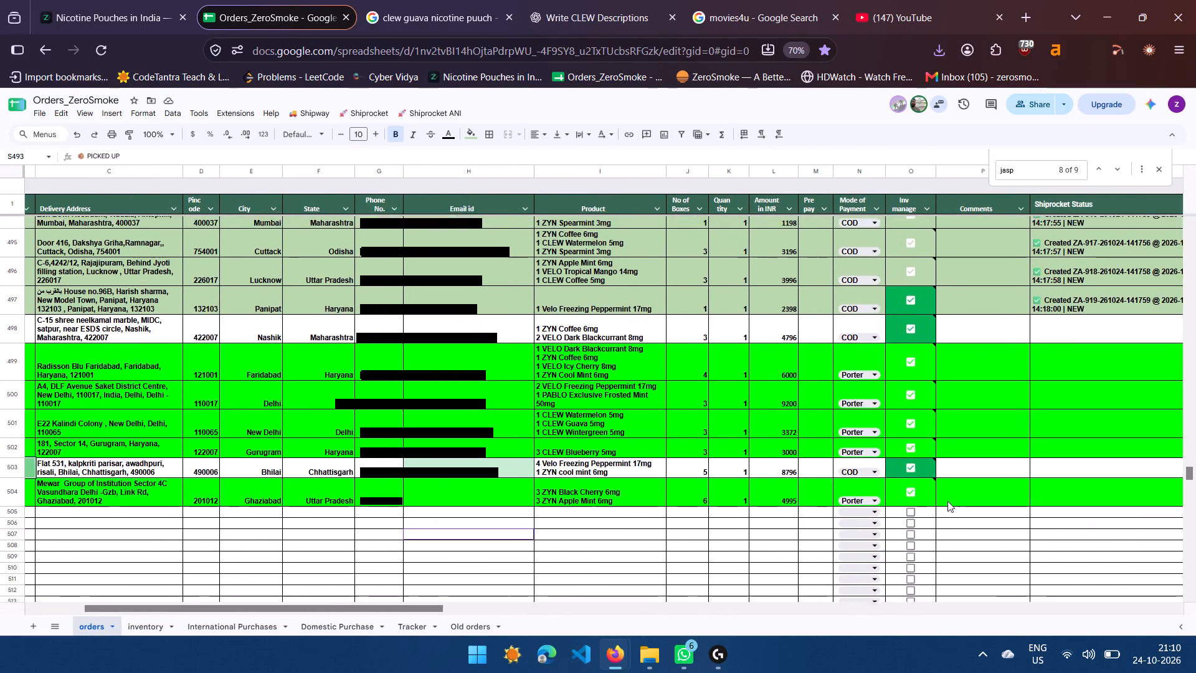
{"action": "scroll", "coordinate": [947, 501], "scroll_direction": "up", "scroll_amount": 1}
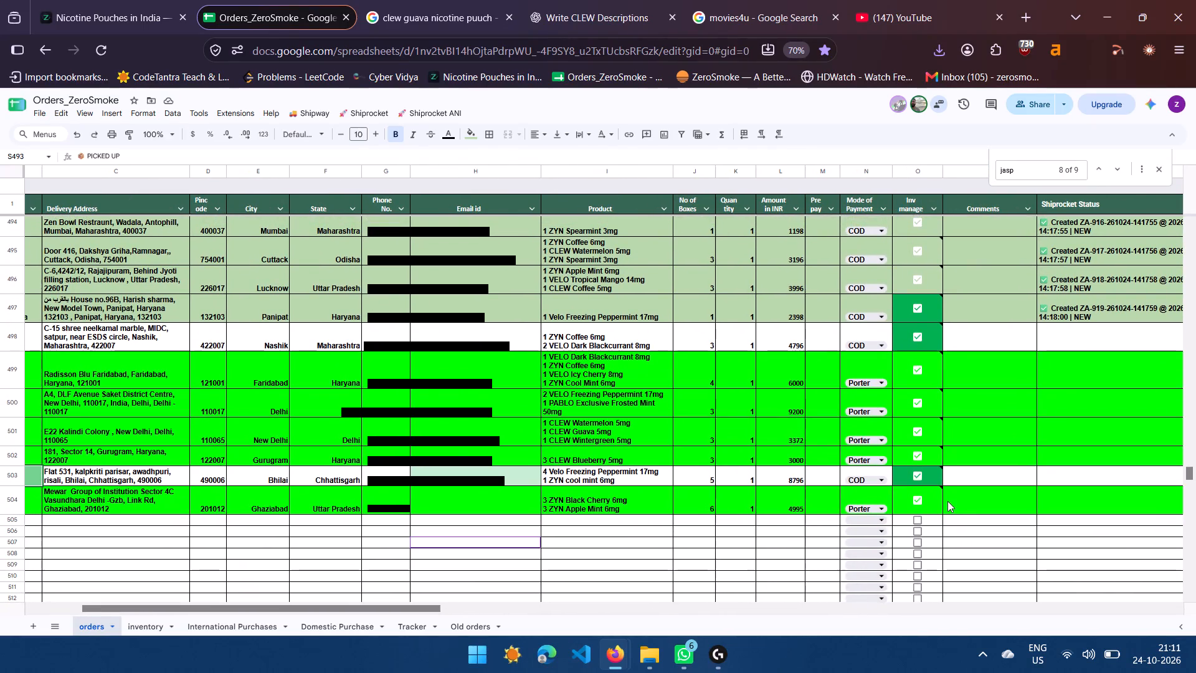
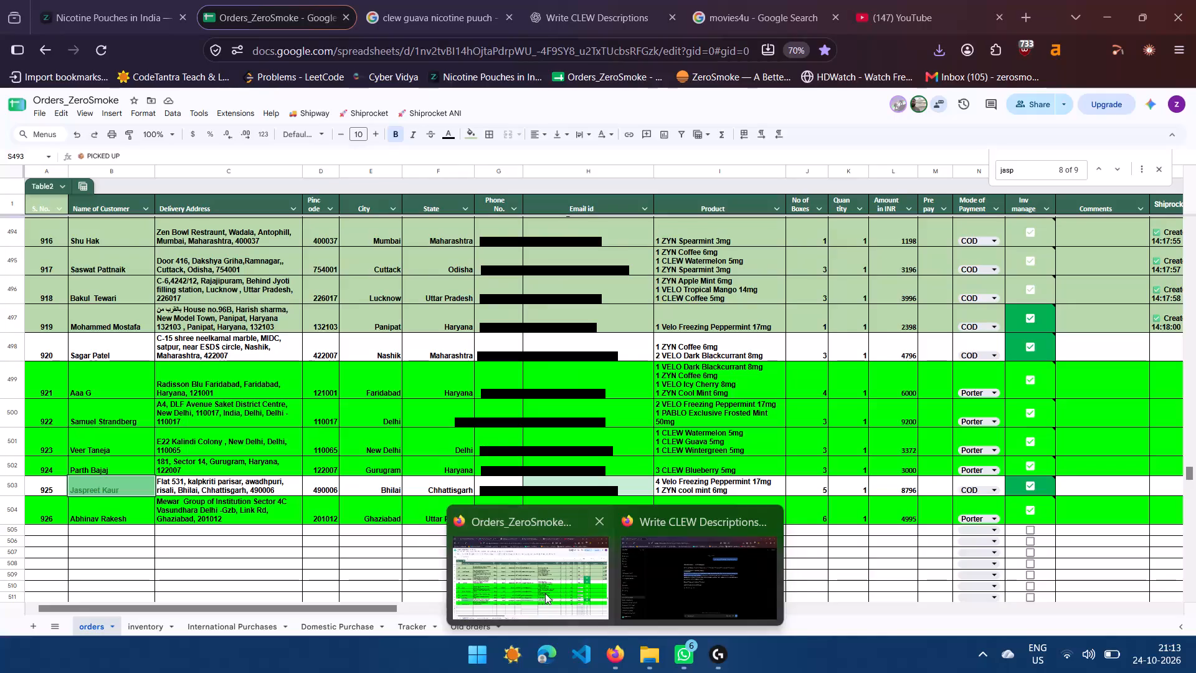
Switch to the store admin's order list and check the searched customer's orders under the Delivered and Cancelled statuses.
{"action": "left_click", "coordinate": [104, 0]}
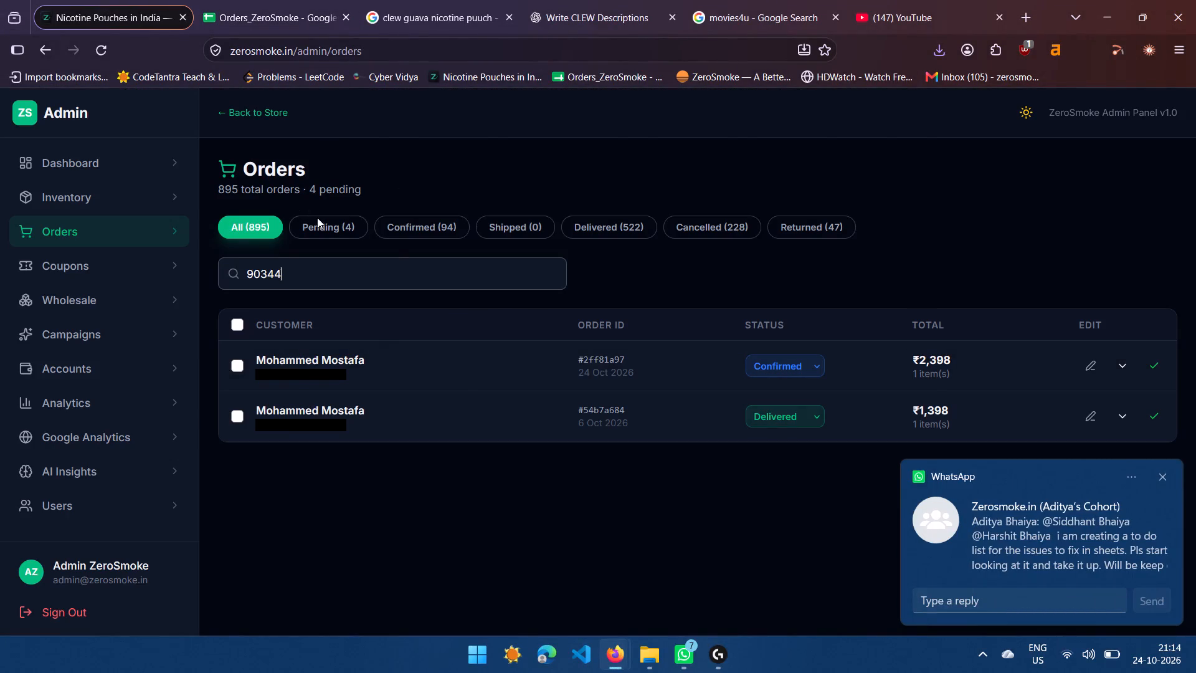
{"action": "left_click", "coordinate": [587, 219]}
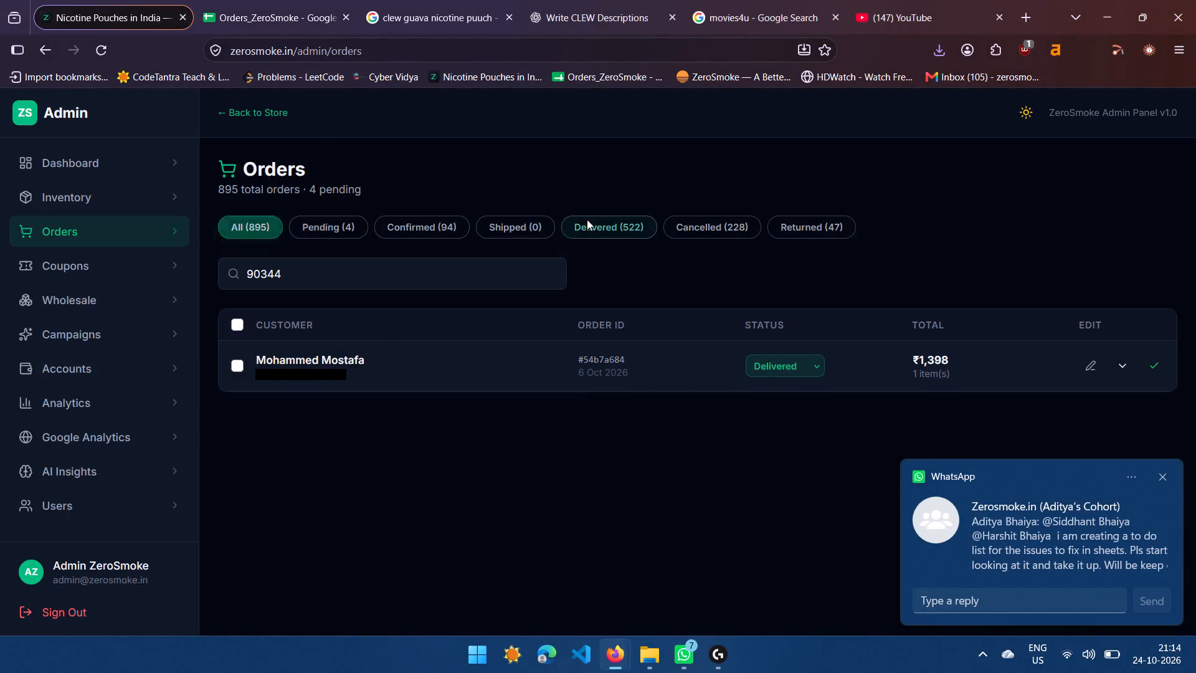
{"action": "left_click", "coordinate": [706, 220]}
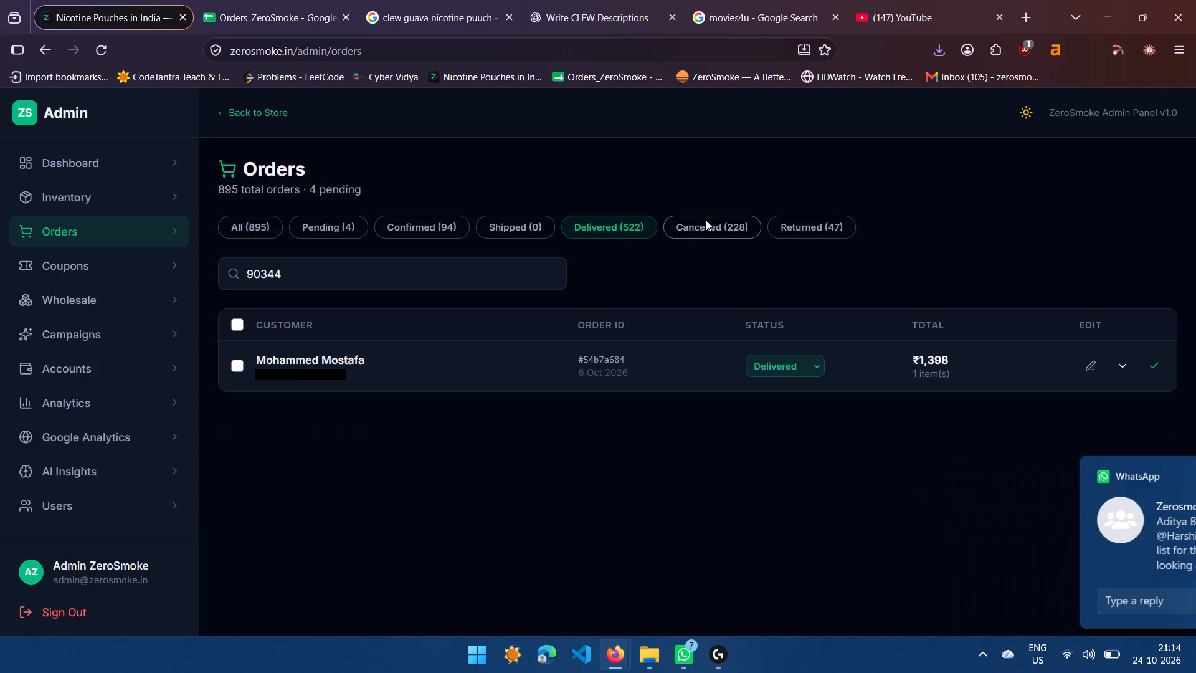
{"action": "left_click", "coordinate": [622, 228]}
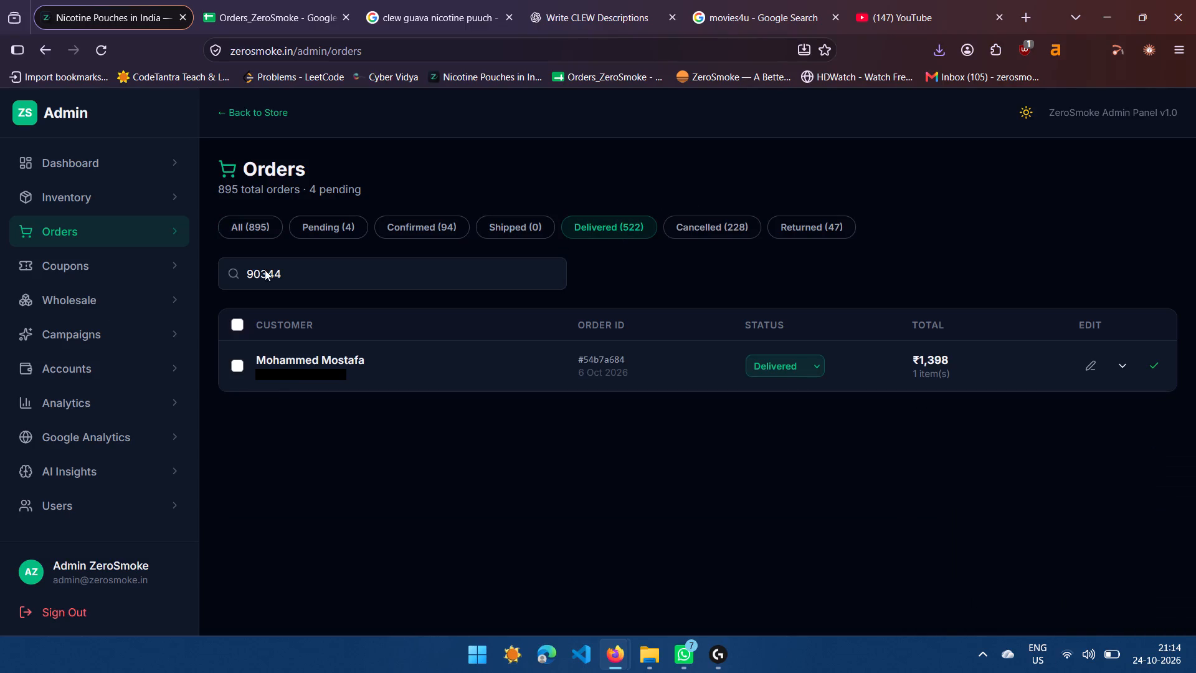
Reopen the Orders page with the search and status filter cleared, and look through all orders back to the oldest of March 2026.
{"action": "left_click", "coordinate": [108, 202]}
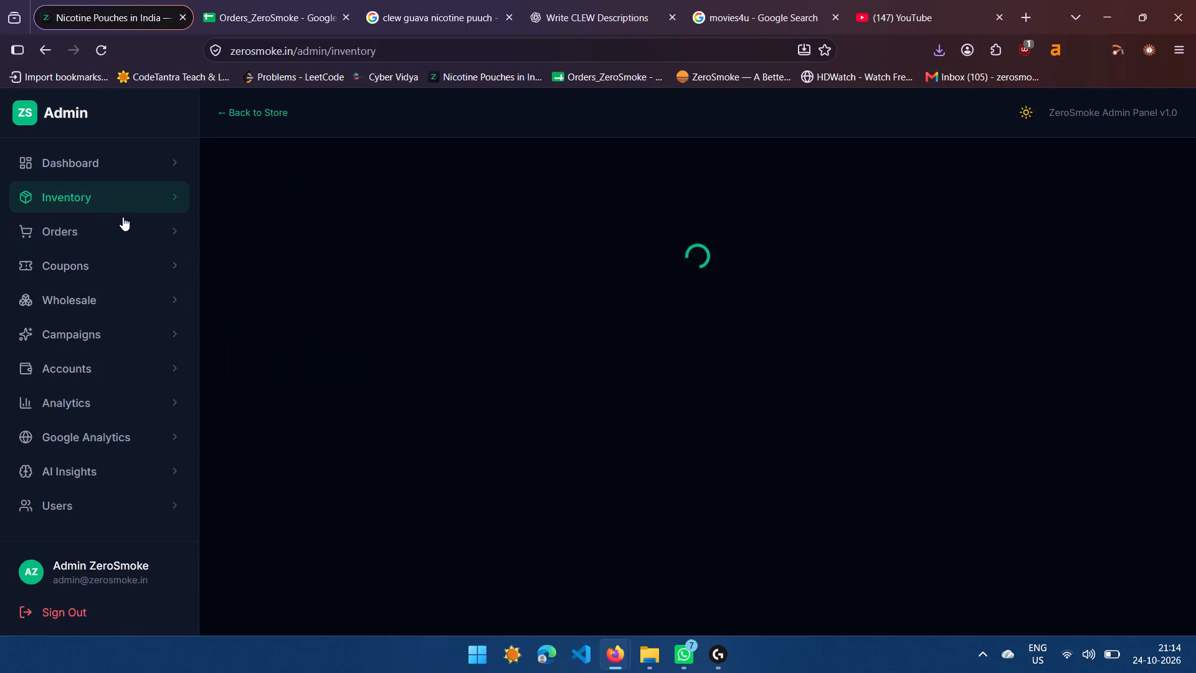
{"action": "left_click", "coordinate": [123, 217]}
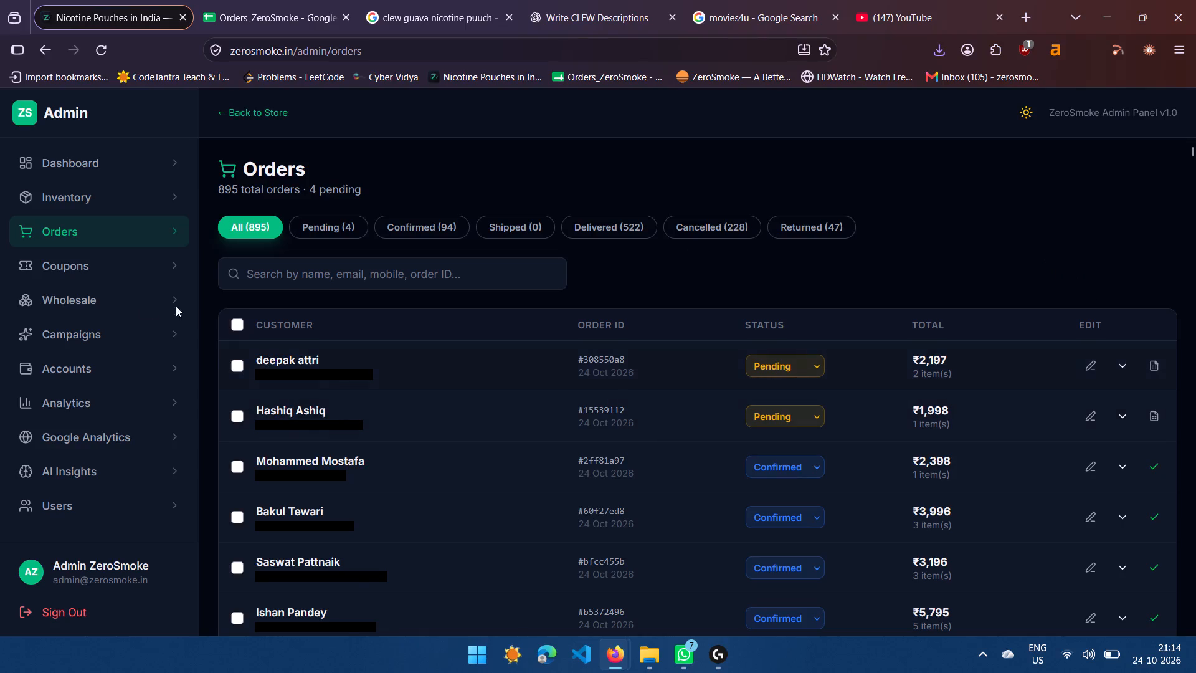
{"action": "scroll", "coordinate": [322, 426], "scroll_direction": "down", "scroll_amount": 3}
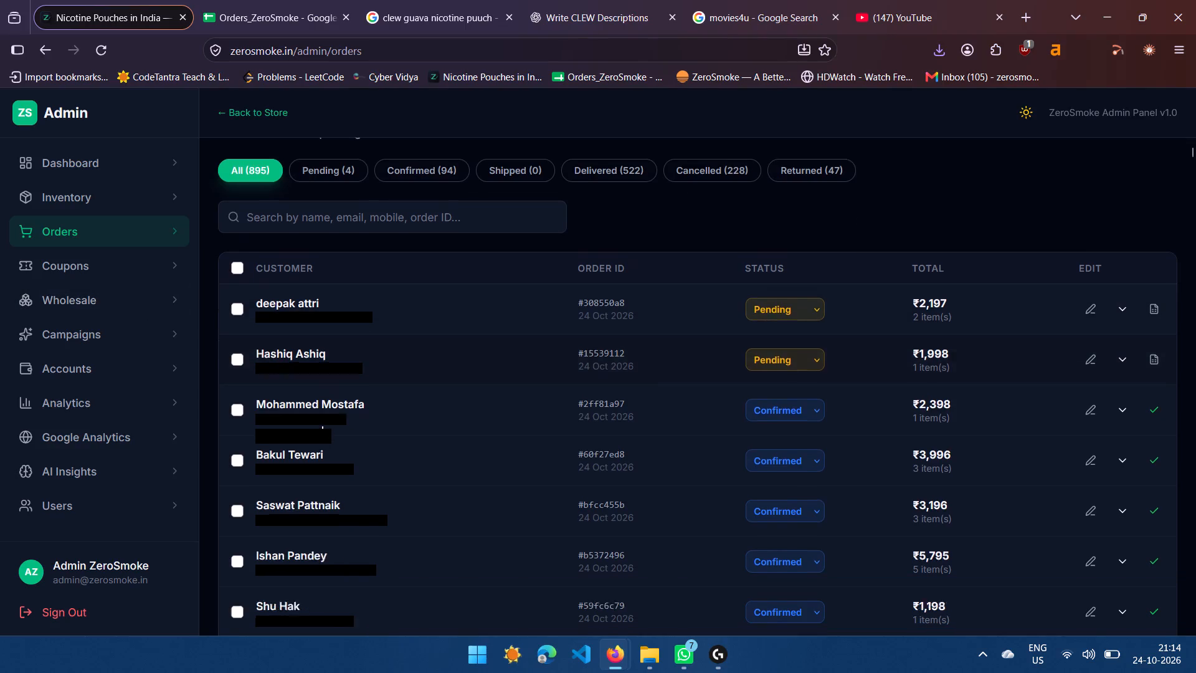
{"action": "scroll", "coordinate": [322, 426], "scroll_direction": "down", "scroll_amount": 19}
{"action": "scroll", "coordinate": [322, 426], "scroll_direction": "down", "scroll_amount": 7}
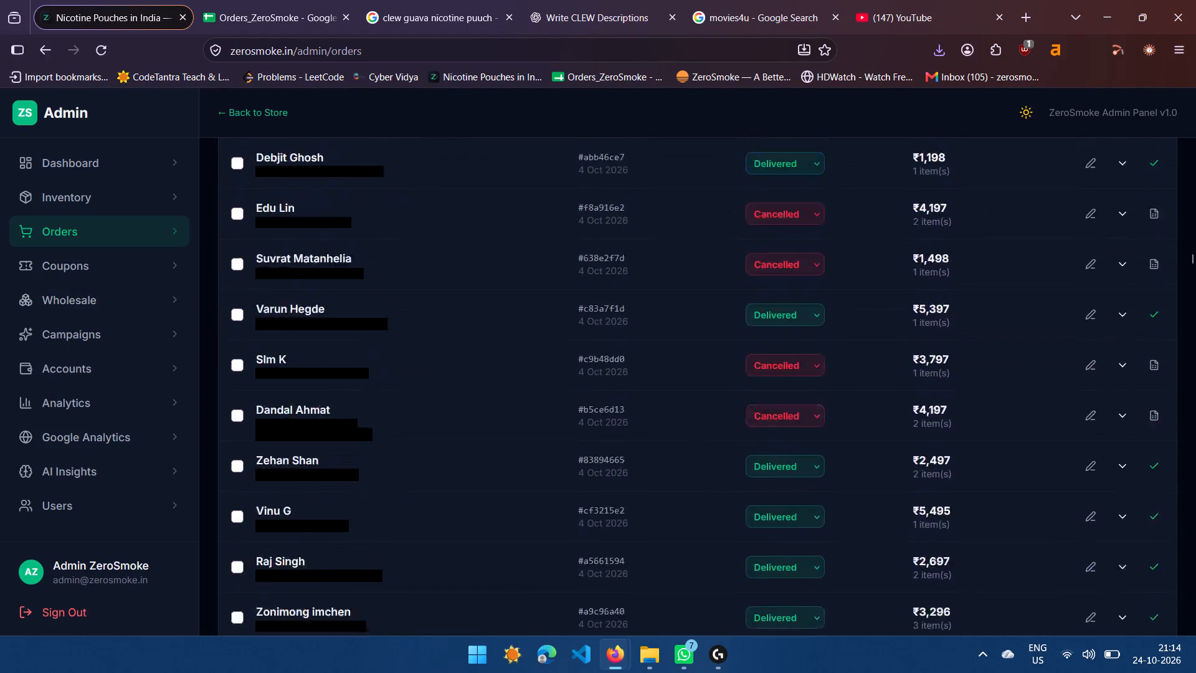
{"action": "scroll", "coordinate": [322, 426], "scroll_direction": "down", "scroll_amount": 18}
{"action": "scroll", "coordinate": [322, 426], "scroll_direction": "down", "scroll_amount": 18}
{"action": "scroll", "coordinate": [322, 426], "scroll_direction": "down", "scroll_amount": 4}
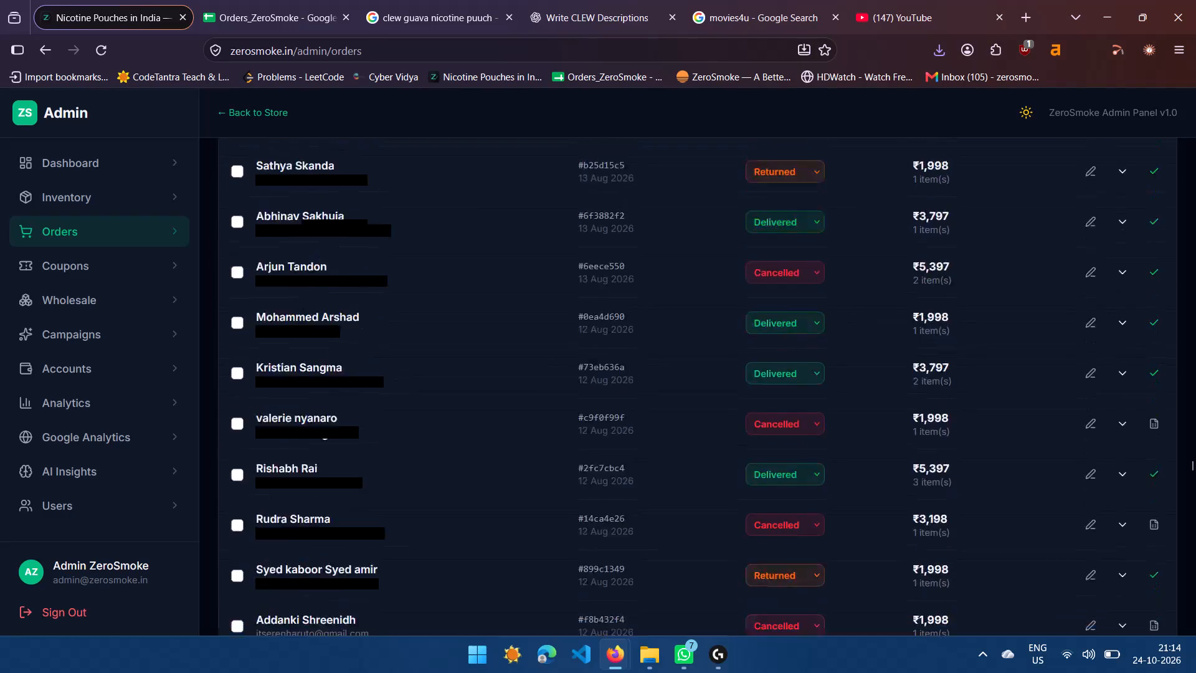
{"action": "scroll", "coordinate": [322, 426], "scroll_direction": "down", "scroll_amount": 20}
{"action": "scroll", "coordinate": [322, 426], "scroll_direction": "down", "scroll_amount": 6}
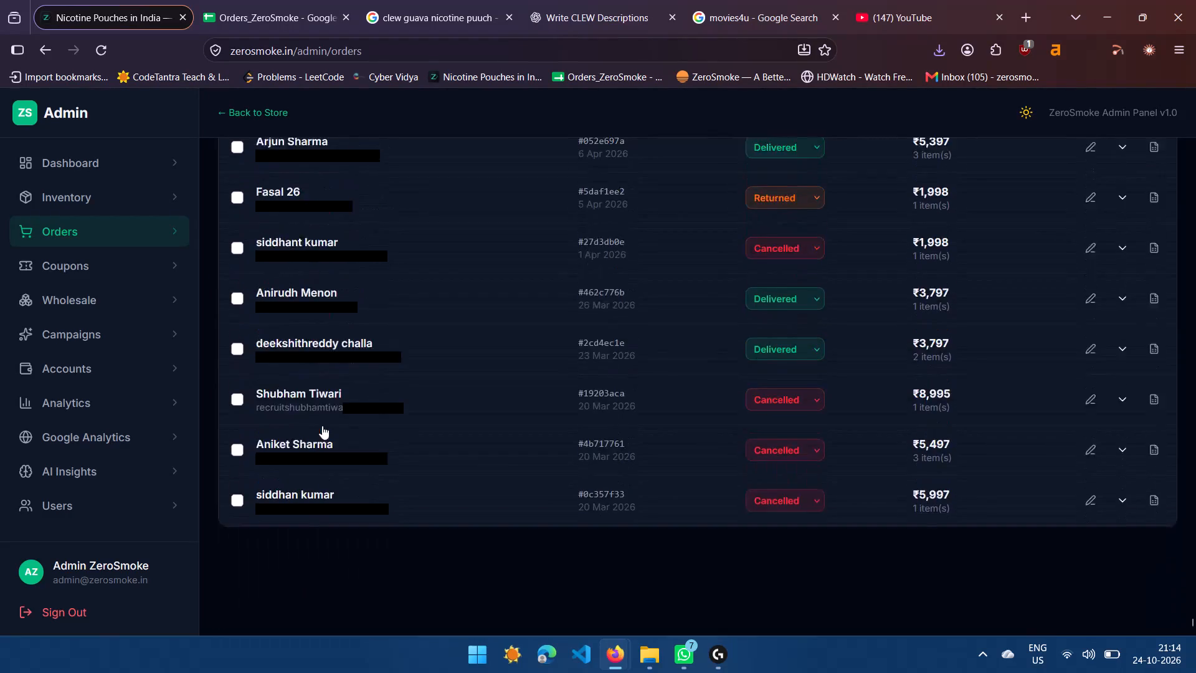
Examine the customers, dates, statuses and totals of the June and July 2026 orders, continuing back to the oldest entries.
{"action": "scroll", "coordinate": [322, 426], "scroll_direction": "up", "scroll_amount": 17}
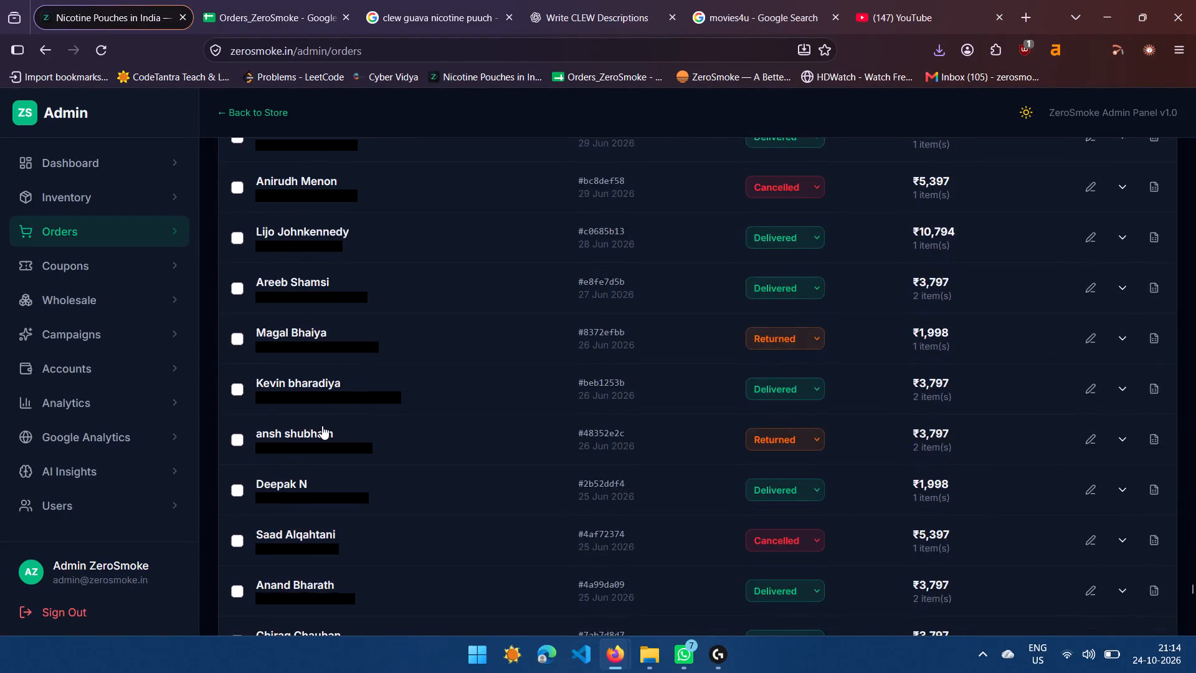
{"action": "scroll", "coordinate": [322, 426], "scroll_direction": "up", "scroll_amount": 10}
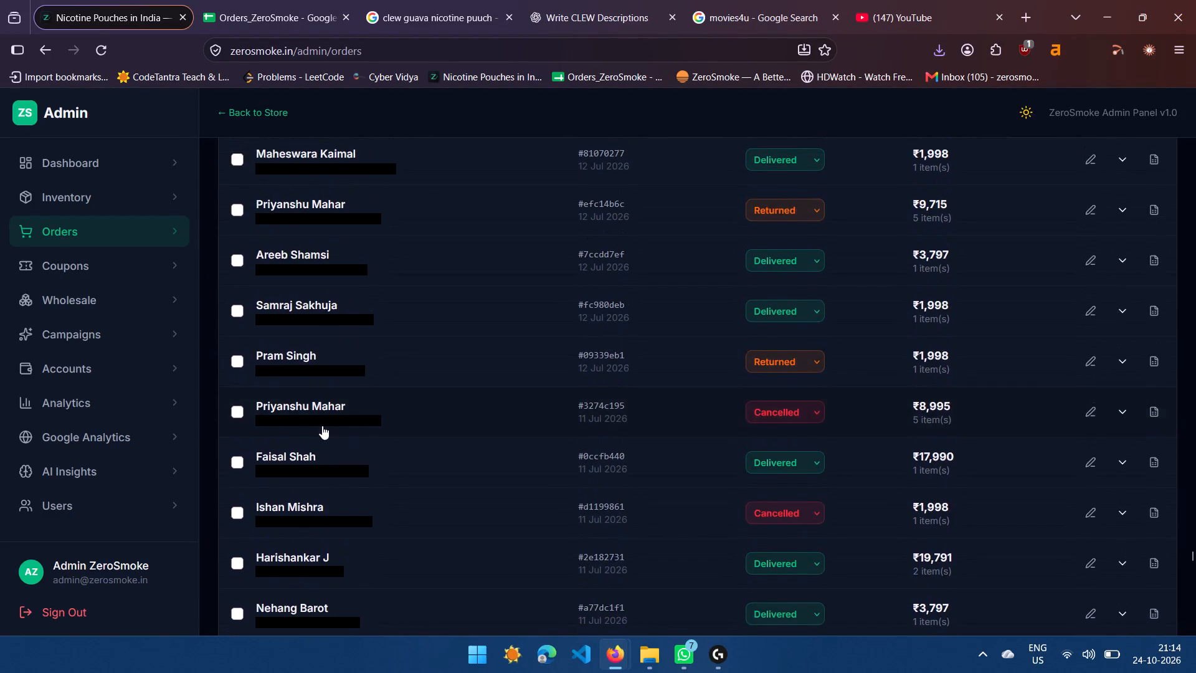
{"action": "scroll", "coordinate": [322, 426], "scroll_direction": "up", "scroll_amount": 2}
{"action": "scroll", "coordinate": [322, 426], "scroll_direction": "down", "scroll_amount": 5}
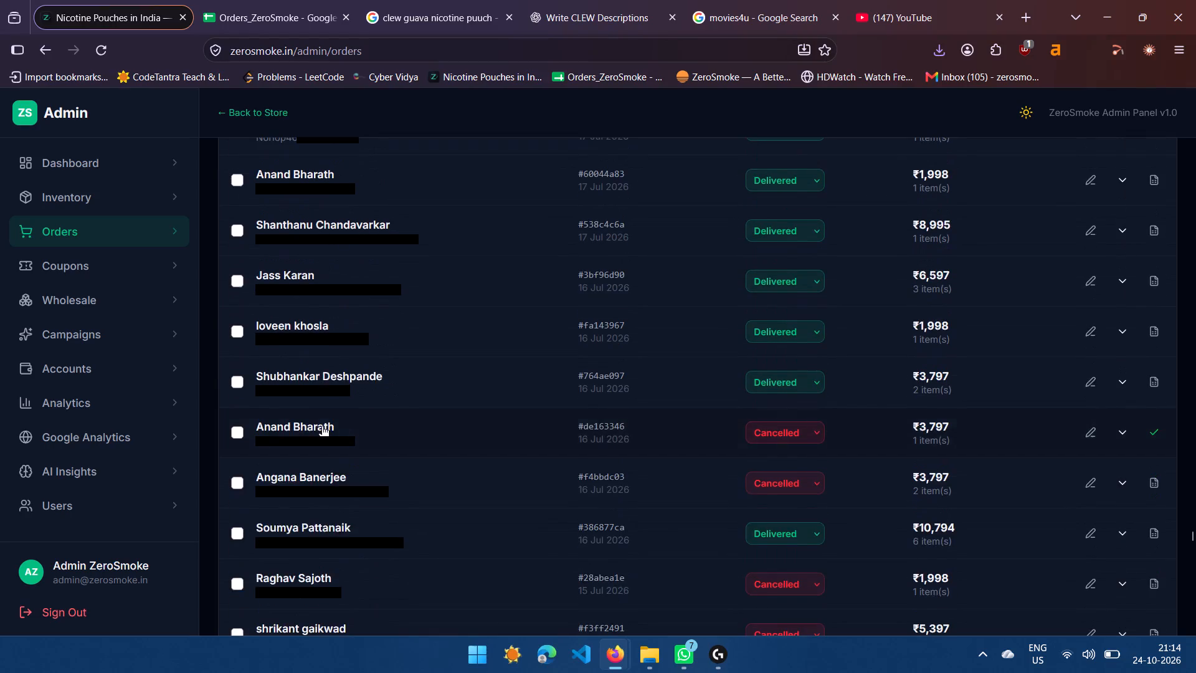
{"action": "scroll", "coordinate": [322, 426], "scroll_direction": "down", "scroll_amount": 9}
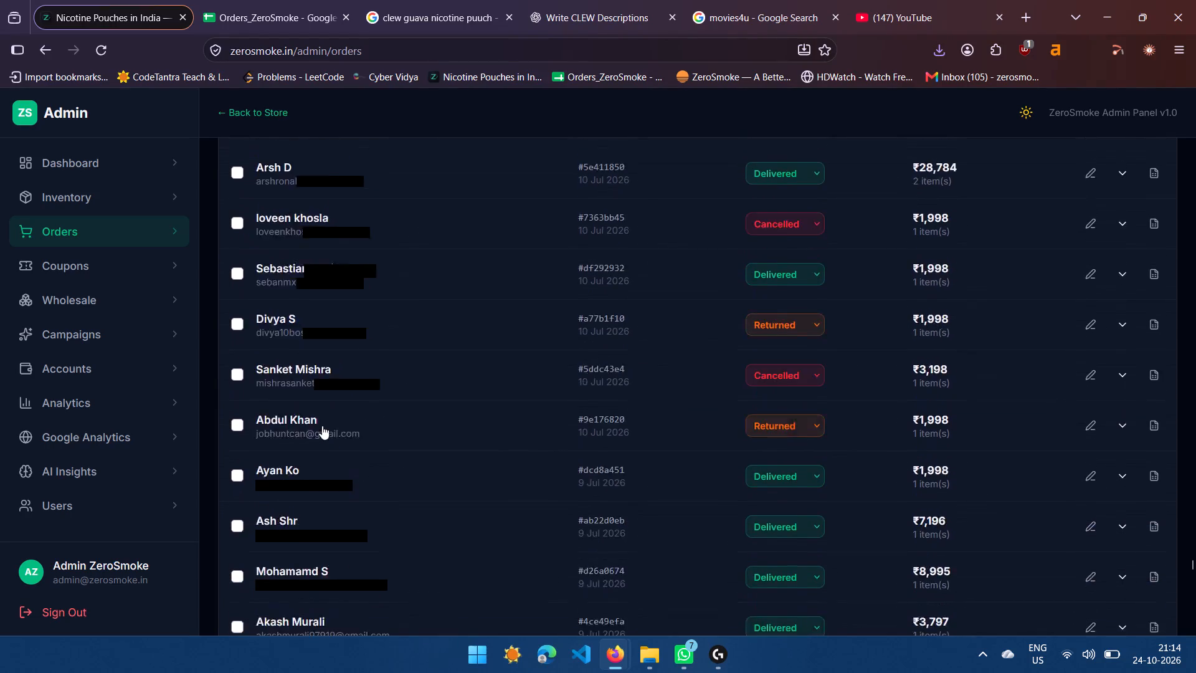
{"action": "scroll", "coordinate": [322, 426], "scroll_direction": "down", "scroll_amount": 1}
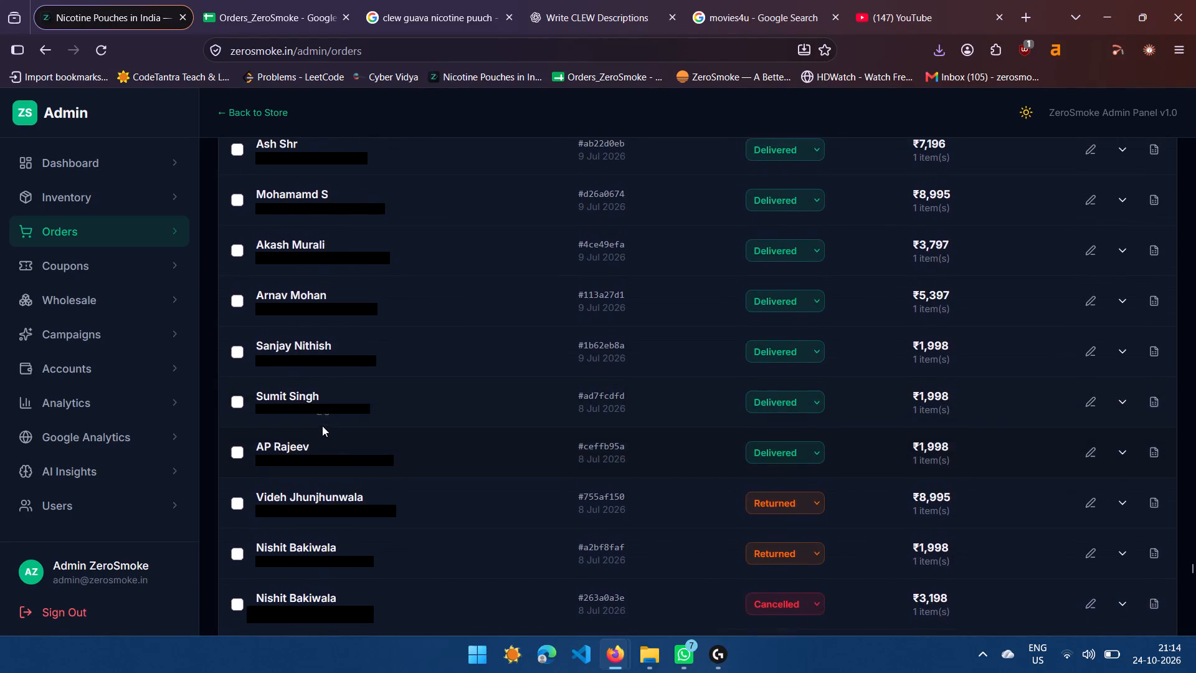
{"action": "scroll", "coordinate": [322, 426], "scroll_direction": "down", "scroll_amount": 2}
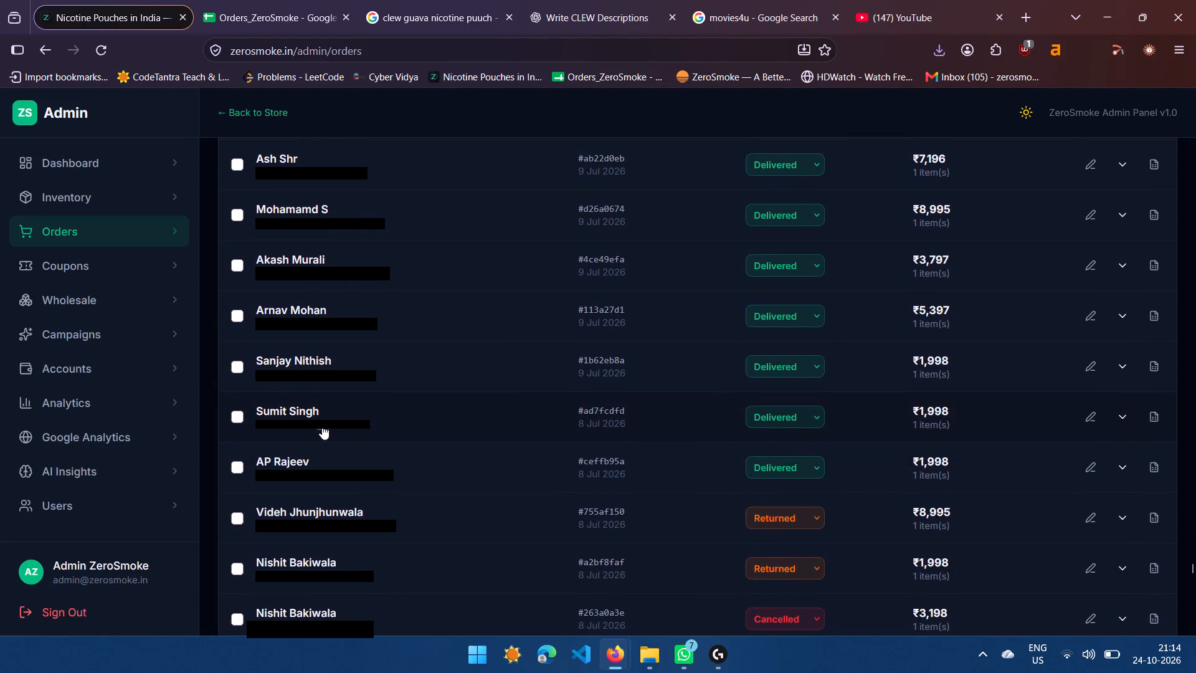
{"action": "scroll", "coordinate": [322, 426], "scroll_direction": "down", "scroll_amount": 1}
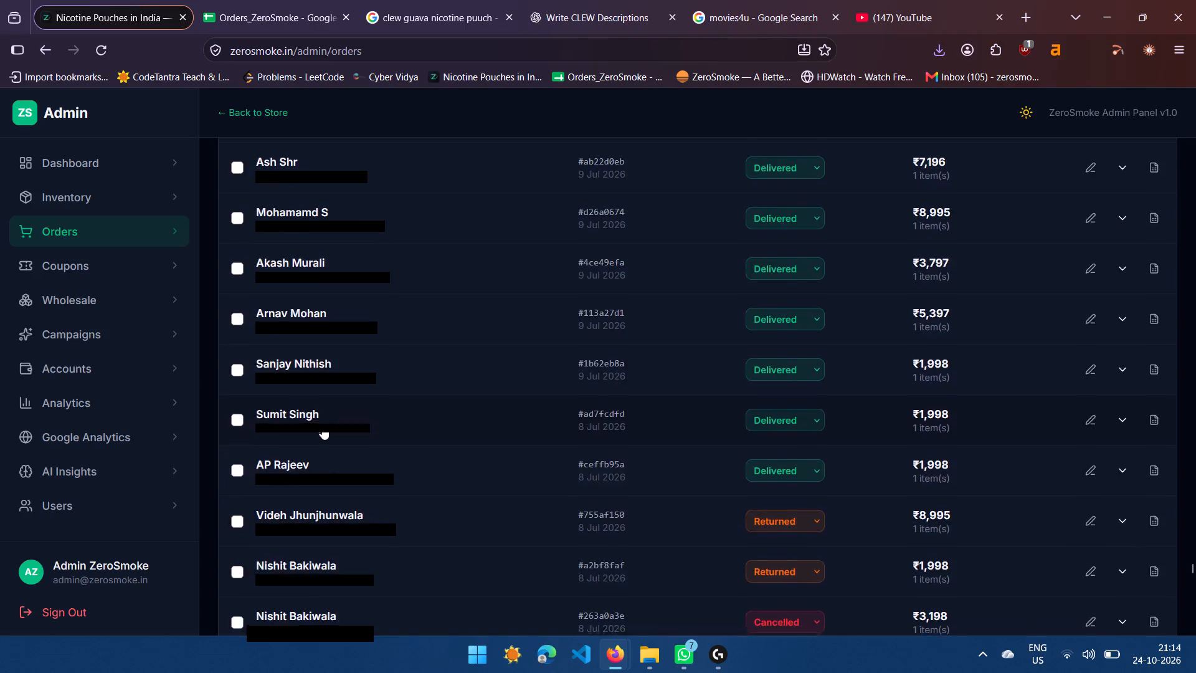
{"action": "scroll", "coordinate": [322, 426], "scroll_direction": "down", "scroll_amount": 5}
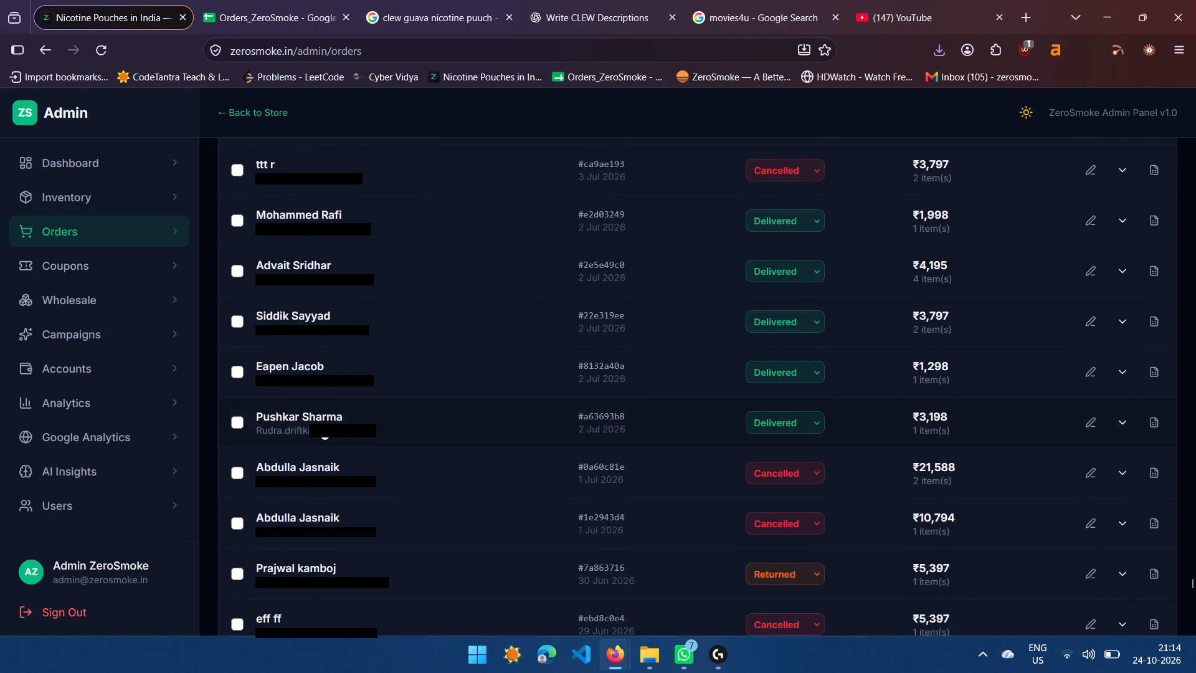
{"action": "scroll", "coordinate": [322, 426], "scroll_direction": "up", "scroll_amount": 1}
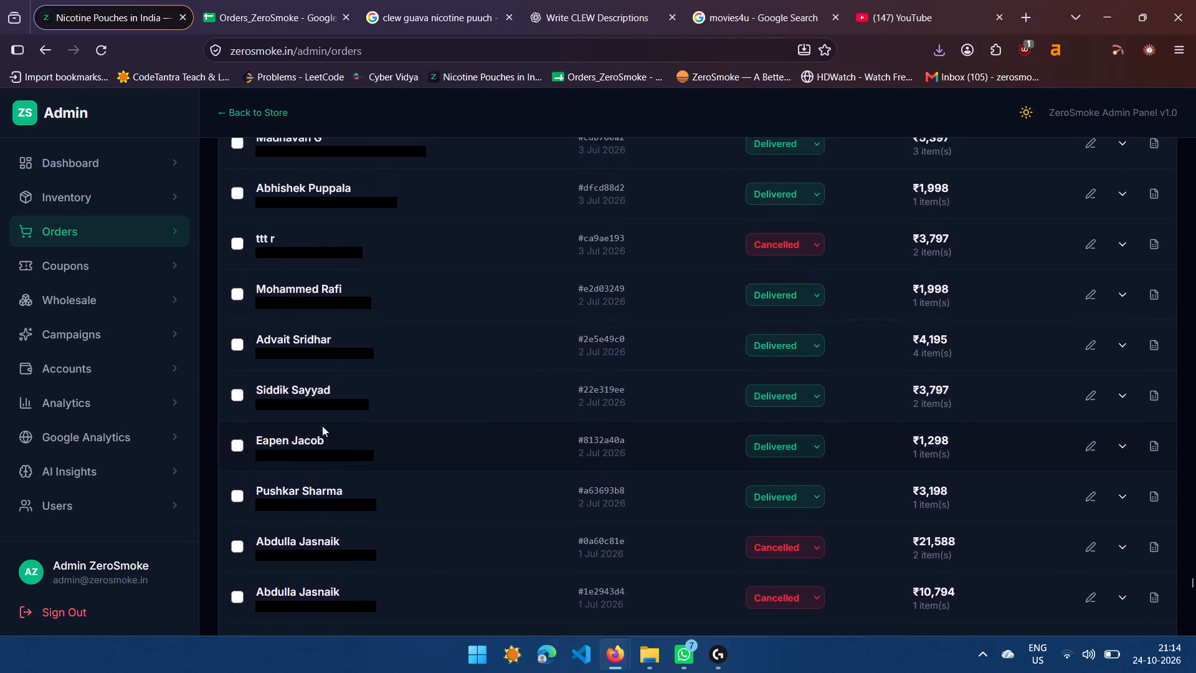
{"action": "scroll", "coordinate": [322, 426], "scroll_direction": "up", "scroll_amount": 1}
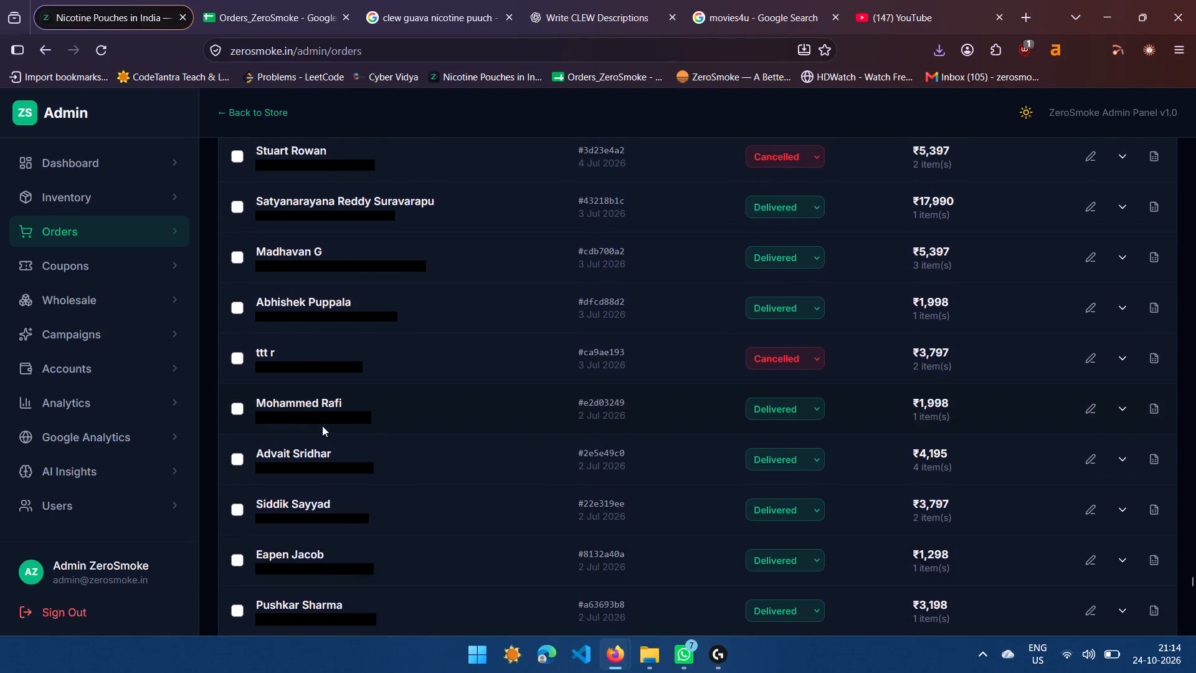
{"action": "scroll", "coordinate": [326, 405], "scroll_direction": "down", "scroll_amount": 5}
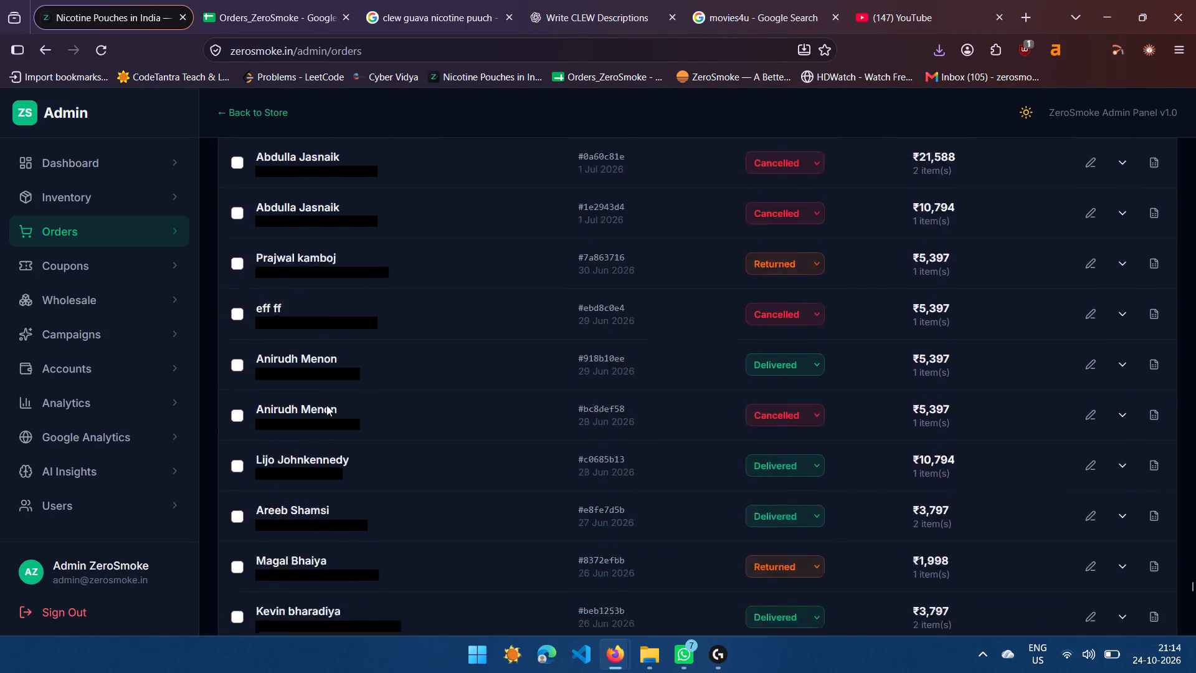
{"action": "scroll", "coordinate": [326, 405], "scroll_direction": "down", "scroll_amount": 11}
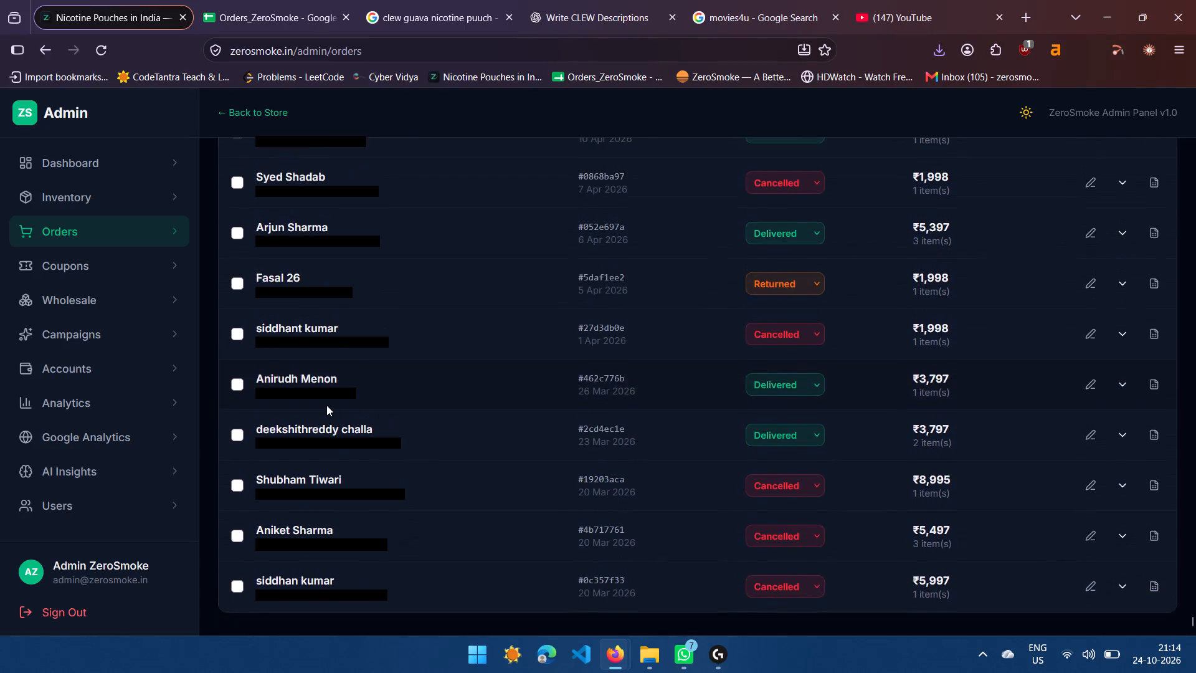
Review the order history from the oldest entries forward to mid-September 2026, checking customers, statuses and totals.
{"action": "scroll", "coordinate": [326, 405], "scroll_direction": "up", "scroll_amount": 3}
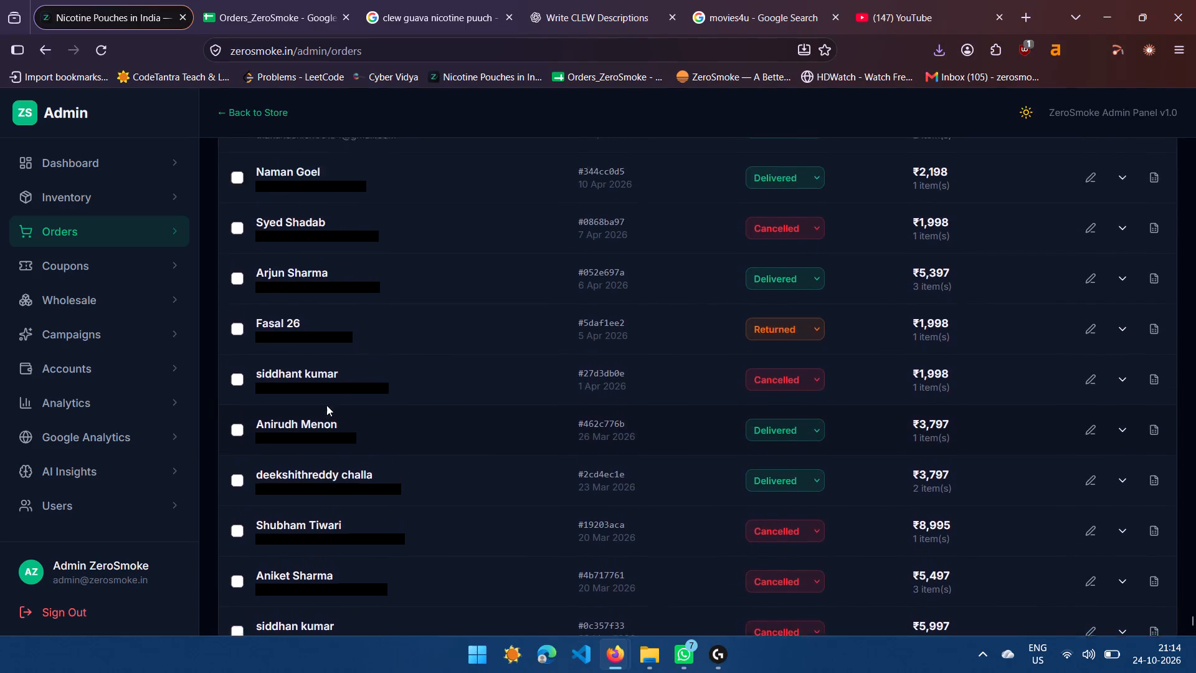
{"action": "scroll", "coordinate": [326, 405], "scroll_direction": "up", "scroll_amount": 9}
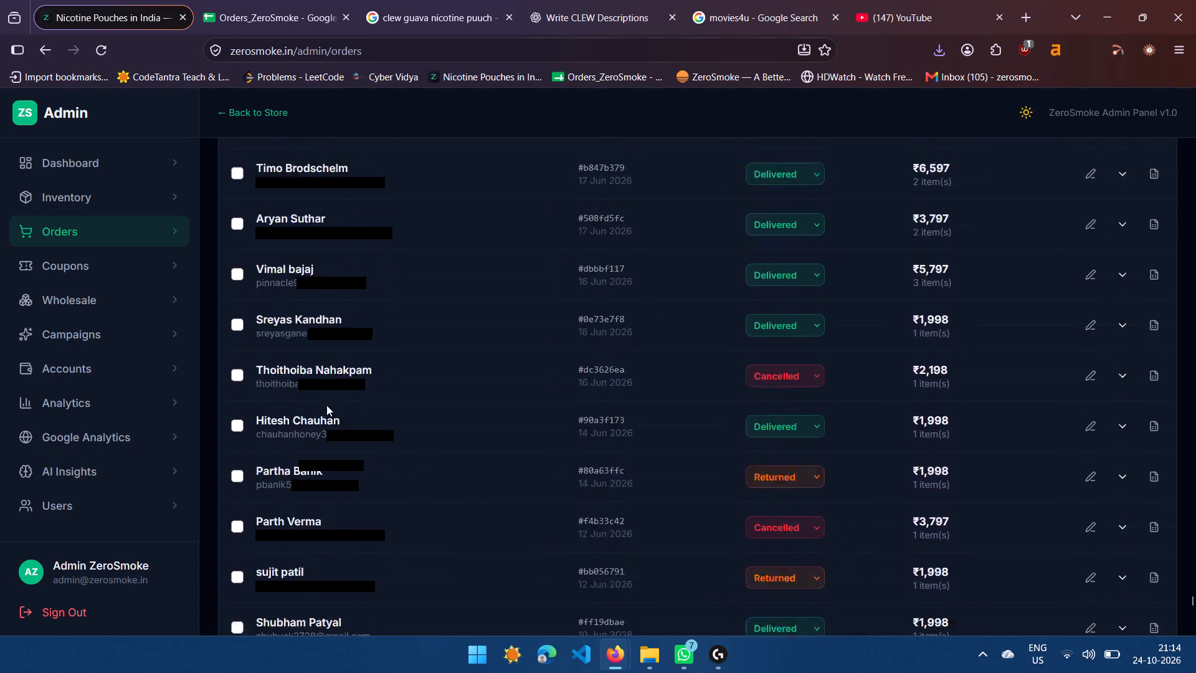
{"action": "scroll", "coordinate": [326, 405], "scroll_direction": "up", "scroll_amount": 8}
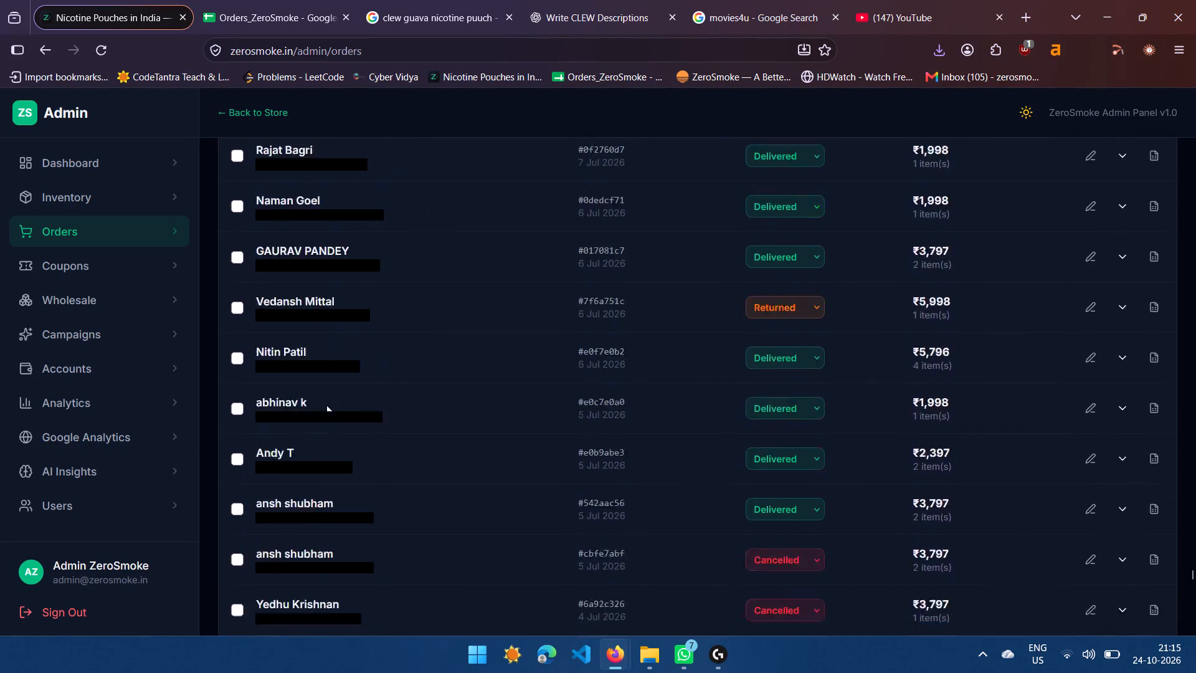
{"action": "scroll", "coordinate": [326, 405], "scroll_direction": "up", "scroll_amount": 8}
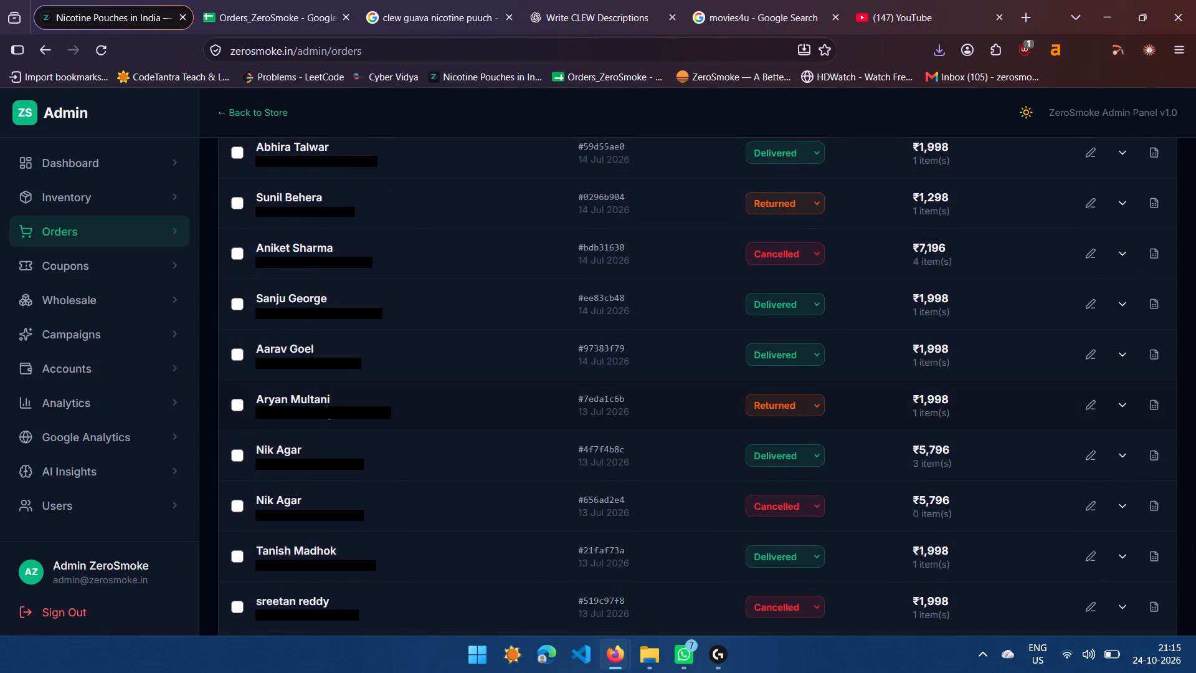
{"action": "scroll", "coordinate": [326, 405], "scroll_direction": "up", "scroll_amount": 14}
{"action": "scroll", "coordinate": [326, 405], "scroll_direction": "up", "scroll_amount": 17}
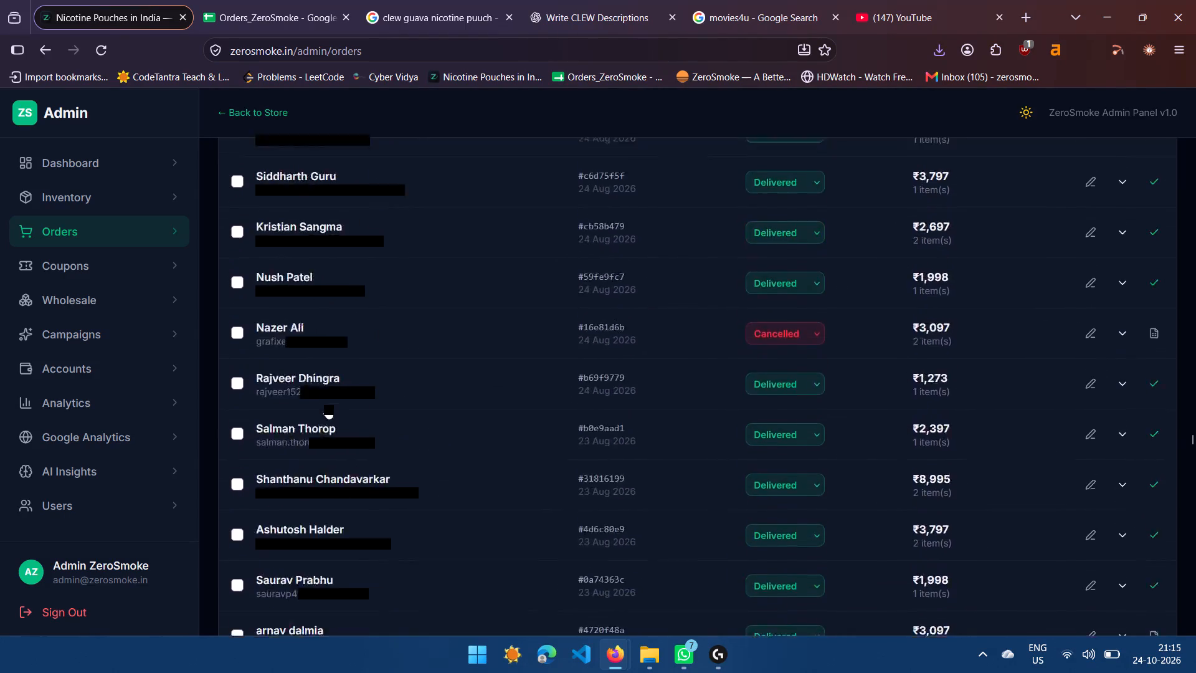
{"action": "scroll", "coordinate": [326, 405], "scroll_direction": "up", "scroll_amount": 10}
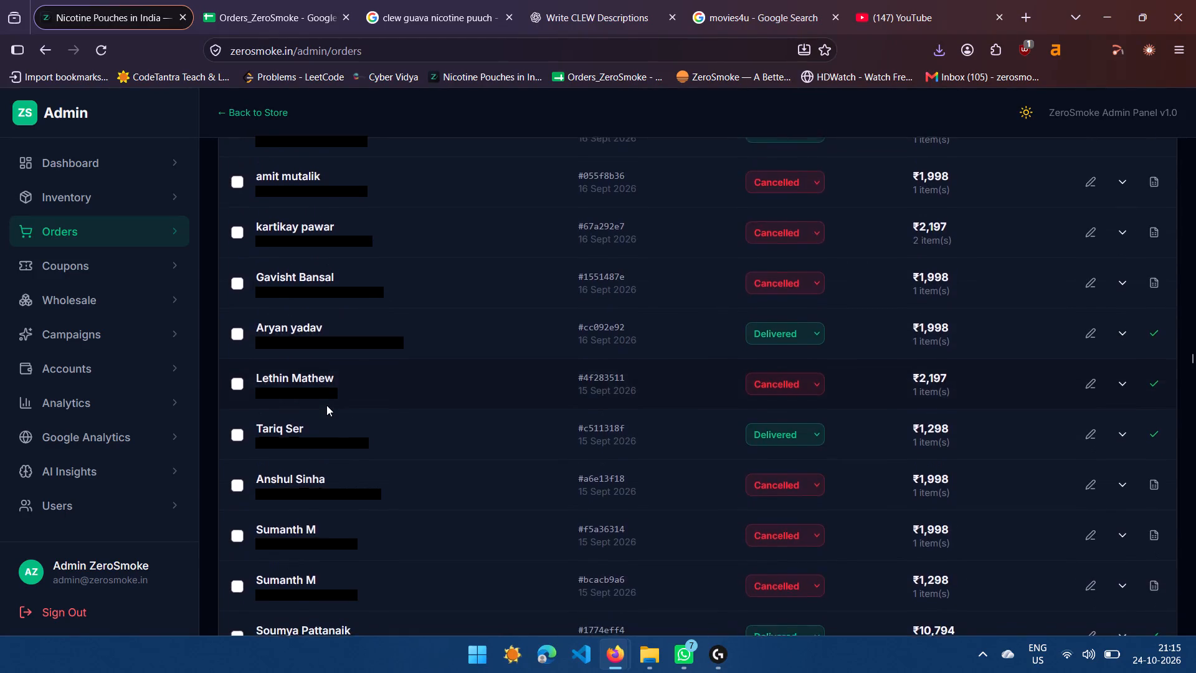
Examine the orders from 12 to 16 September 2026, comparing their customers, delivery statuses and totals.
{"action": "scroll", "coordinate": [326, 405], "scroll_direction": "down", "scroll_amount": 1}
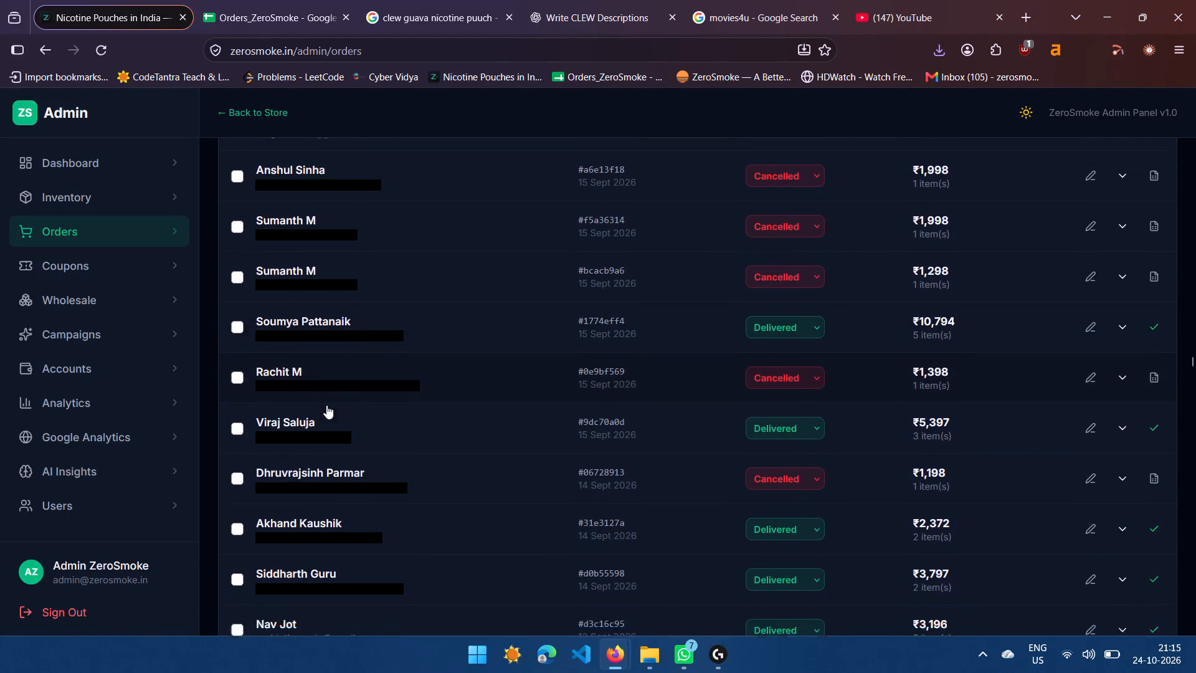
{"action": "scroll", "coordinate": [326, 405], "scroll_direction": "down", "scroll_amount": 1}
{"action": "scroll", "coordinate": [326, 405], "scroll_direction": "up", "scroll_amount": 3}
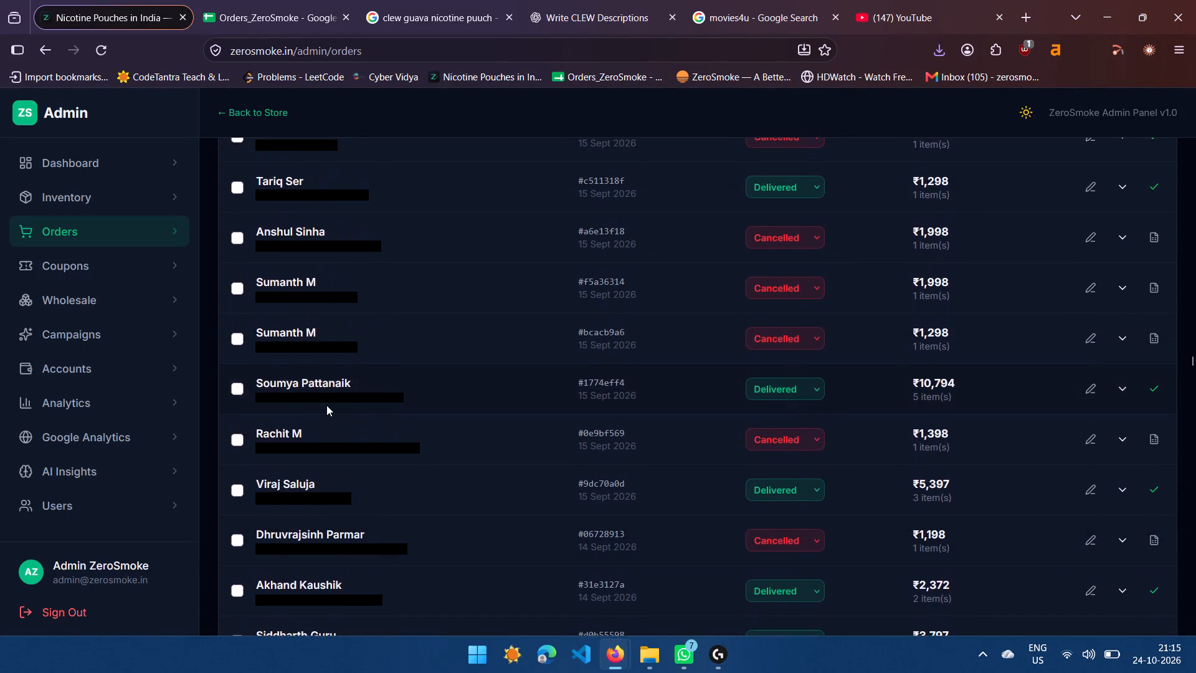
{"action": "scroll", "coordinate": [326, 405], "scroll_direction": "up", "scroll_amount": 2}
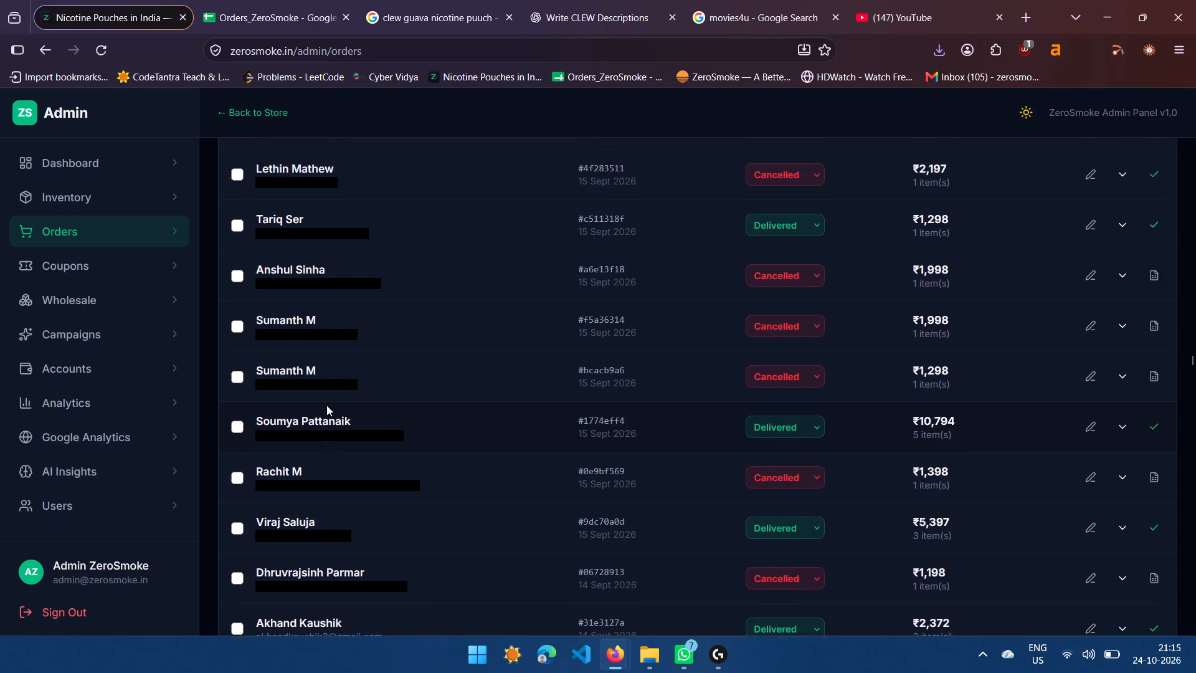
{"action": "scroll", "coordinate": [326, 405], "scroll_direction": "up", "scroll_amount": 4}
{"action": "scroll", "coordinate": [326, 405], "scroll_direction": "down", "scroll_amount": 4}
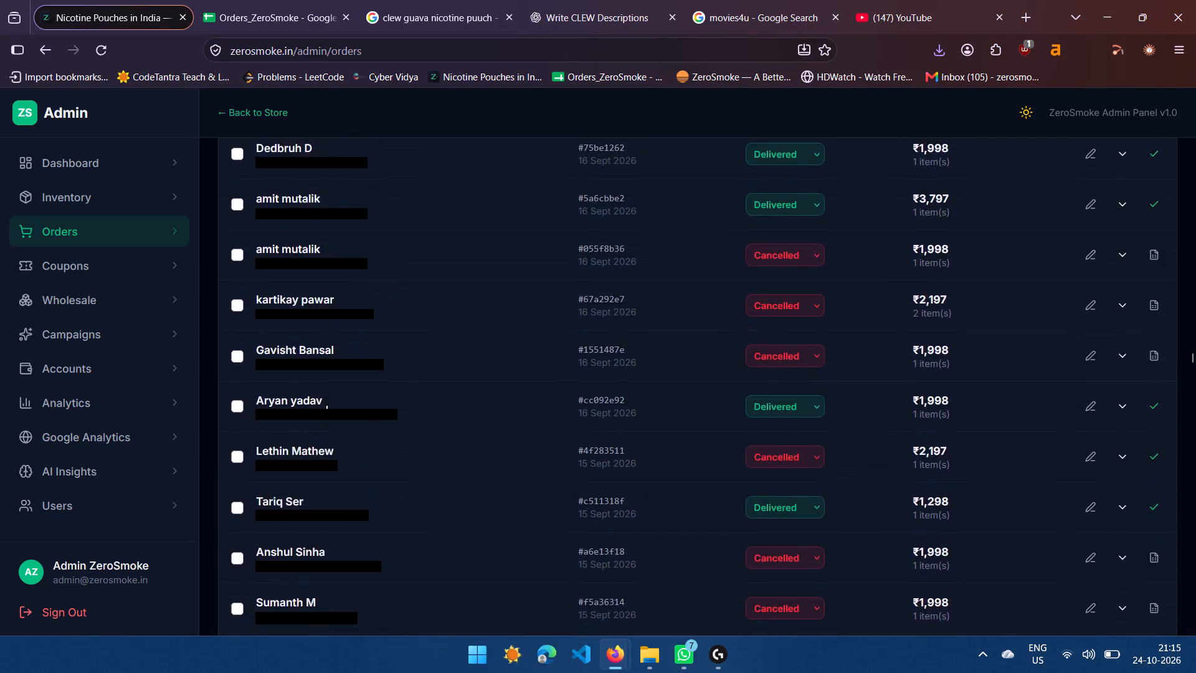
{"action": "scroll", "coordinate": [326, 405], "scroll_direction": "down", "scroll_amount": 12}
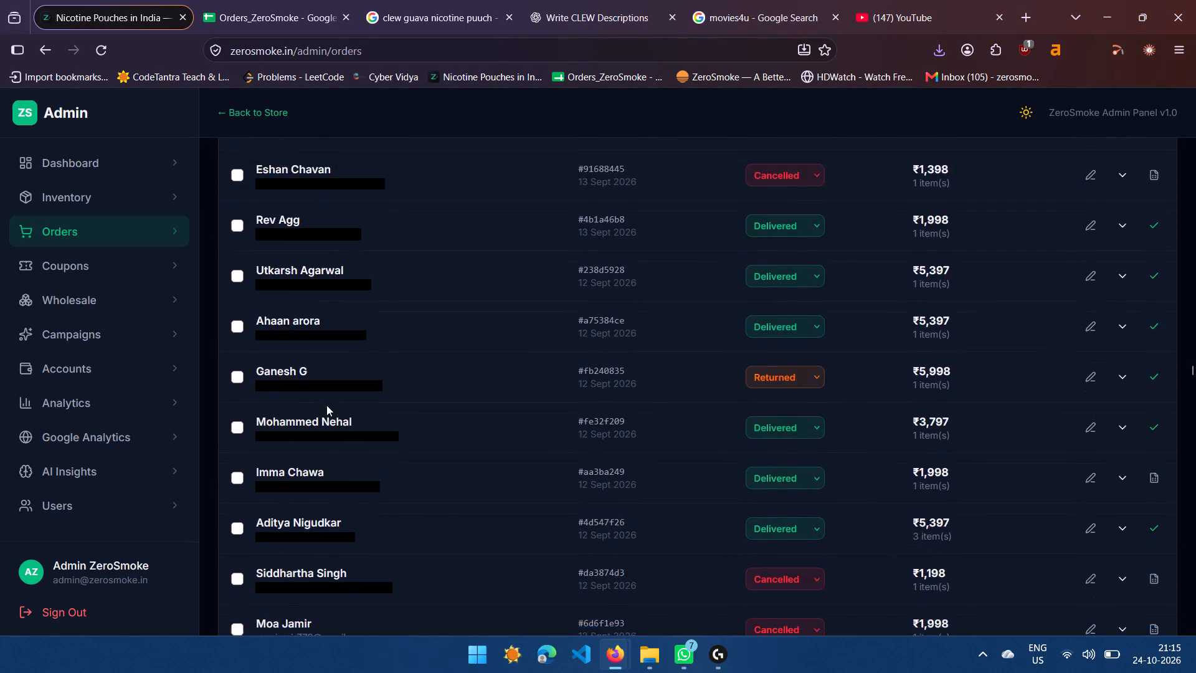
{"action": "scroll", "coordinate": [326, 405], "scroll_direction": "left", "scroll_amount": 1}
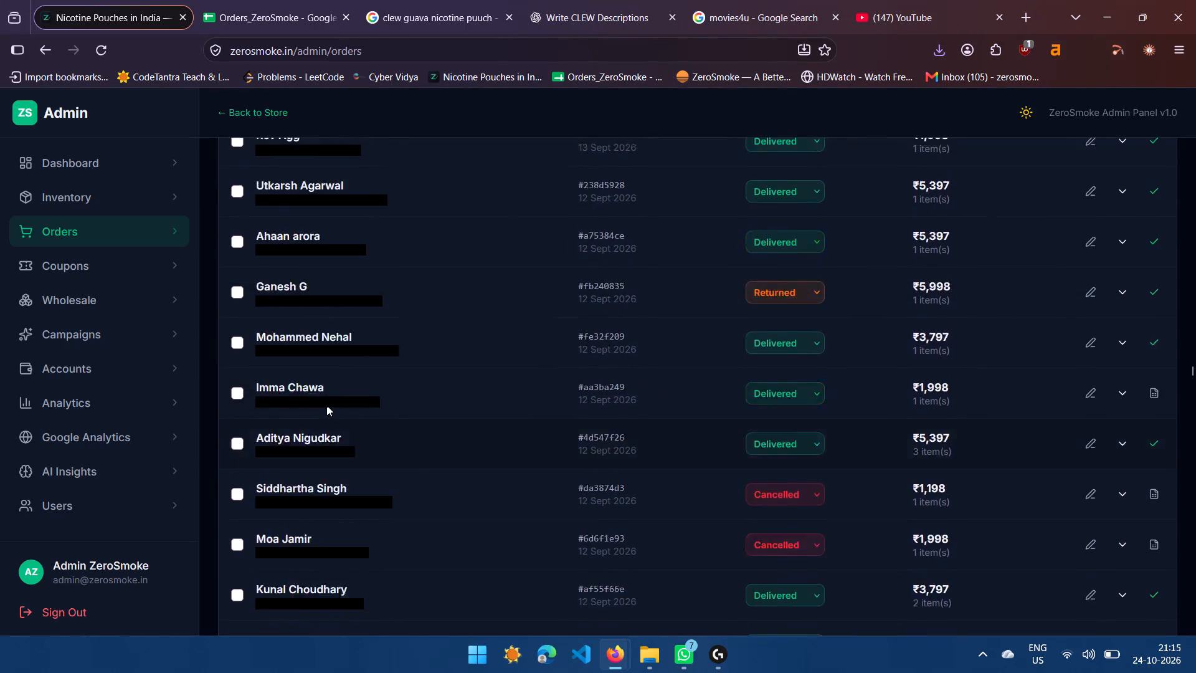
{"action": "scroll", "coordinate": [326, 405], "scroll_direction": "left", "scroll_amount": 1}
{"action": "scroll", "coordinate": [326, 405], "scroll_direction": "up", "scroll_amount": 7}
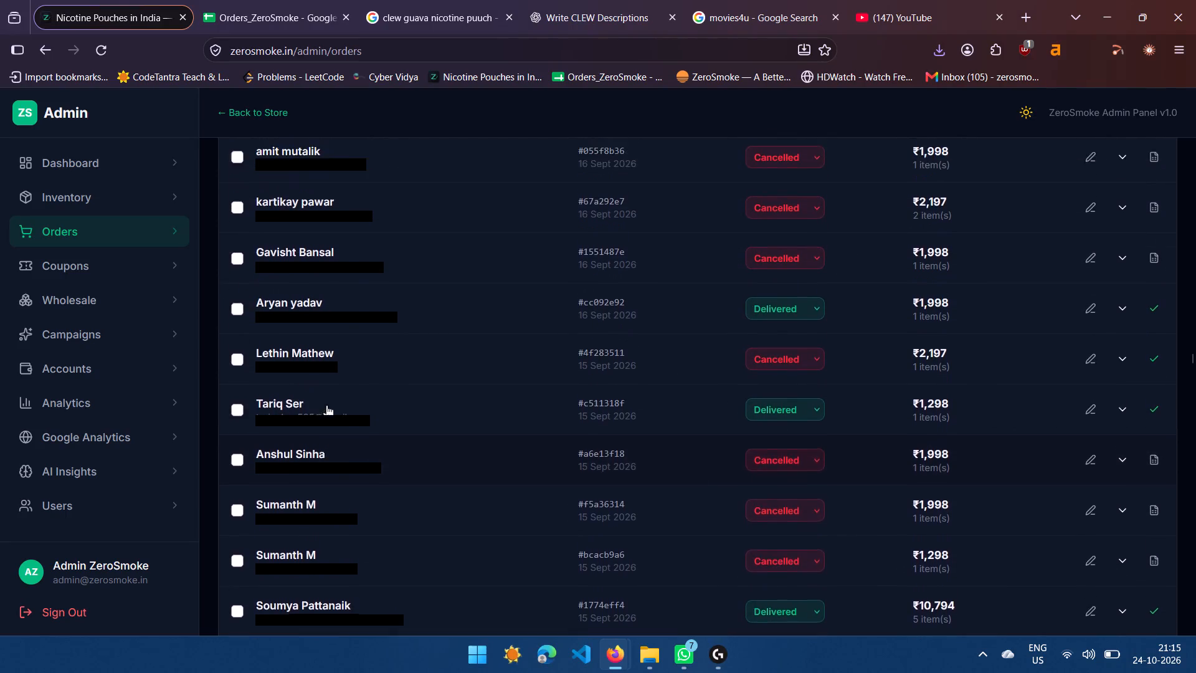
Examine the orders from 16 to 24 September 2026, checking their customers, delivery statuses and totals.
{"action": "scroll", "coordinate": [326, 405], "scroll_direction": "up", "scroll_amount": 8}
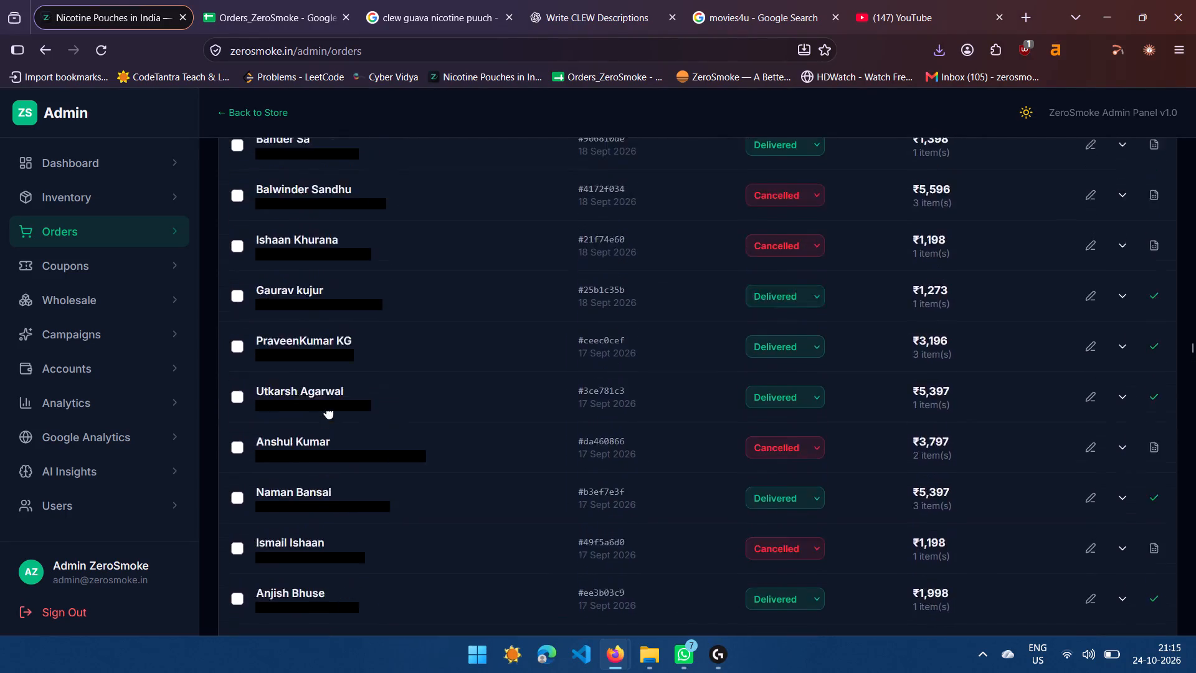
{"action": "scroll", "coordinate": [326, 405], "scroll_direction": "up", "scroll_amount": 9}
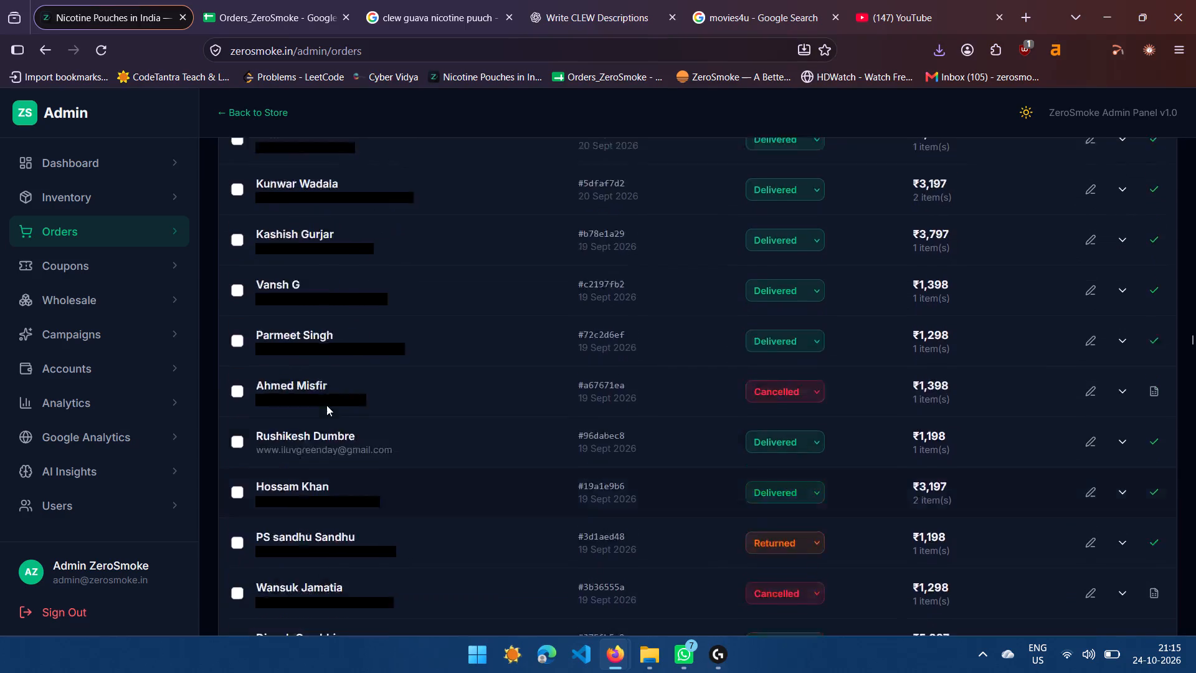
{"action": "scroll", "coordinate": [326, 405], "scroll_direction": "up", "scroll_amount": 15}
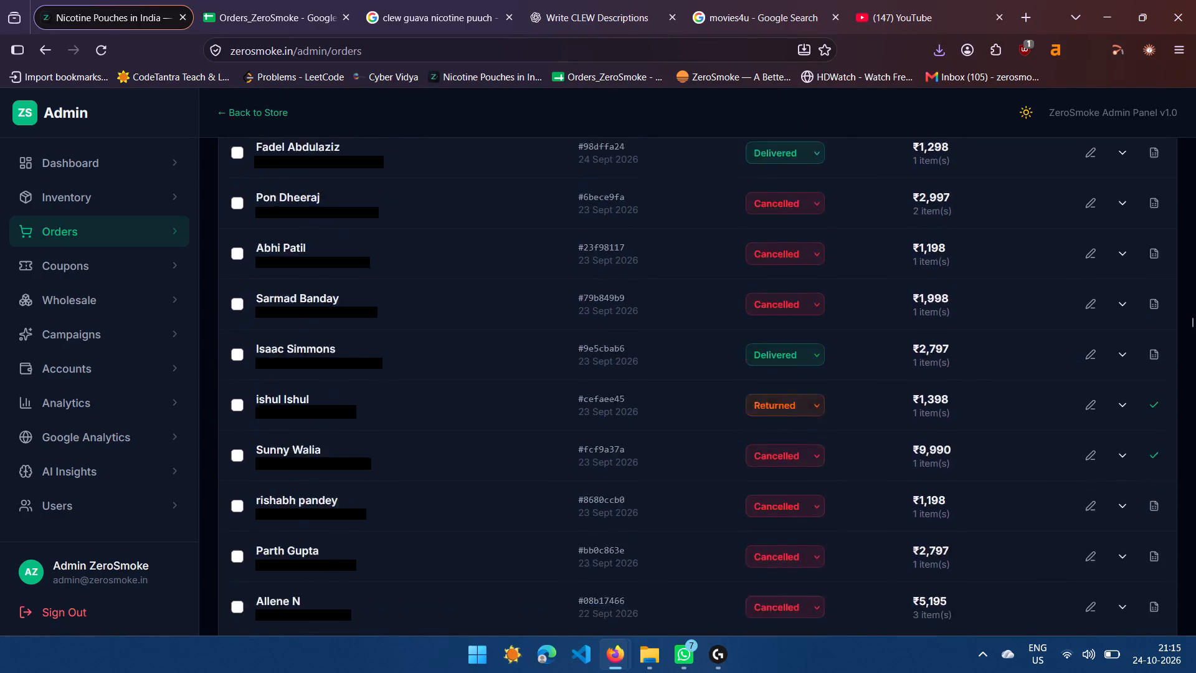
{"action": "scroll", "coordinate": [326, 405], "scroll_direction": "down", "scroll_amount": 1}
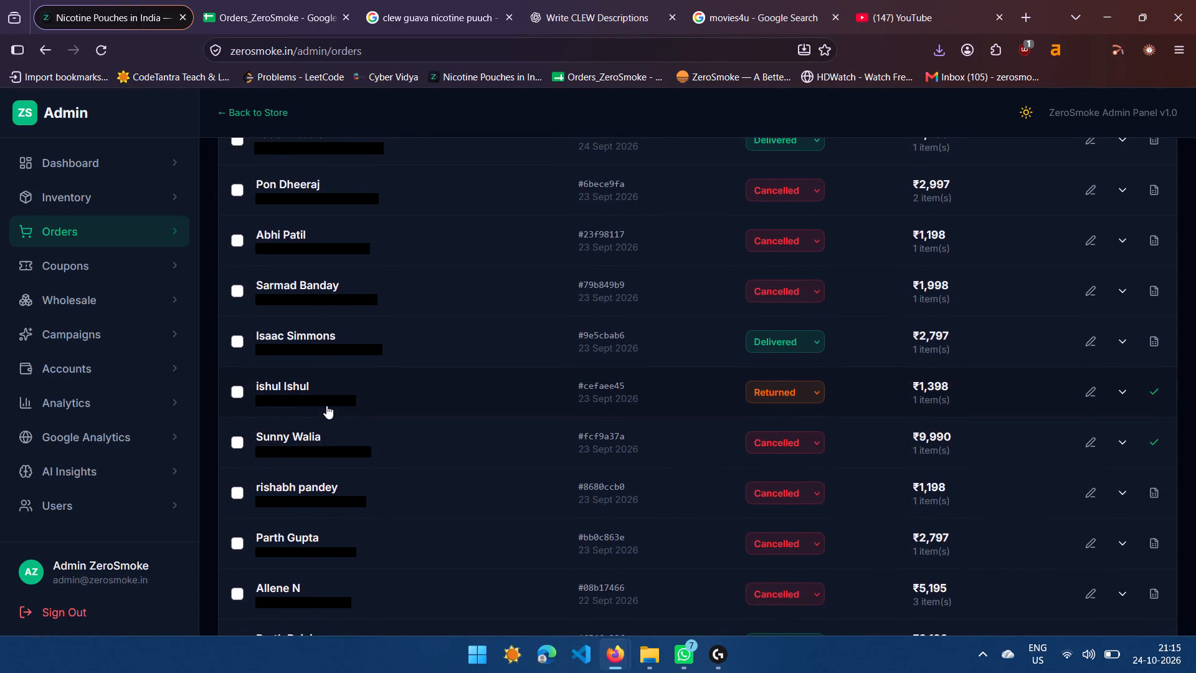
{"action": "key", "text": "ctrl+a"}
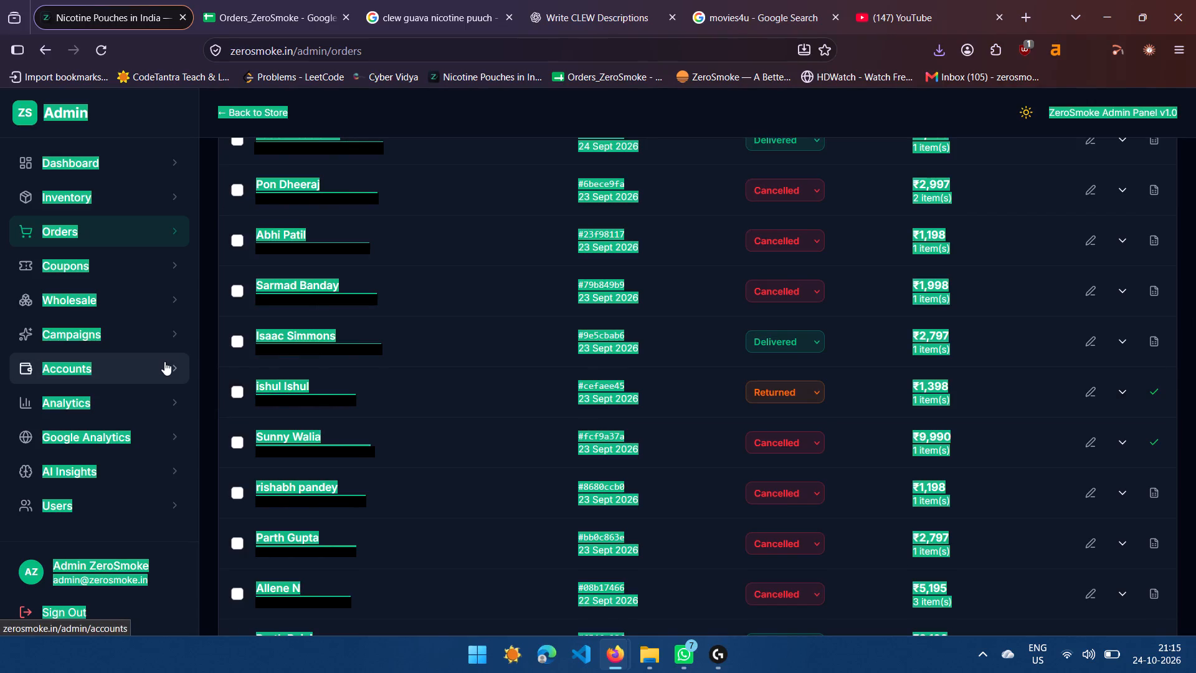
{"action": "left_click", "coordinate": [475, 301]}
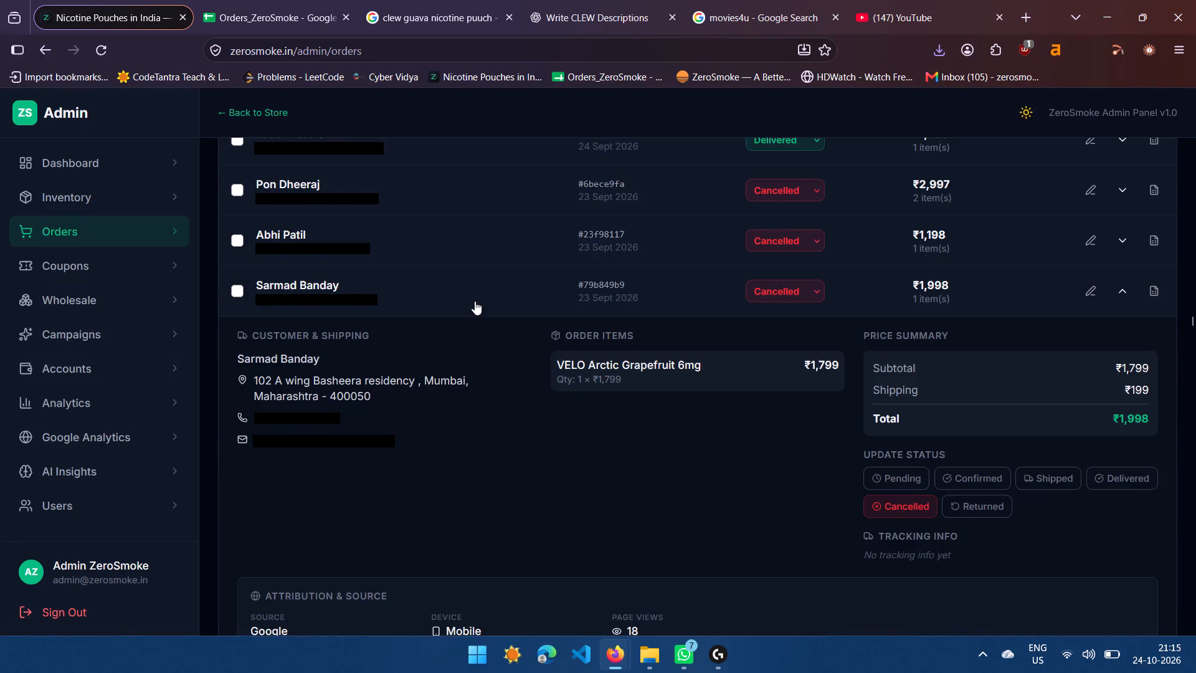
{"action": "left_click", "coordinate": [475, 301]}
{"action": "scroll", "coordinate": [781, 318], "scroll_direction": "up", "scroll_amount": 1}
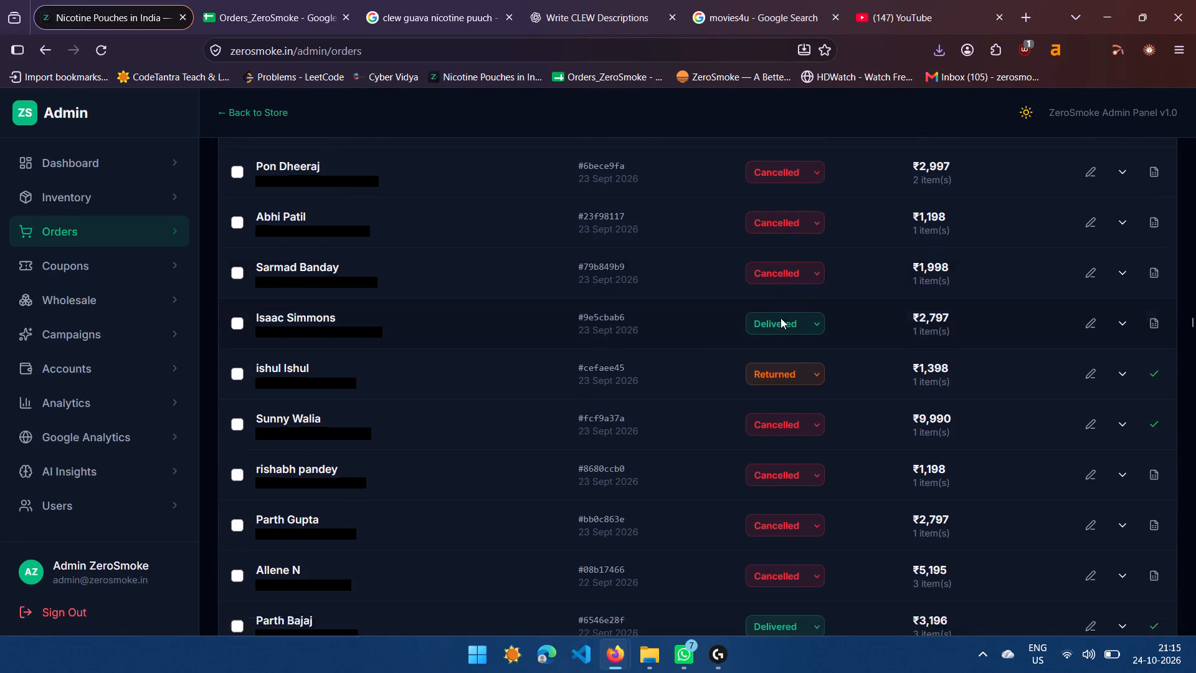
{"action": "scroll", "coordinate": [781, 318], "scroll_direction": "up", "scroll_amount": 1}
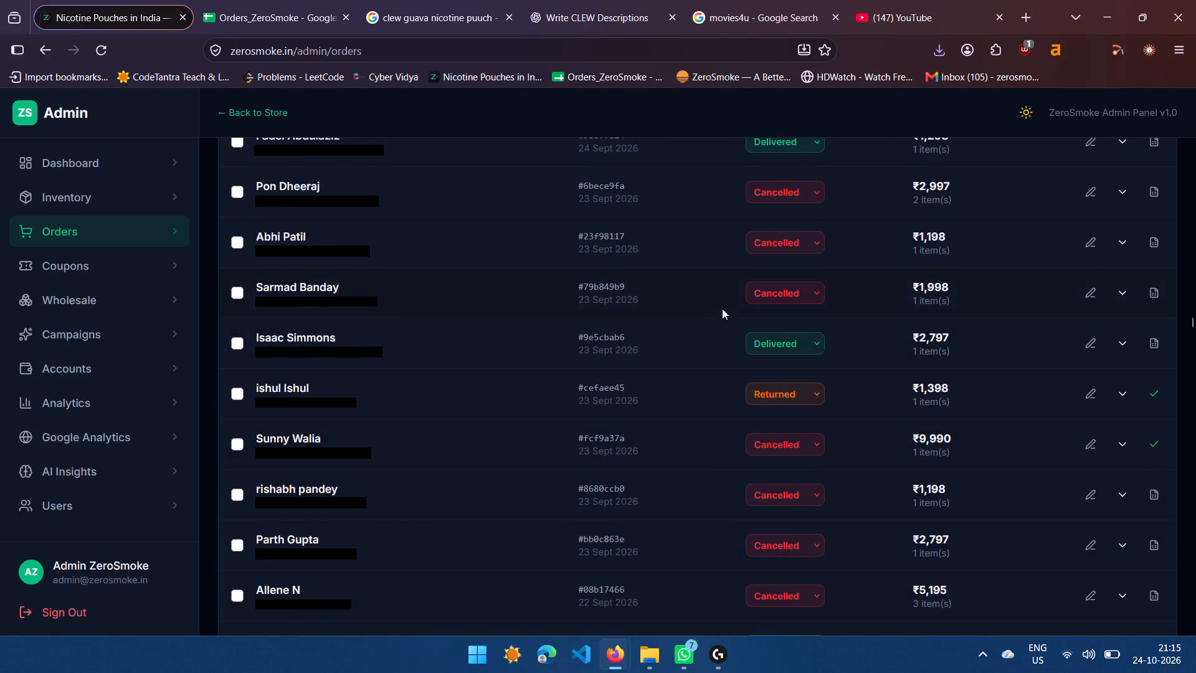
{"action": "scroll", "coordinate": [680, 183], "scroll_direction": "up", "scroll_amount": 4}
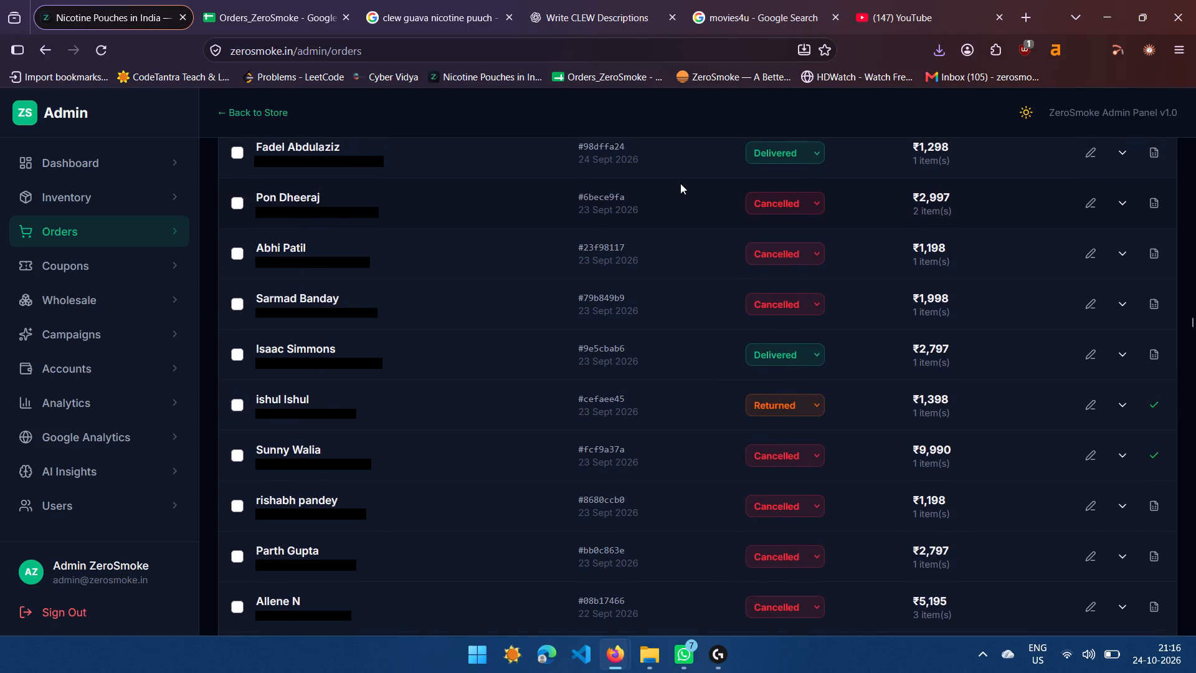
Review the orders from late September 2026 up to the newest of 24 October, and go back to those of mid-October.
{"action": "scroll", "coordinate": [680, 183], "scroll_direction": "up", "scroll_amount": 15}
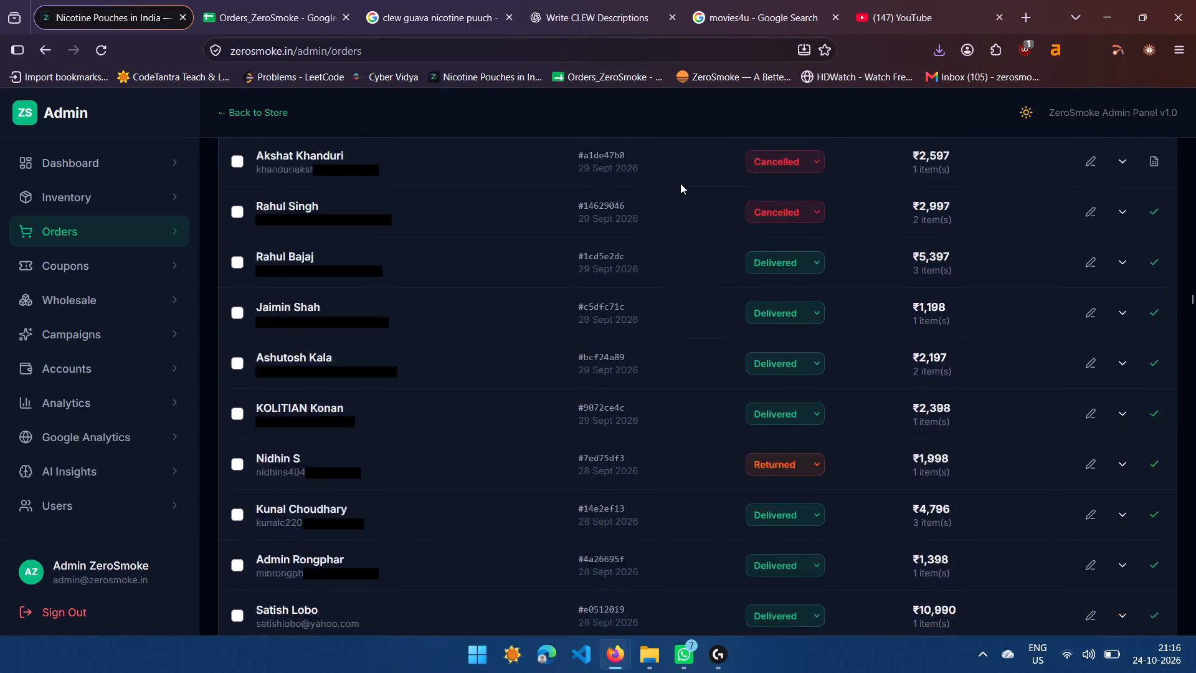
{"action": "scroll", "coordinate": [680, 183], "scroll_direction": "up", "scroll_amount": 10}
{"action": "scroll", "coordinate": [680, 183], "scroll_direction": "up", "scroll_amount": 20}
{"action": "scroll", "coordinate": [680, 183], "scroll_direction": "up", "scroll_amount": 16}
{"action": "scroll", "coordinate": [680, 183], "scroll_direction": "up", "scroll_amount": 9}
{"action": "scroll", "coordinate": [680, 183], "scroll_direction": "down", "scroll_amount": 4}
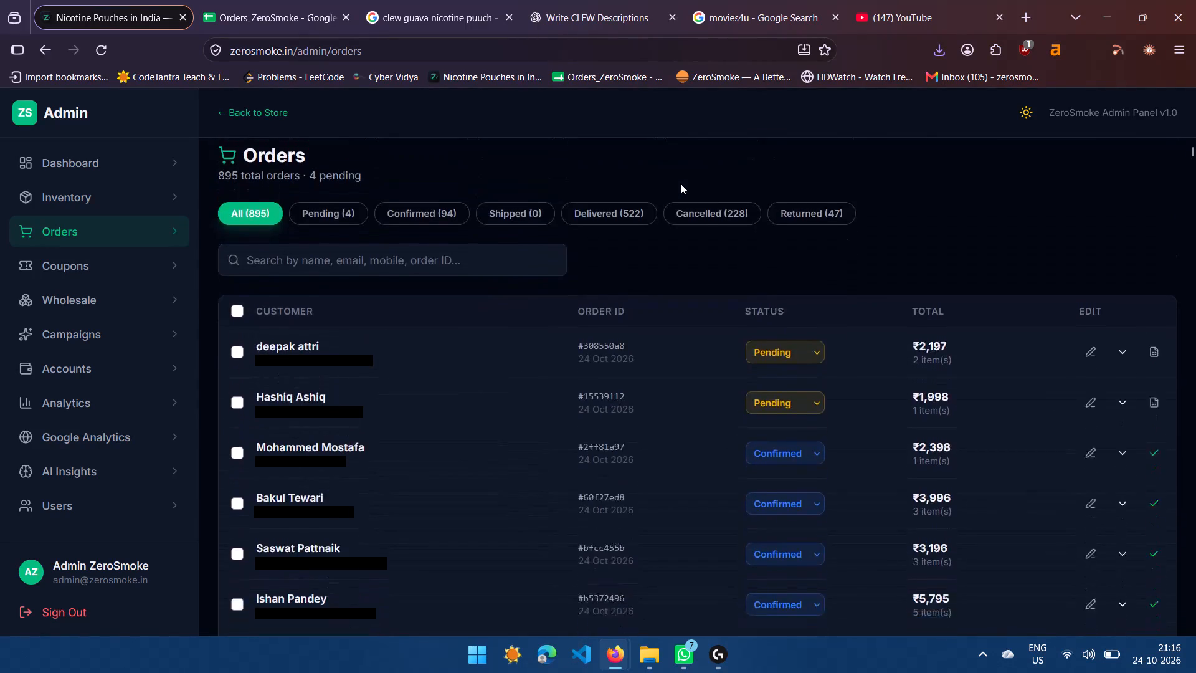
{"action": "scroll", "coordinate": [680, 183], "scroll_direction": "down", "scroll_amount": 17}
{"action": "scroll", "coordinate": [680, 183], "scroll_direction": "down", "scroll_amount": 4}
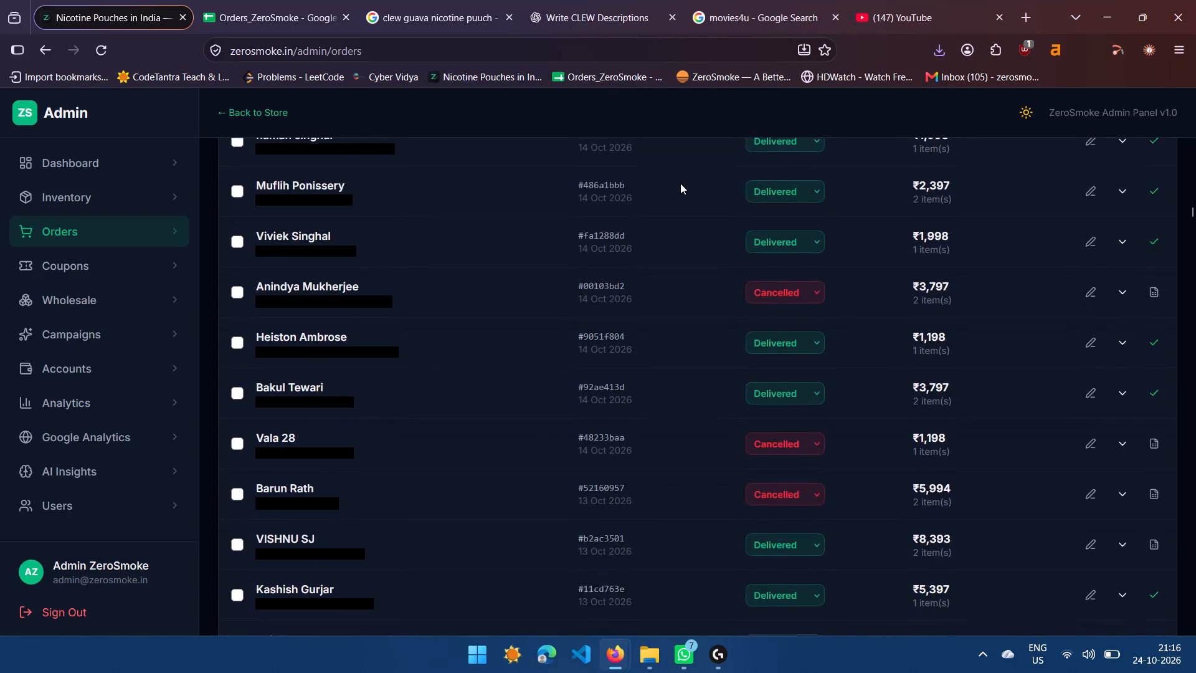
{"action": "scroll", "coordinate": [680, 183], "scroll_direction": "down", "scroll_amount": 1}
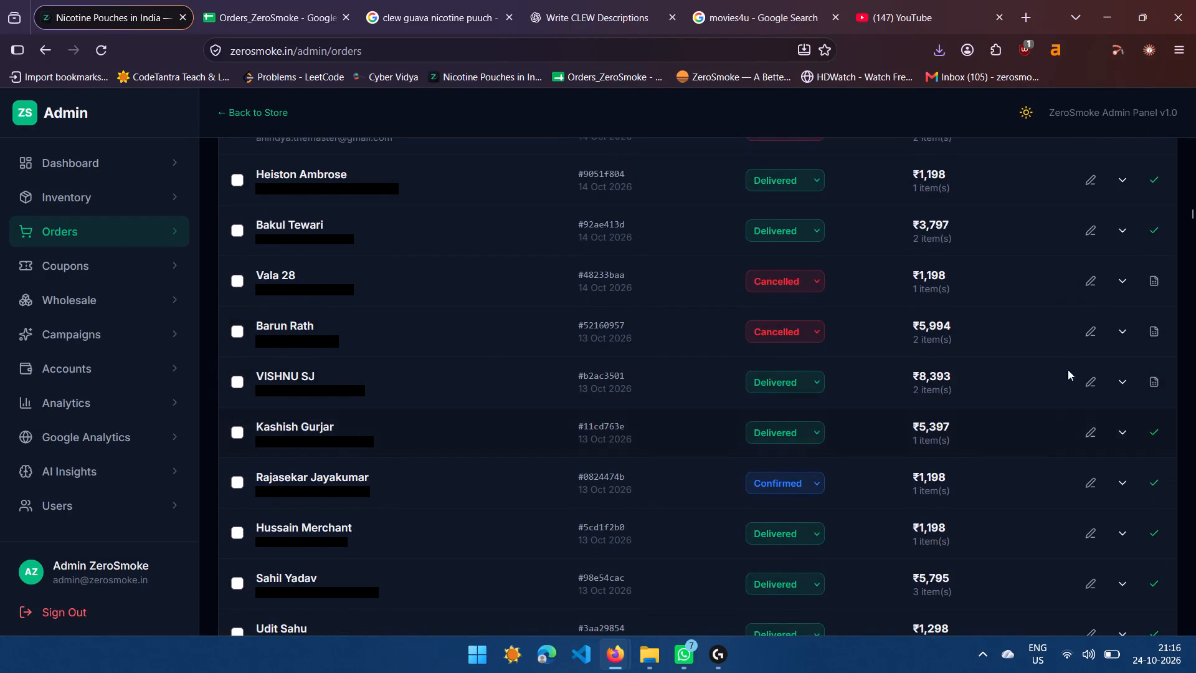
{"action": "left_click", "coordinate": [1109, 328]}
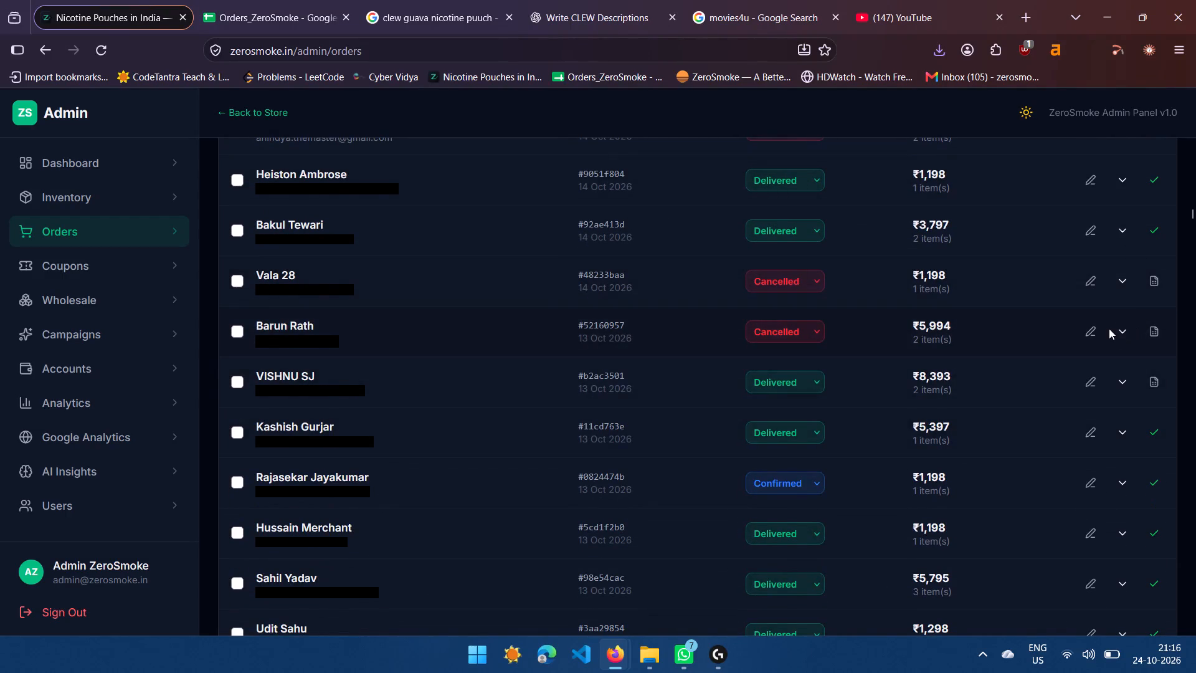
{"action": "left_click", "coordinate": [1119, 331]}
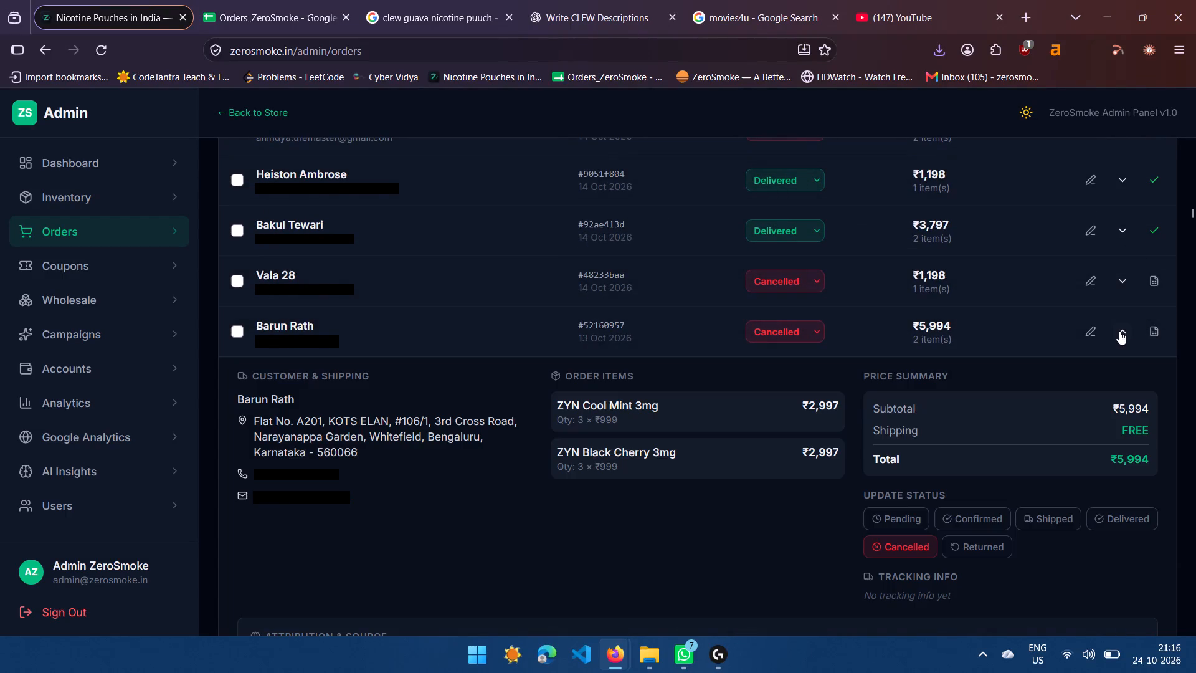
{"action": "left_click", "coordinate": [1119, 332]}
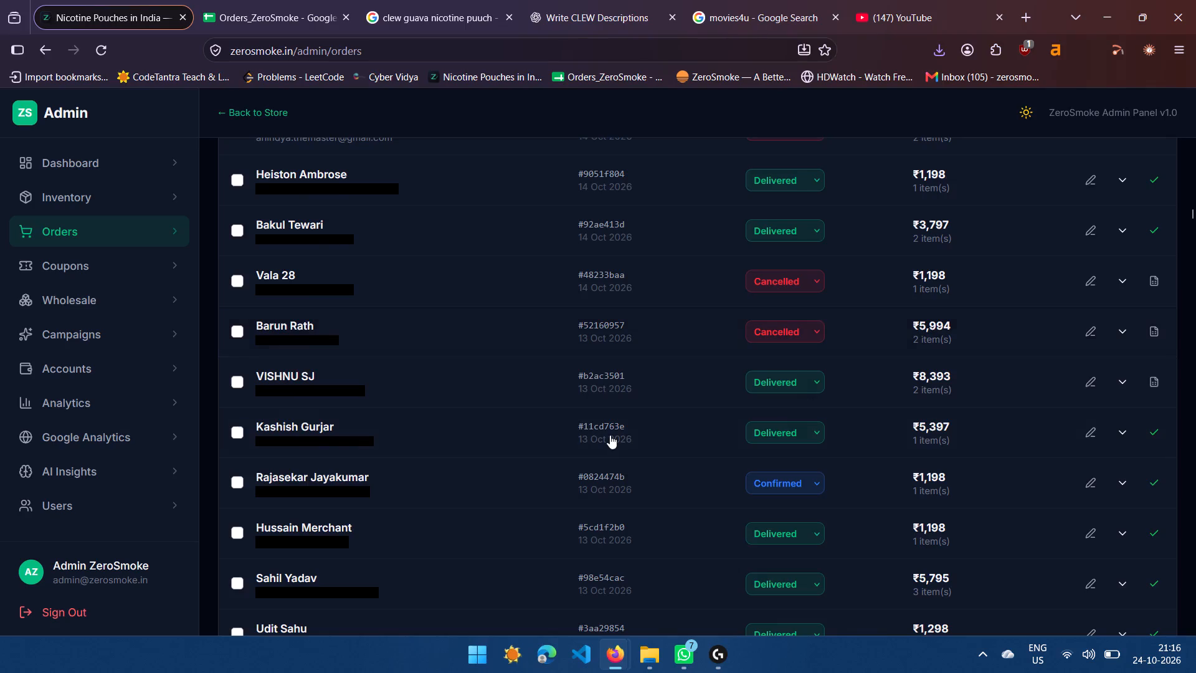
{"action": "scroll", "coordinate": [610, 435], "scroll_direction": "up", "scroll_amount": 14}
{"action": "scroll", "coordinate": [610, 435], "scroll_direction": "up", "scroll_amount": 7}
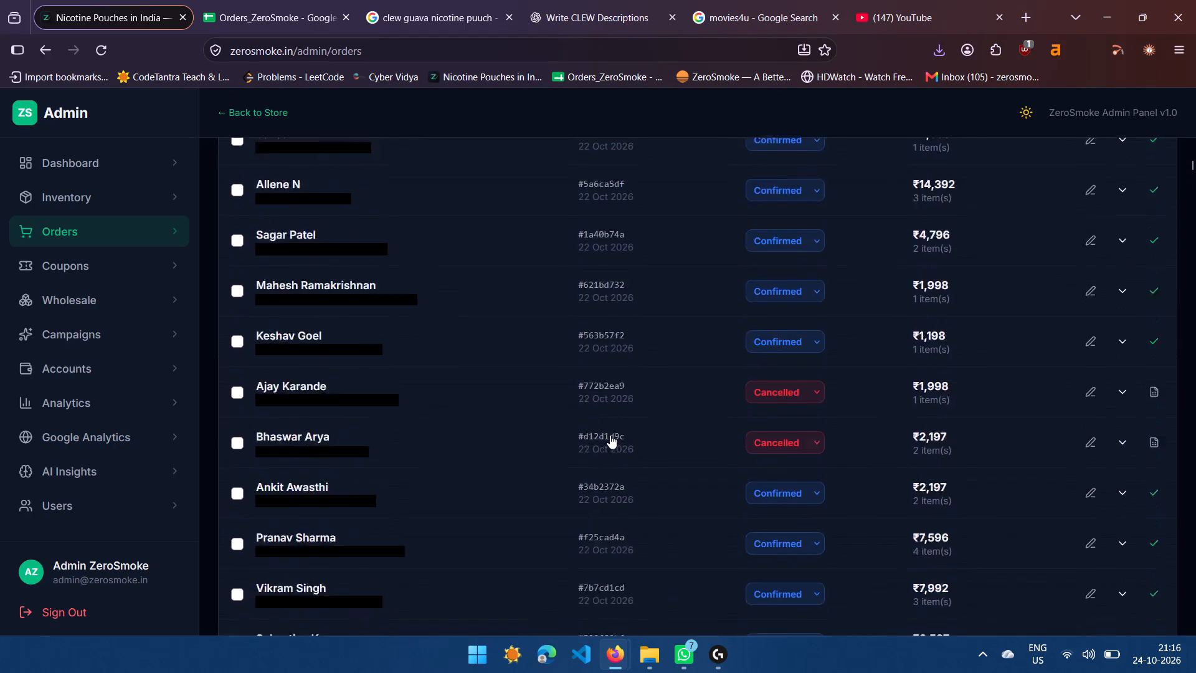
{"action": "scroll", "coordinate": [610, 435], "scroll_direction": "up", "scroll_amount": 5}
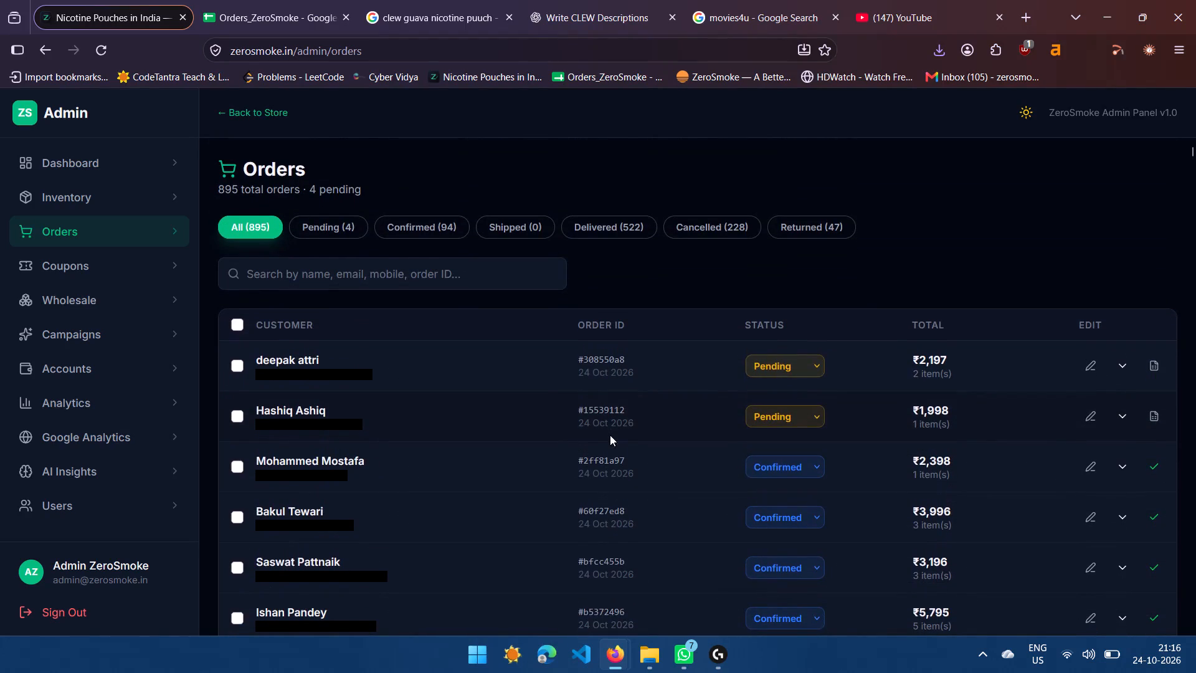
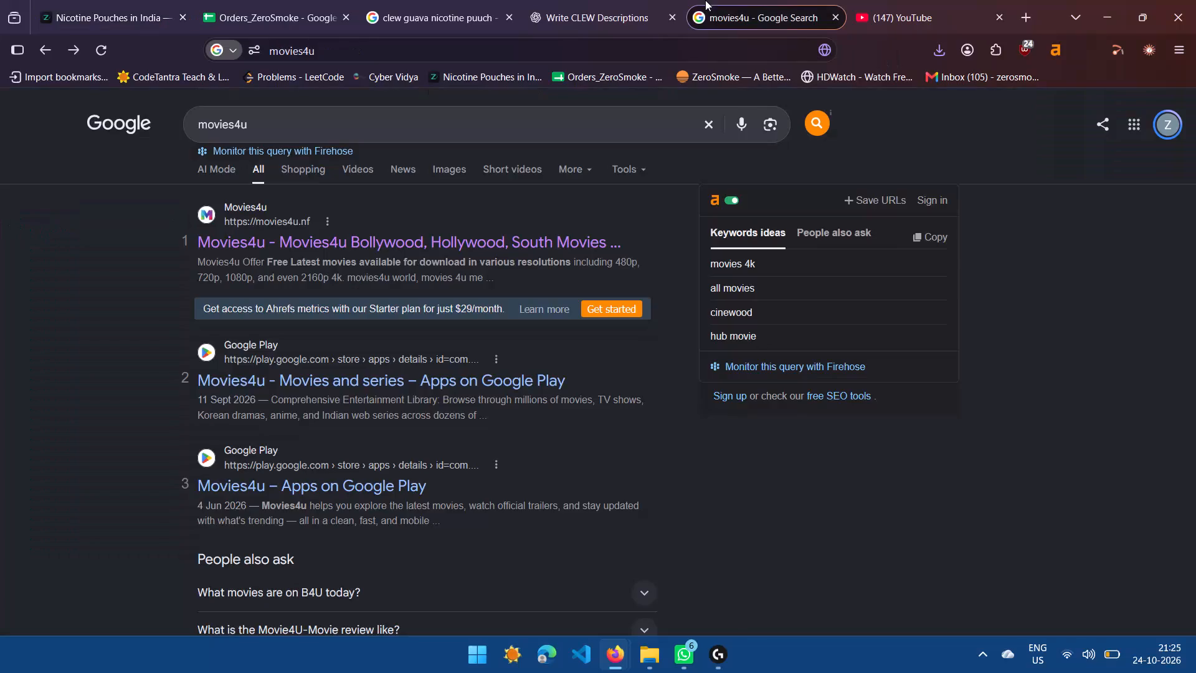
Switch to the Orders_ZeroSmoke spreadsheet, check the earliest entries of the orders sheet, and open the Old orders sheet.
{"action": "left_click", "coordinate": [239, 16]}
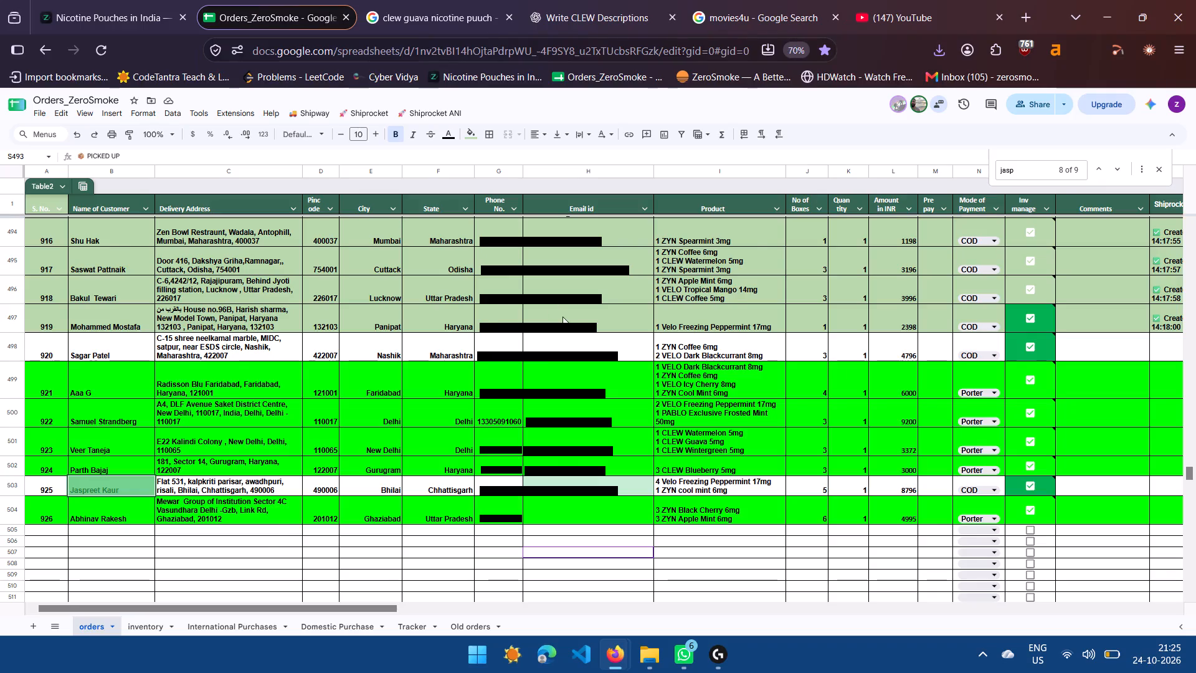
{"action": "scroll", "coordinate": [562, 317], "scroll_direction": "up", "scroll_amount": 19}
{"action": "scroll", "coordinate": [562, 279], "scroll_direction": "up", "scroll_amount": 20}
{"action": "scroll", "coordinate": [562, 279], "scroll_direction": "up", "scroll_amount": 10}
{"action": "scroll", "coordinate": [562, 279], "scroll_direction": "up", "scroll_amount": 17}
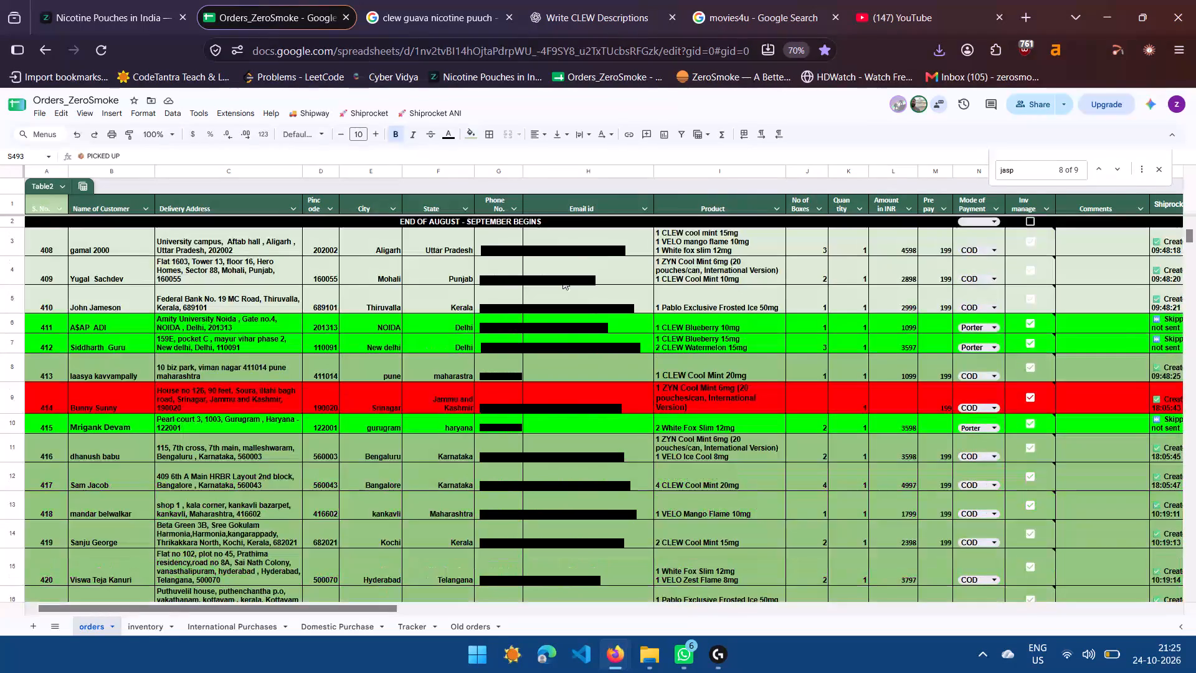
{"action": "scroll", "coordinate": [562, 279], "scroll_direction": "up", "scroll_amount": 11}
{"action": "scroll", "coordinate": [563, 474], "scroll_direction": "up", "scroll_amount": 4}
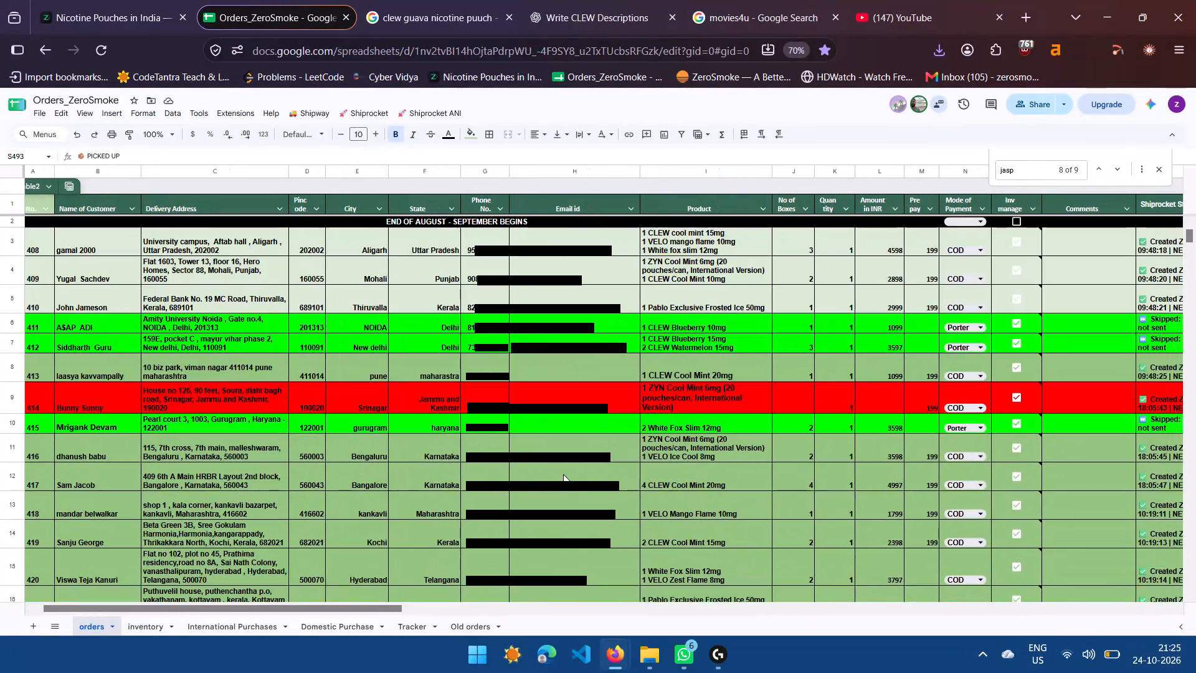
{"action": "scroll", "coordinate": [563, 474], "scroll_direction": "up", "scroll_amount": 5}
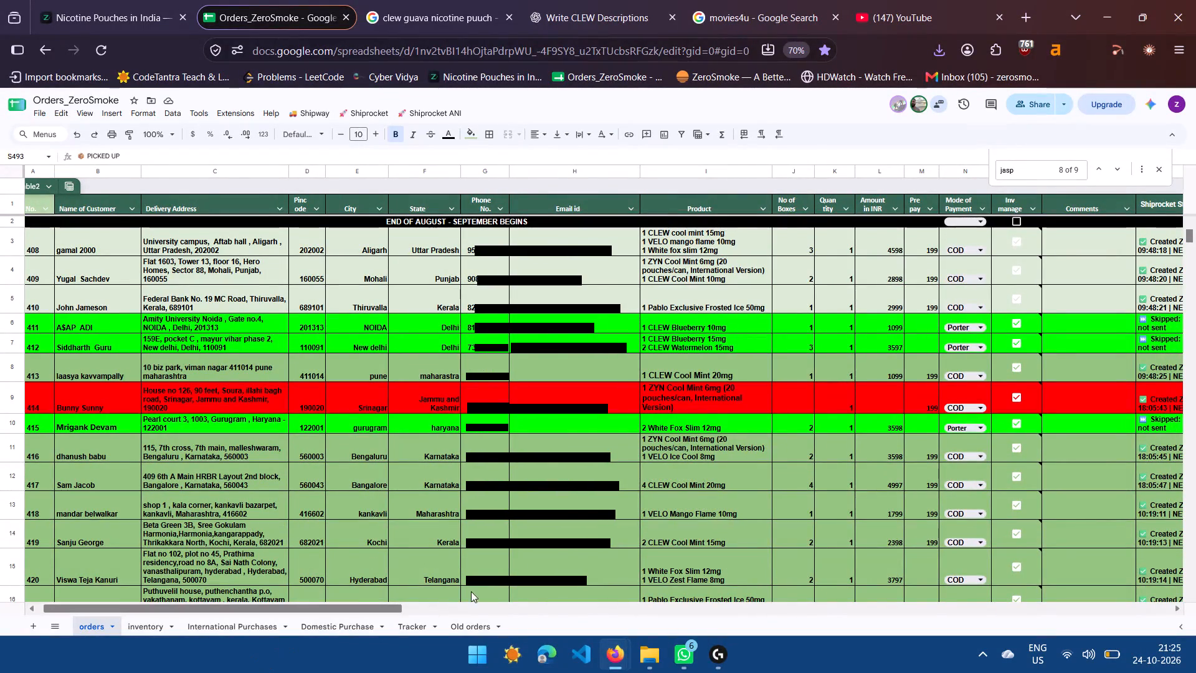
{"action": "left_click", "coordinate": [452, 631]}
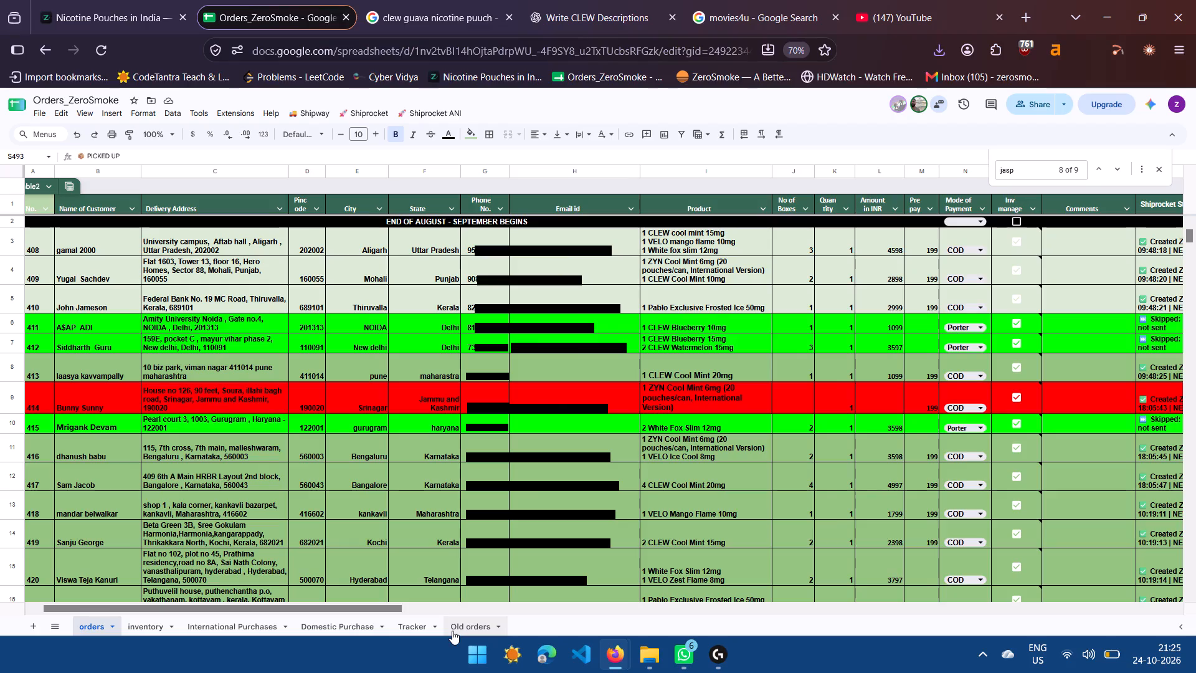
Examine the Old orders sheet from its first entries to the August 2026 orders, comparing products, amounts and payment modes.
{"action": "scroll", "coordinate": [678, 433], "scroll_direction": "down", "scroll_amount": 7}
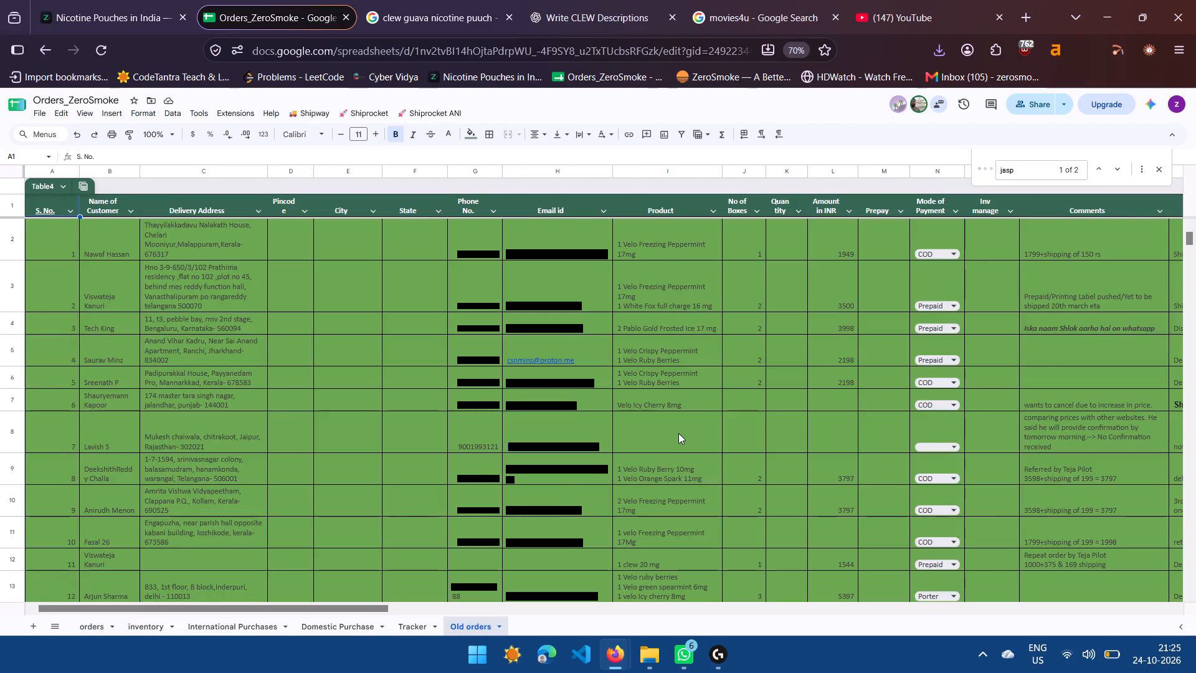
{"action": "scroll", "coordinate": [678, 433], "scroll_direction": "down", "scroll_amount": 13}
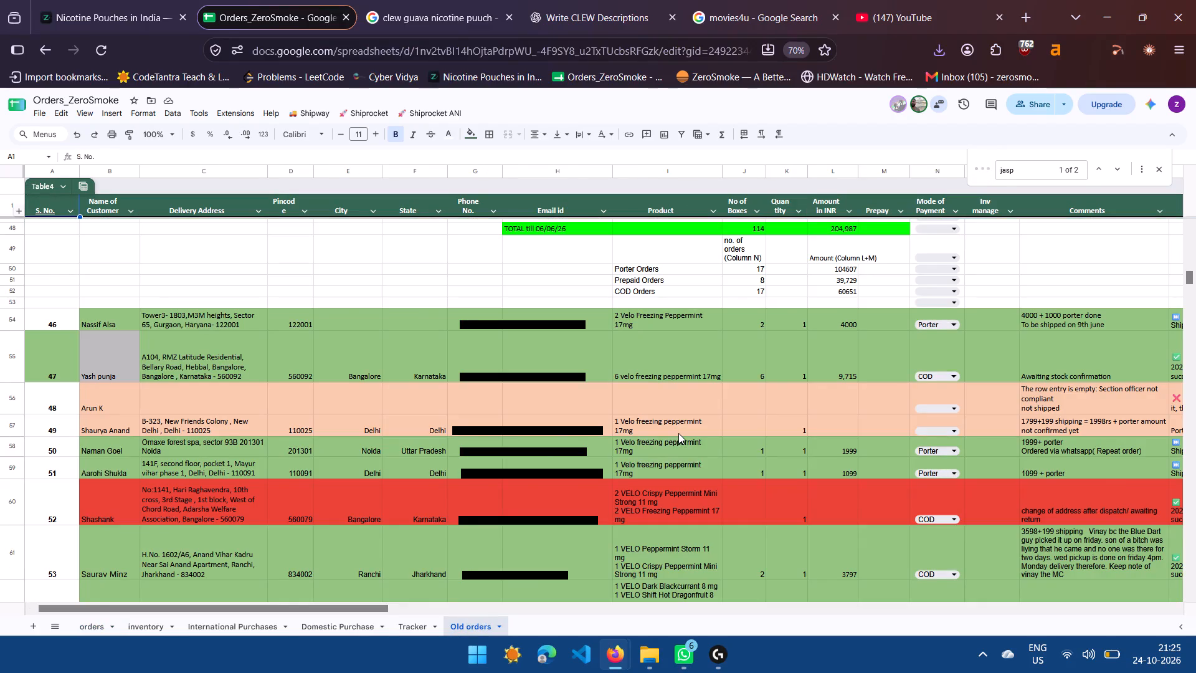
{"action": "scroll", "coordinate": [678, 433], "scroll_direction": "down", "scroll_amount": 1}
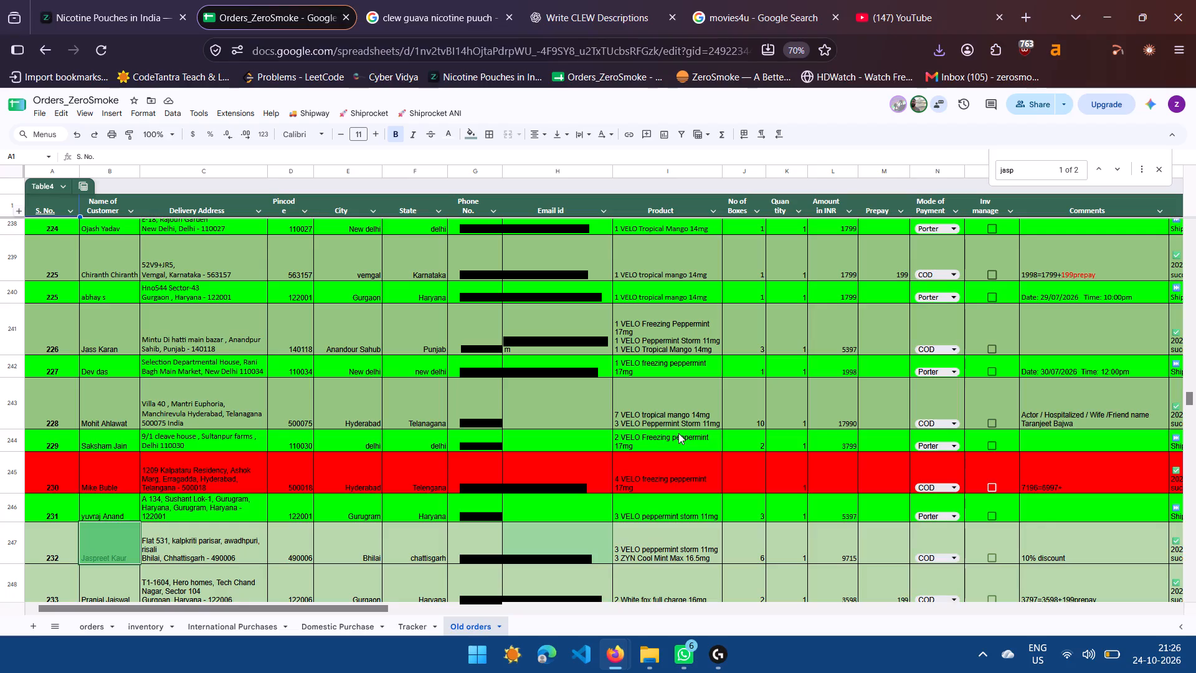
{"action": "scroll", "coordinate": [678, 433], "scroll_direction": "down", "scroll_amount": 14}
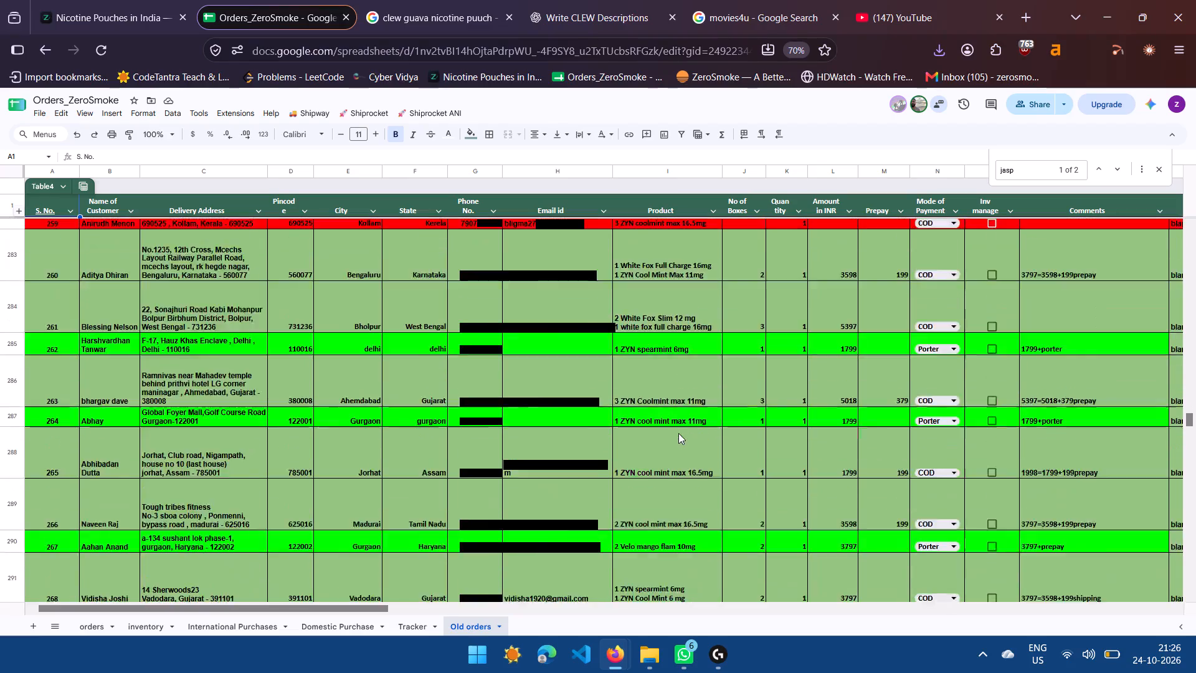
{"action": "scroll", "coordinate": [678, 433], "scroll_direction": "up", "scroll_amount": 10}
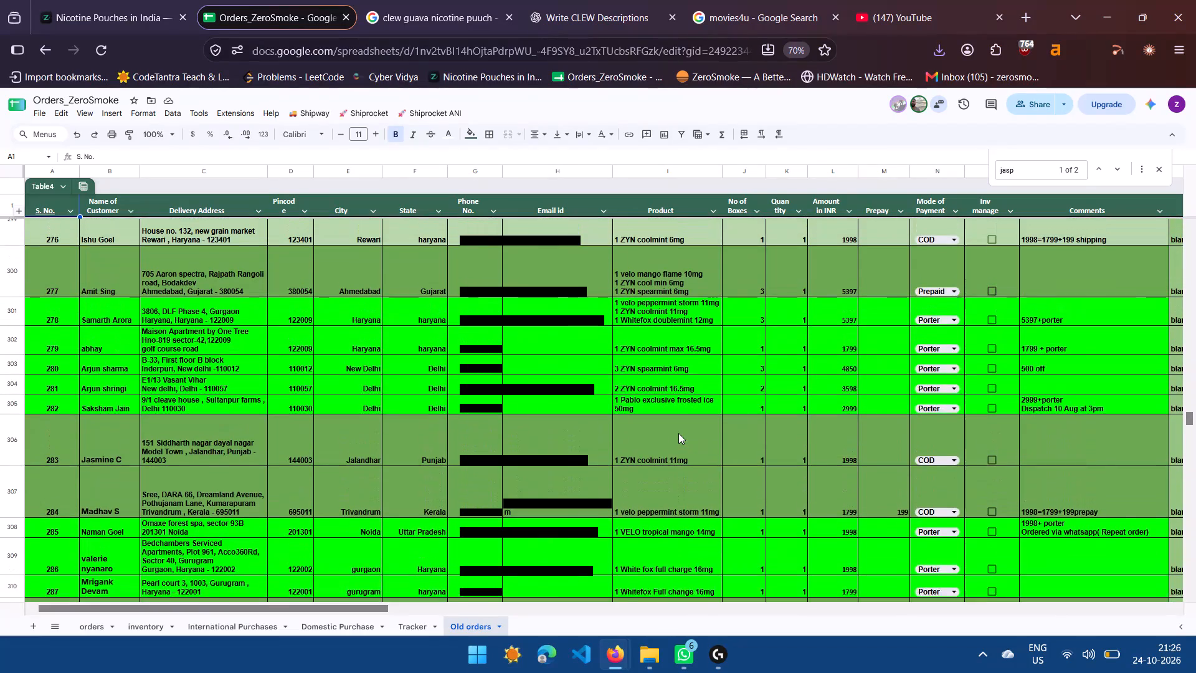
{"action": "scroll", "coordinate": [678, 433], "scroll_direction": "up", "scroll_amount": 7}
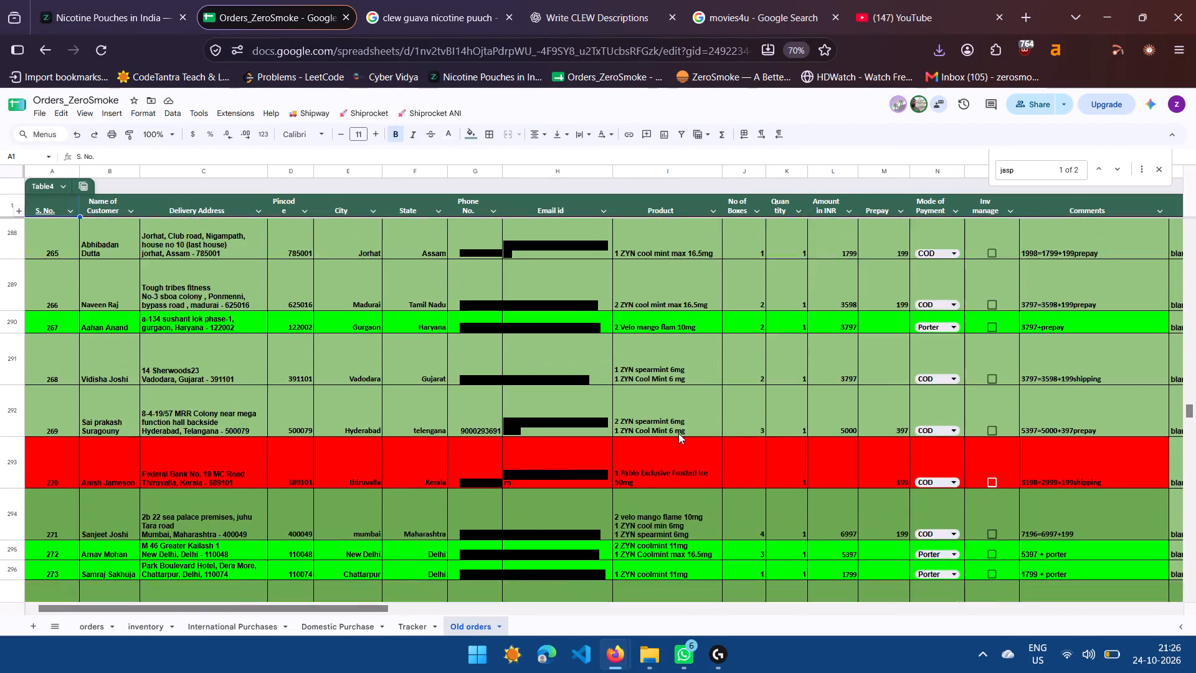
{"action": "scroll", "coordinate": [678, 433], "scroll_direction": "up", "scroll_amount": 10}
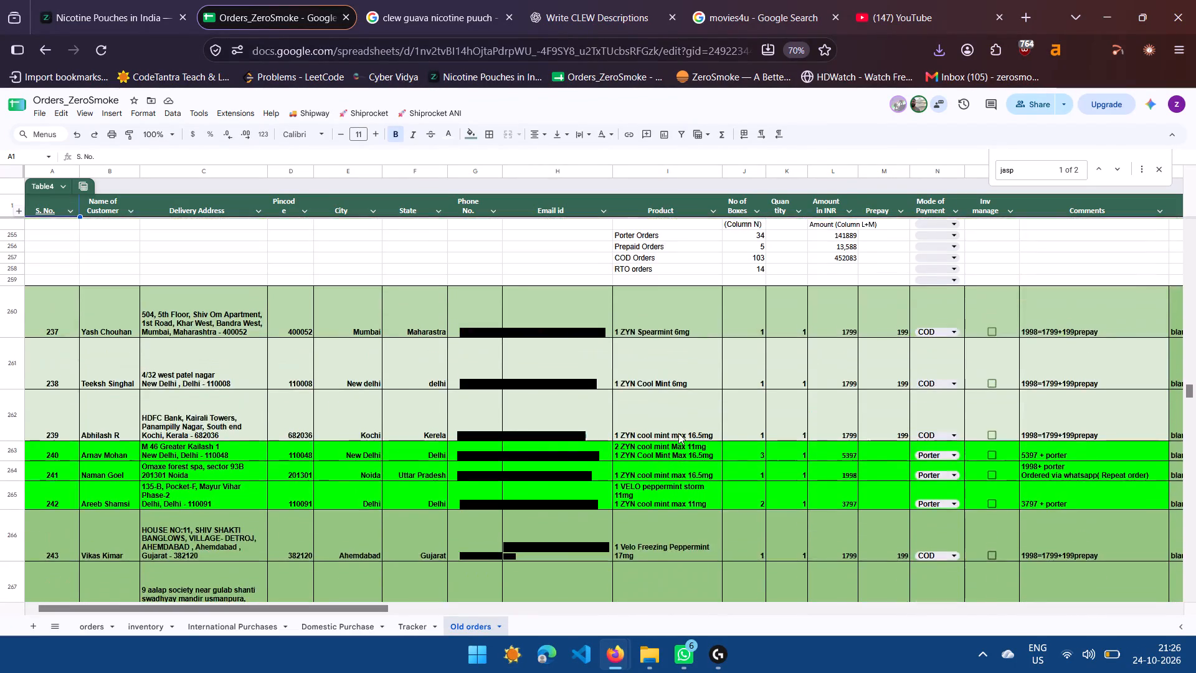
Examine the Old orders entries backwards from serial number 236 to about 119, checking products, amounts and comments.
{"action": "scroll", "coordinate": [678, 433], "scroll_direction": "up", "scroll_amount": 2}
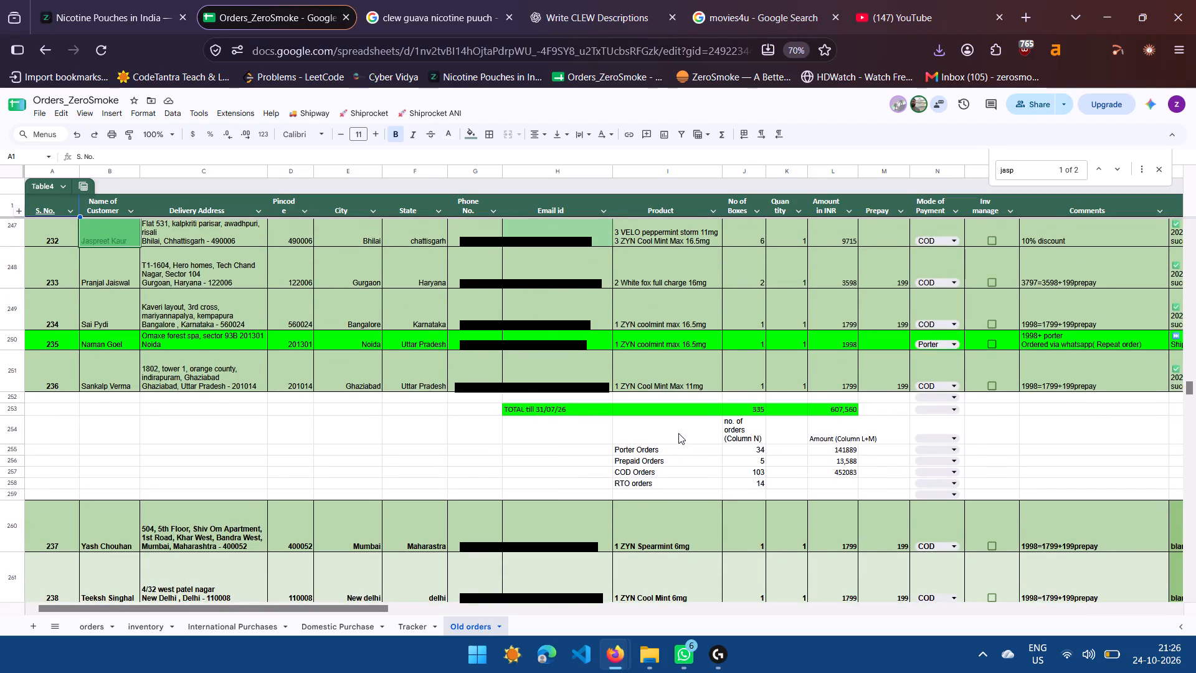
{"action": "scroll", "coordinate": [678, 433], "scroll_direction": "up", "scroll_amount": 4}
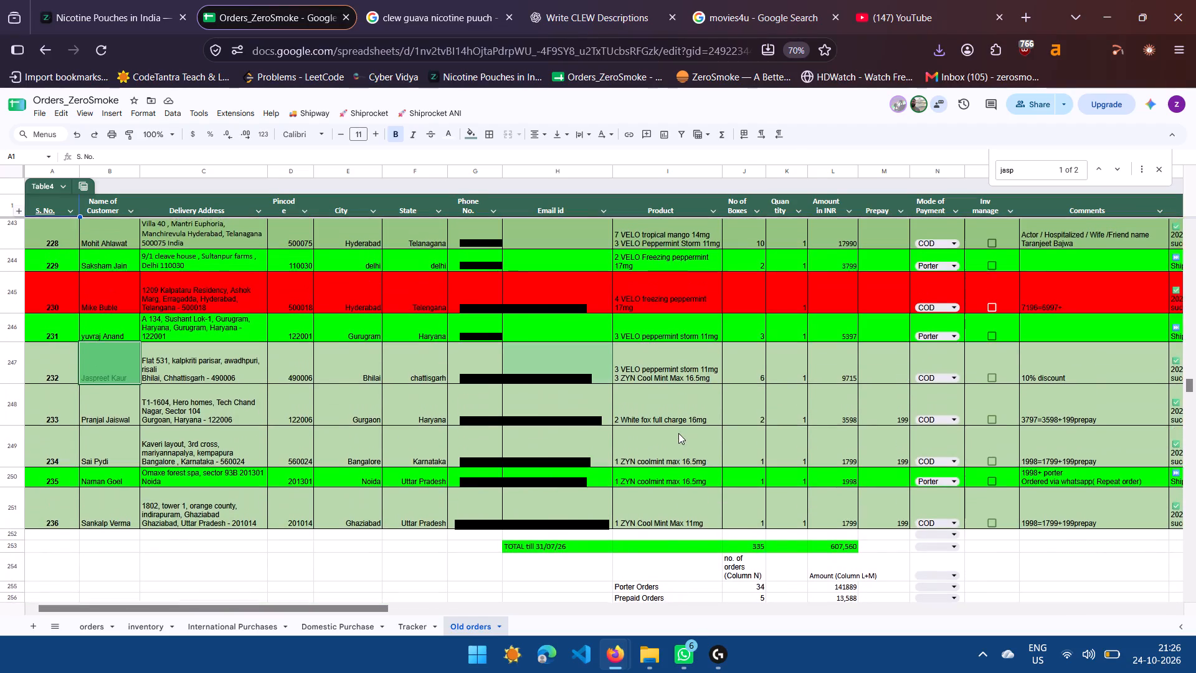
{"action": "scroll", "coordinate": [678, 433], "scroll_direction": "up", "scroll_amount": 13}
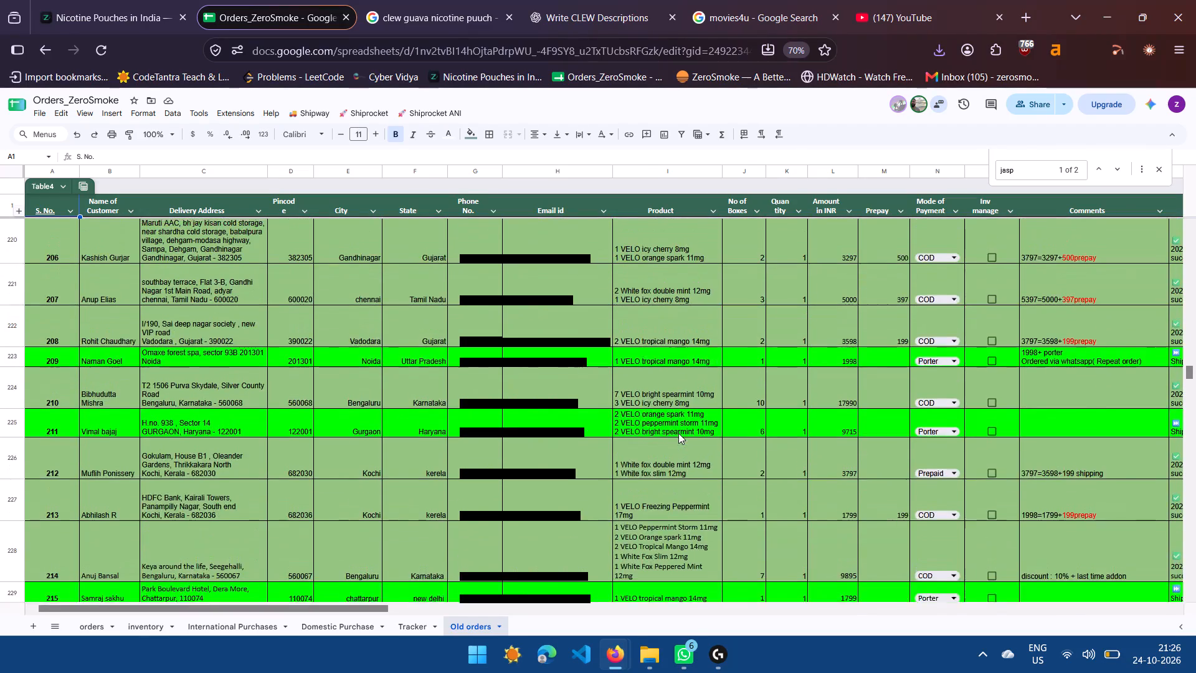
{"action": "scroll", "coordinate": [678, 433], "scroll_direction": "up", "scroll_amount": 9}
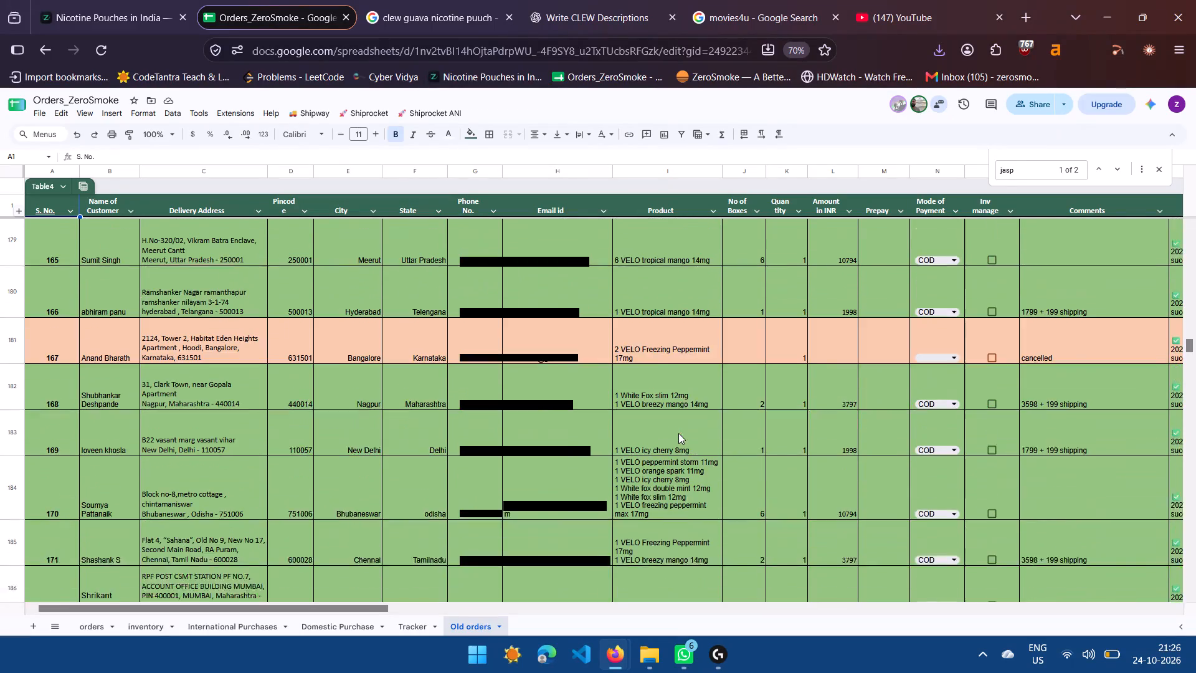
{"action": "scroll", "coordinate": [678, 433], "scroll_direction": "up", "scroll_amount": 4}
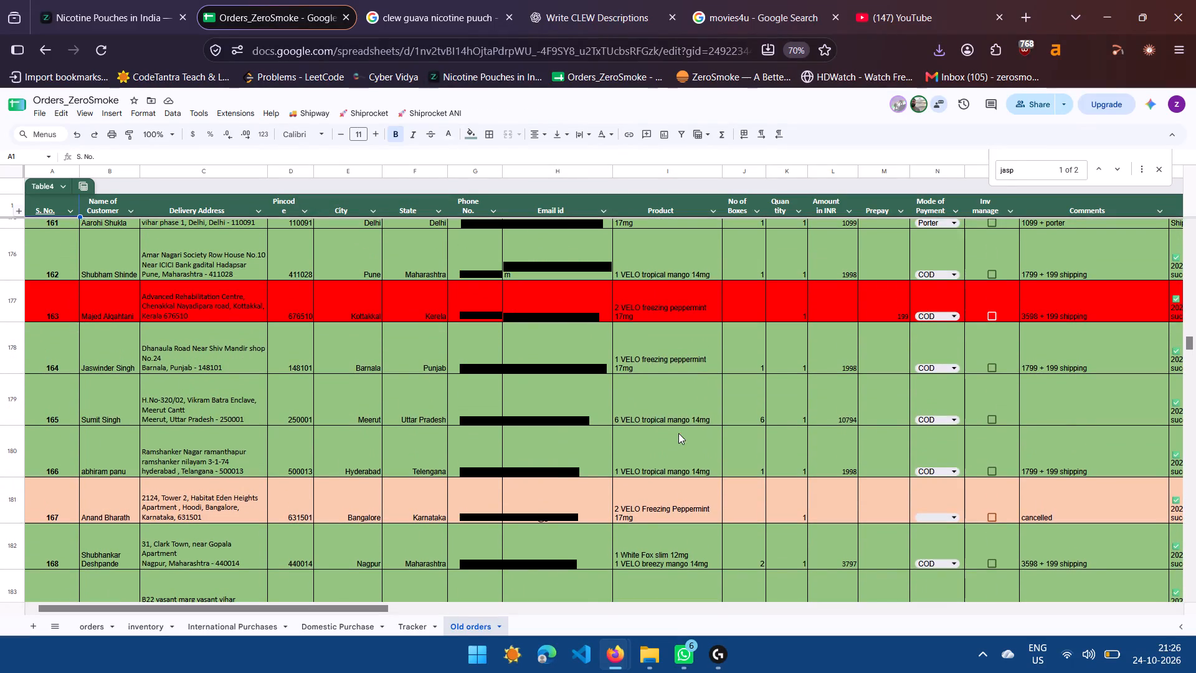
{"action": "scroll", "coordinate": [678, 433], "scroll_direction": "down", "scroll_amount": 3}
{"action": "scroll", "coordinate": [678, 433], "scroll_direction": "up", "scroll_amount": 1}
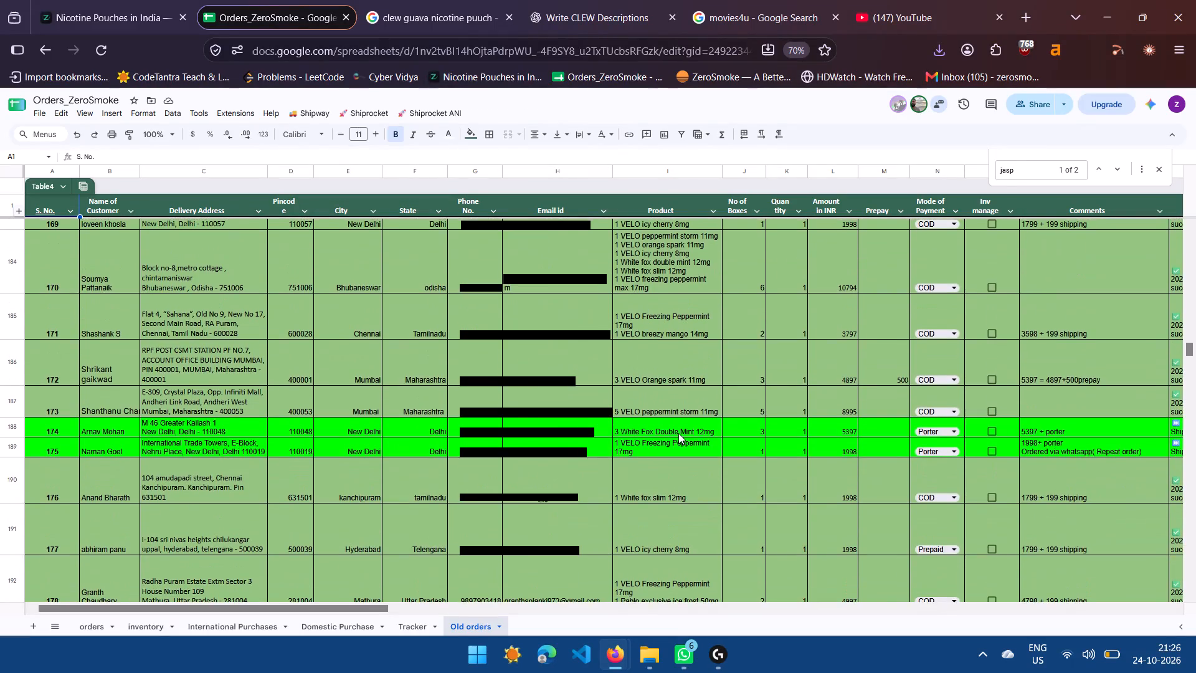
{"action": "scroll", "coordinate": [678, 433], "scroll_direction": "up", "scroll_amount": 12}
Check the Shipway status, tracking ID and shipment status of the old orders around row 141.
{"action": "scroll", "coordinate": [678, 433], "scroll_direction": "left", "scroll_amount": 2}
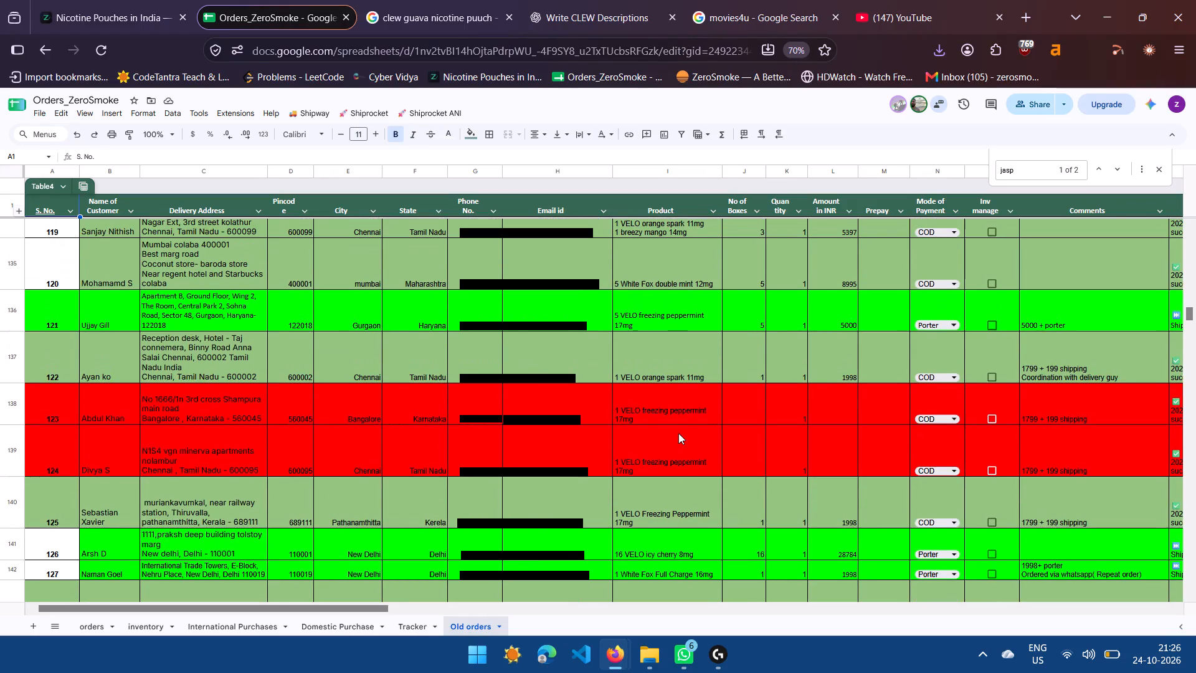
{"action": "scroll", "coordinate": [678, 433], "scroll_direction": "left", "scroll_amount": 8}
{"action": "left_click", "coordinate": [678, 433]}
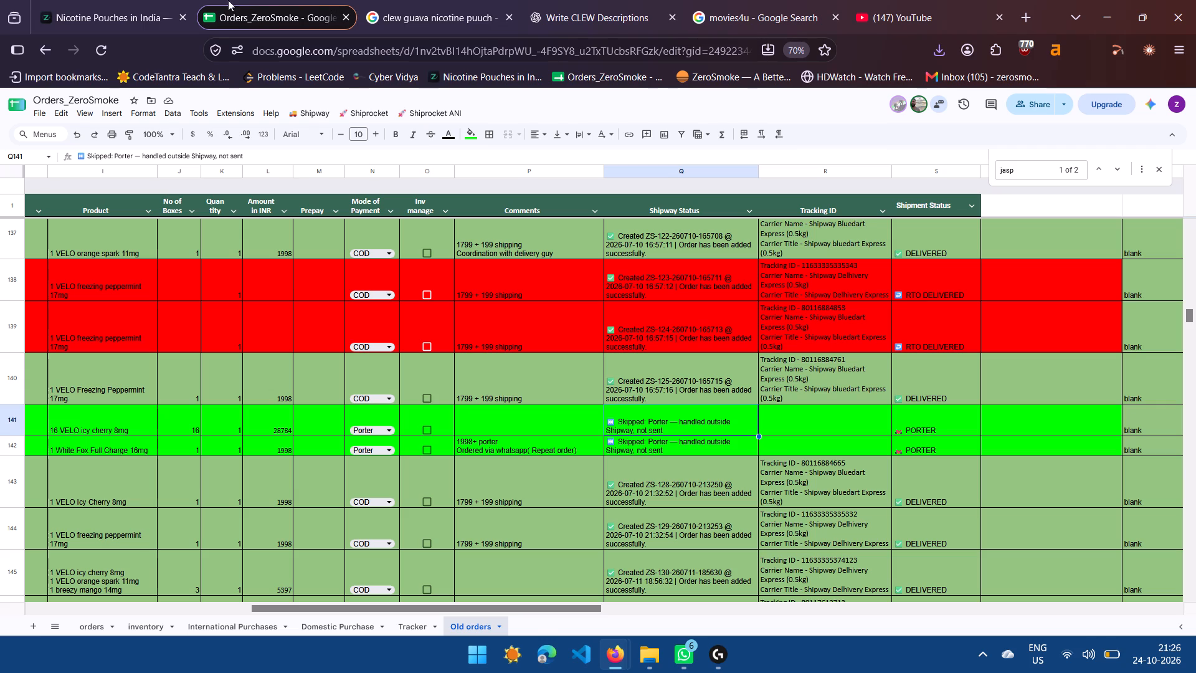
In the ZeroSmoke admin order list, review orders from 24 October back to 31 August 2026, checking statuses and totals.
{"action": "left_click", "coordinate": [173, 0]}
{"action": "scroll", "coordinate": [450, 386], "scroll_direction": "down", "scroll_amount": 7}
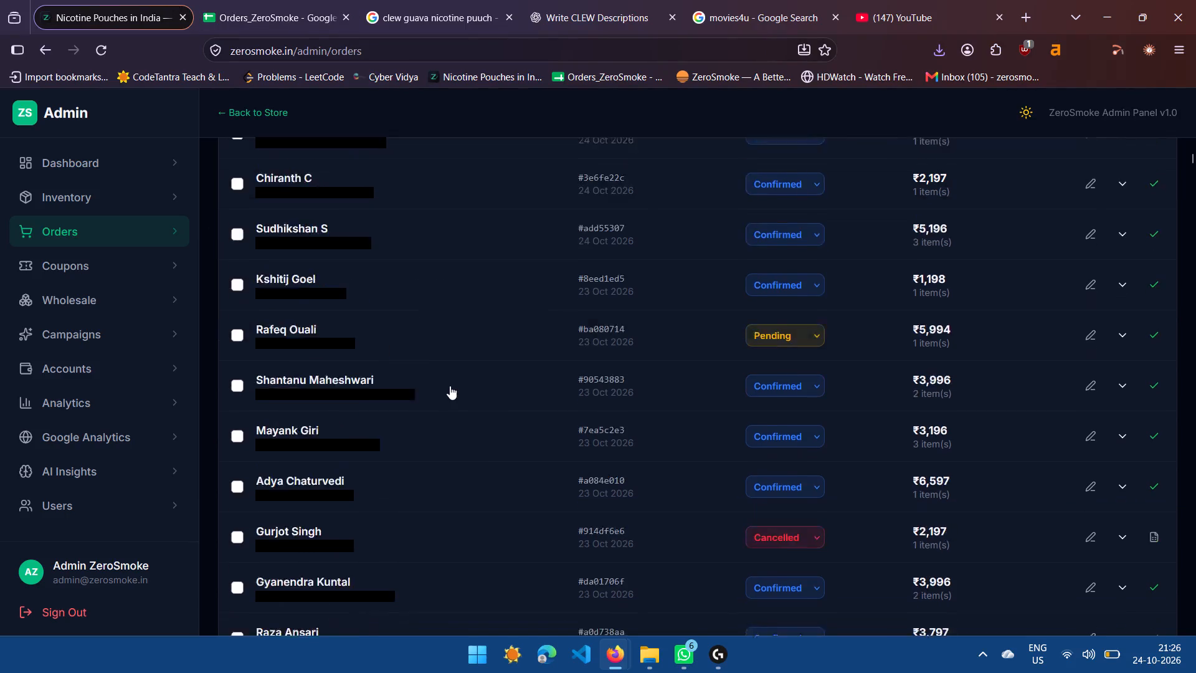
{"action": "scroll", "coordinate": [450, 386], "scroll_direction": "down", "scroll_amount": 12}
{"action": "scroll", "coordinate": [450, 386], "scroll_direction": "down", "scroll_amount": 14}
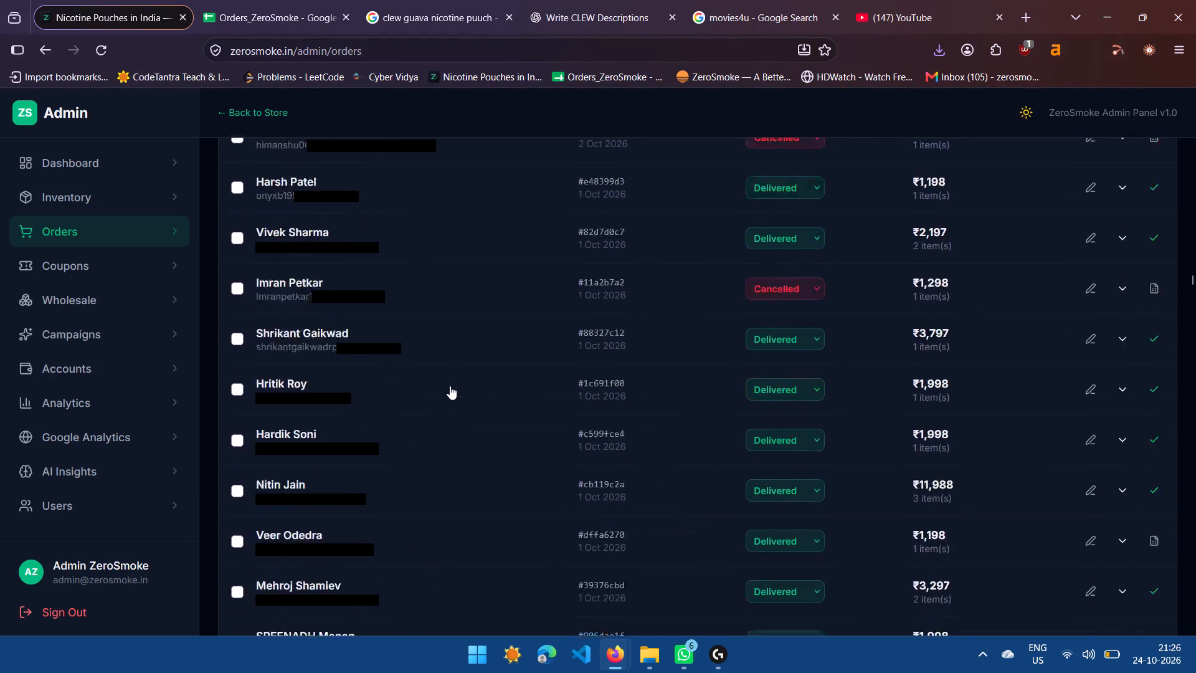
{"action": "scroll", "coordinate": [450, 386], "scroll_direction": "down", "scroll_amount": 7}
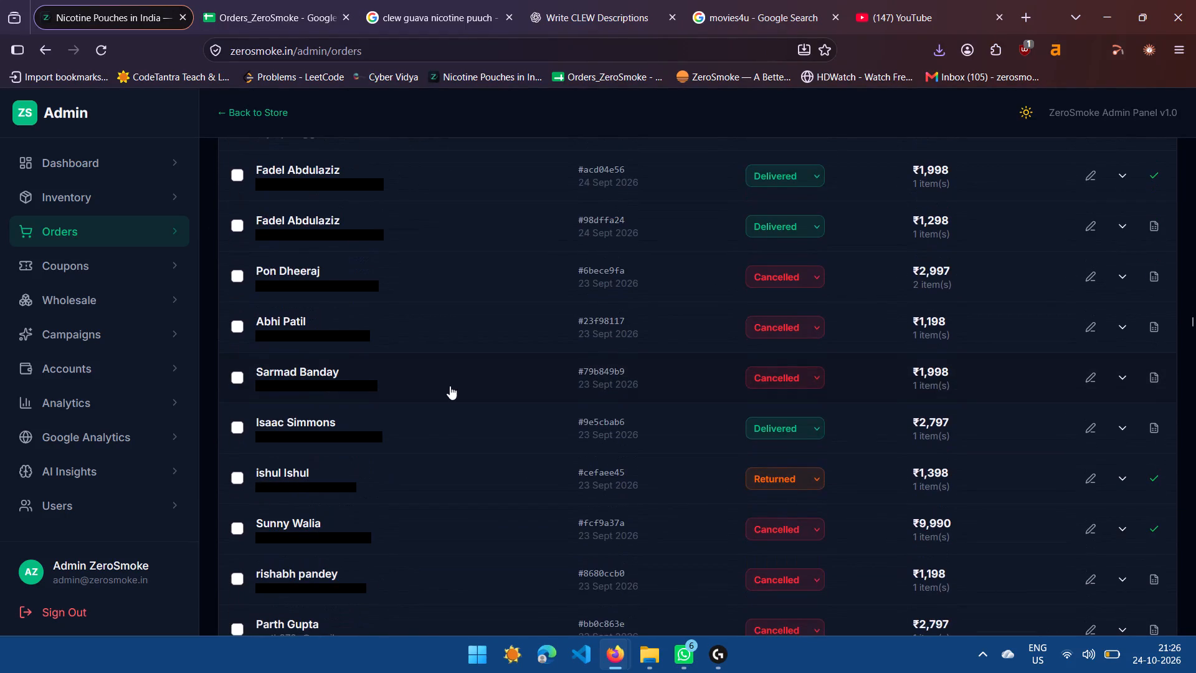
{"action": "scroll", "coordinate": [450, 386], "scroll_direction": "down", "scroll_amount": 1}
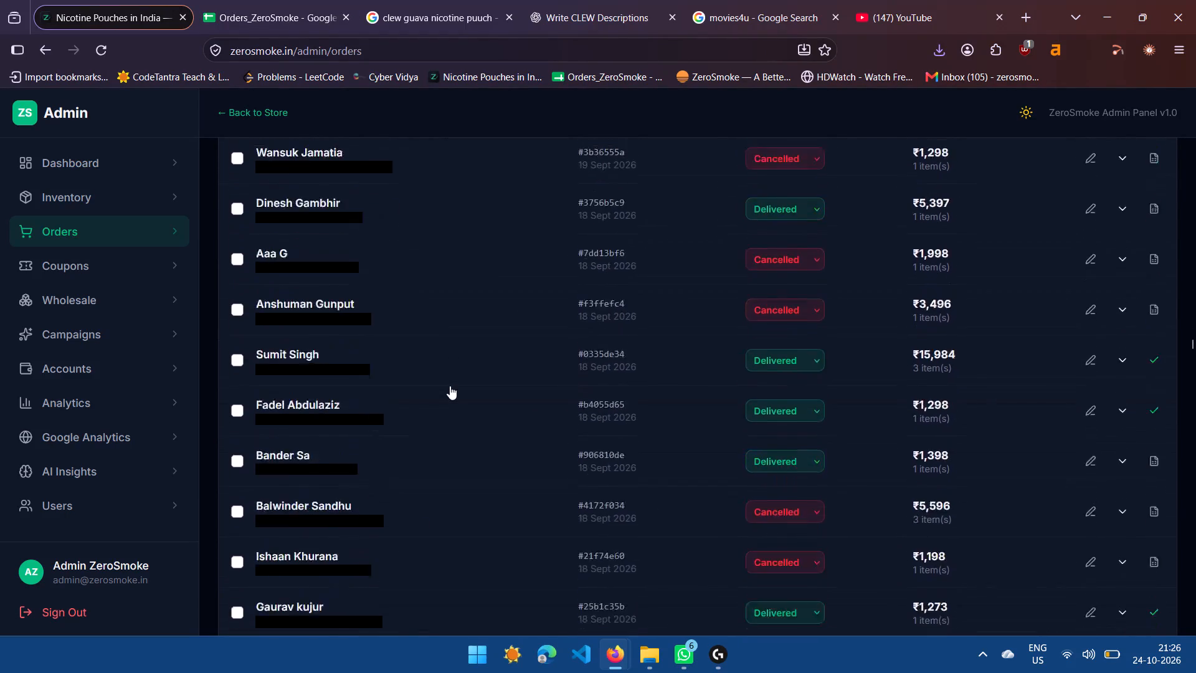
{"action": "scroll", "coordinate": [450, 386], "scroll_direction": "down", "scroll_amount": 8}
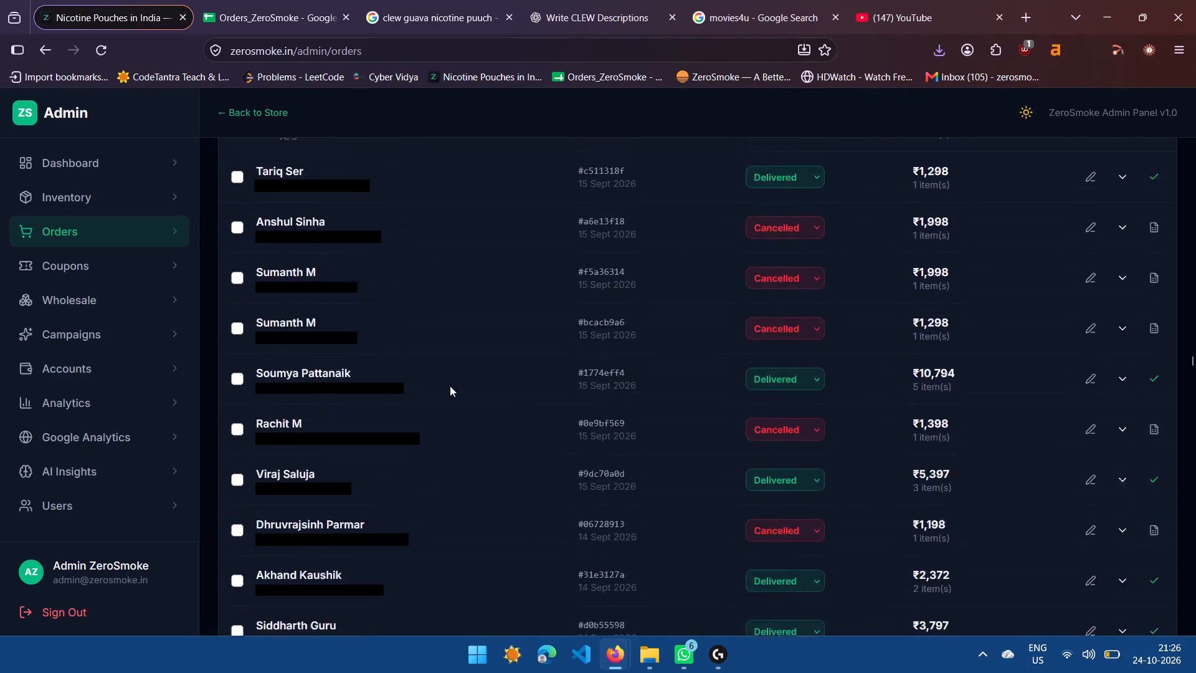
{"action": "scroll", "coordinate": [450, 386], "scroll_direction": "down", "scroll_amount": 12}
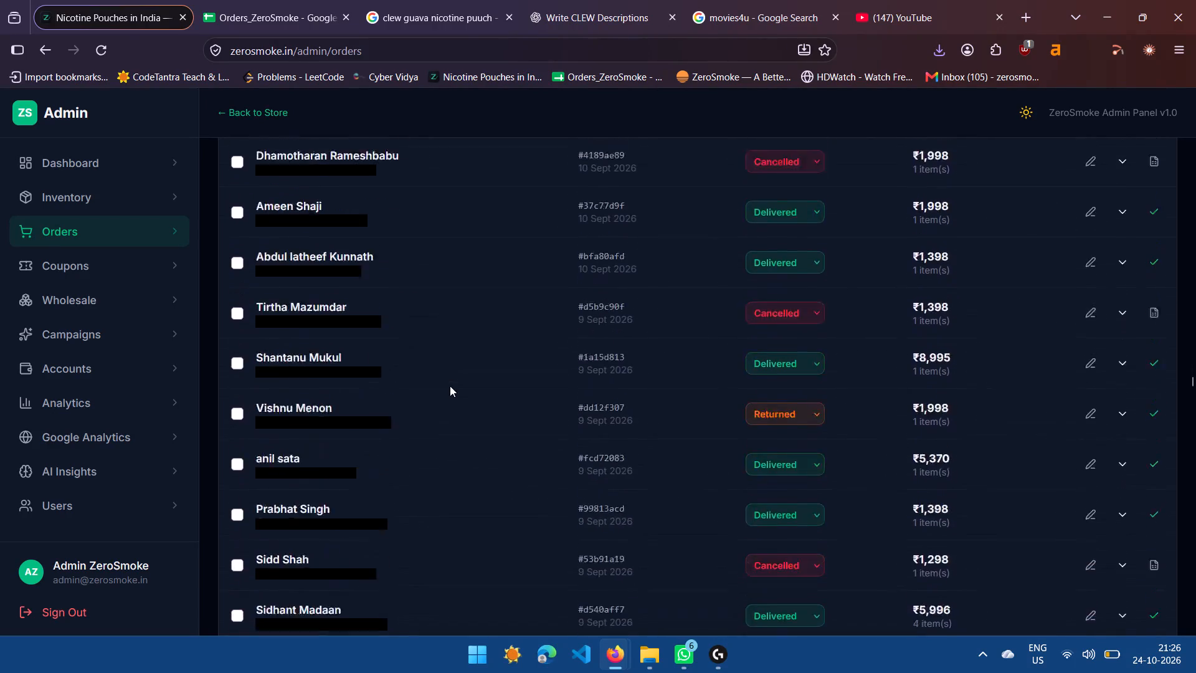
{"action": "scroll", "coordinate": [450, 386], "scroll_direction": "down", "scroll_amount": 14}
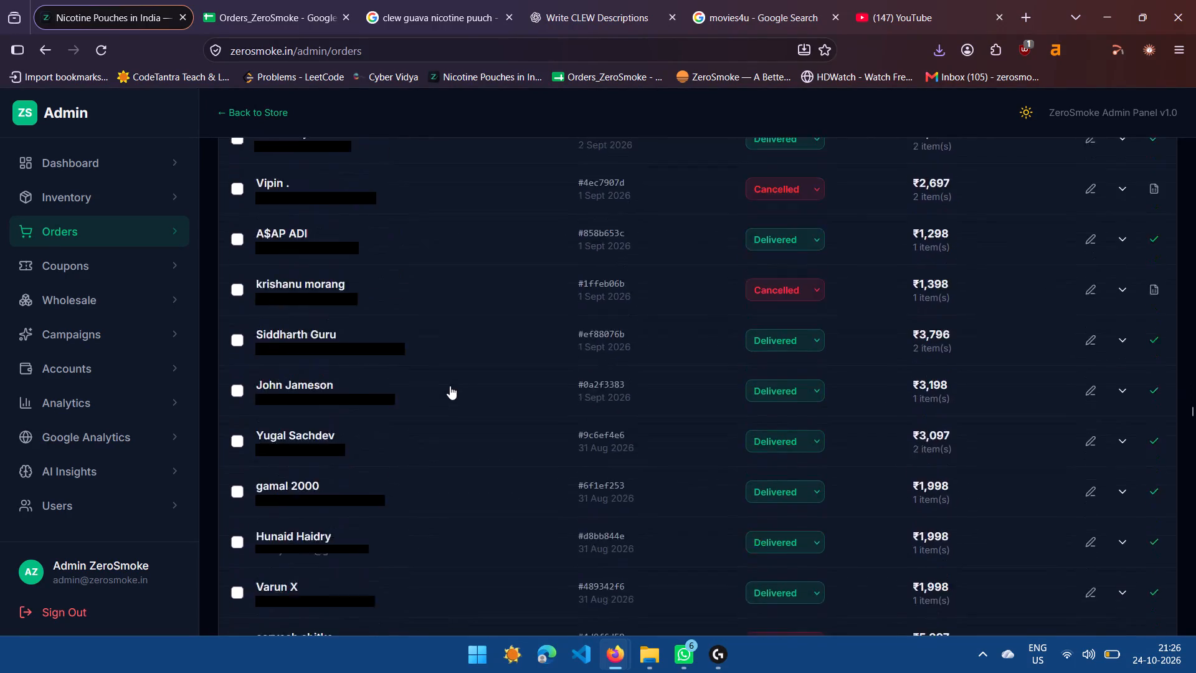
Review the admin orders from late August back to late July 2026, checking their customers, statuses and totals.
{"action": "scroll", "coordinate": [450, 386], "scroll_direction": "down", "scroll_amount": 18}
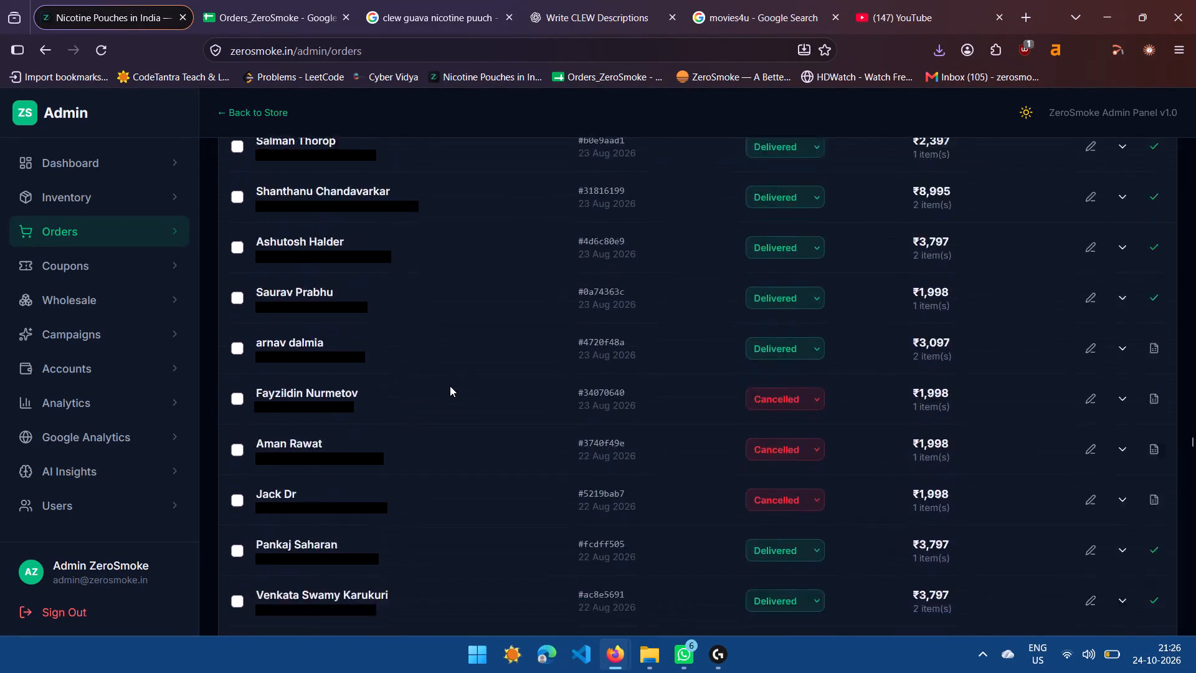
{"action": "scroll", "coordinate": [450, 386], "scroll_direction": "down", "scroll_amount": 15}
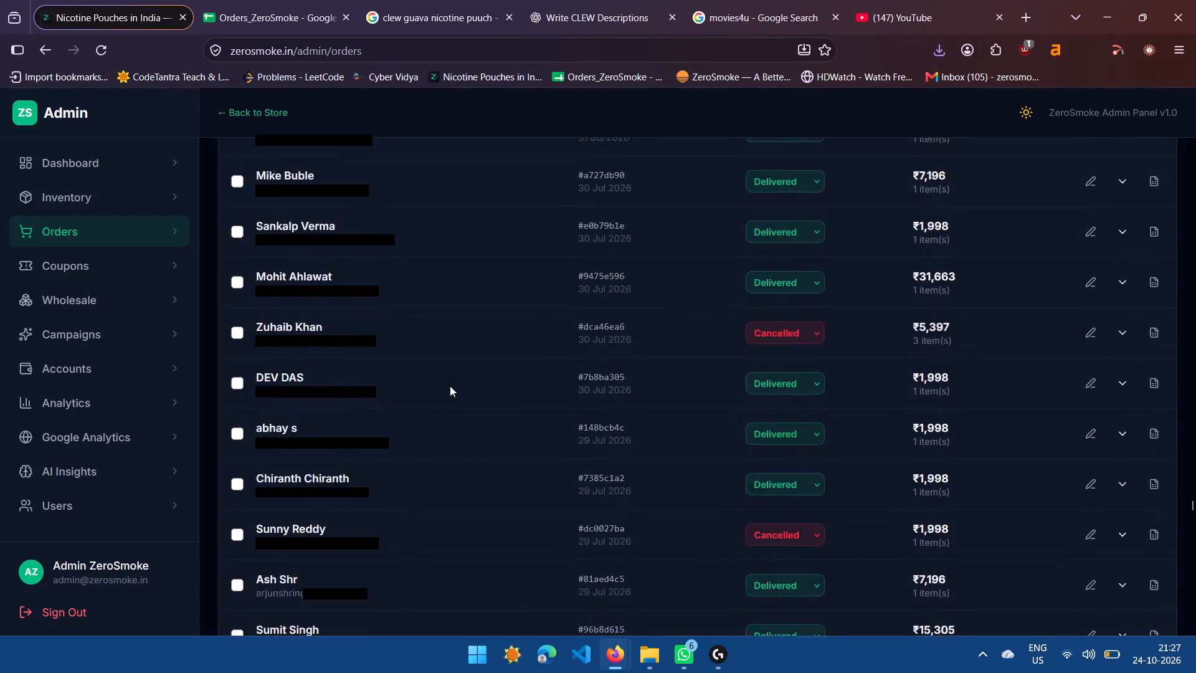
{"action": "scroll", "coordinate": [473, 355], "scroll_direction": "down", "scroll_amount": 4}
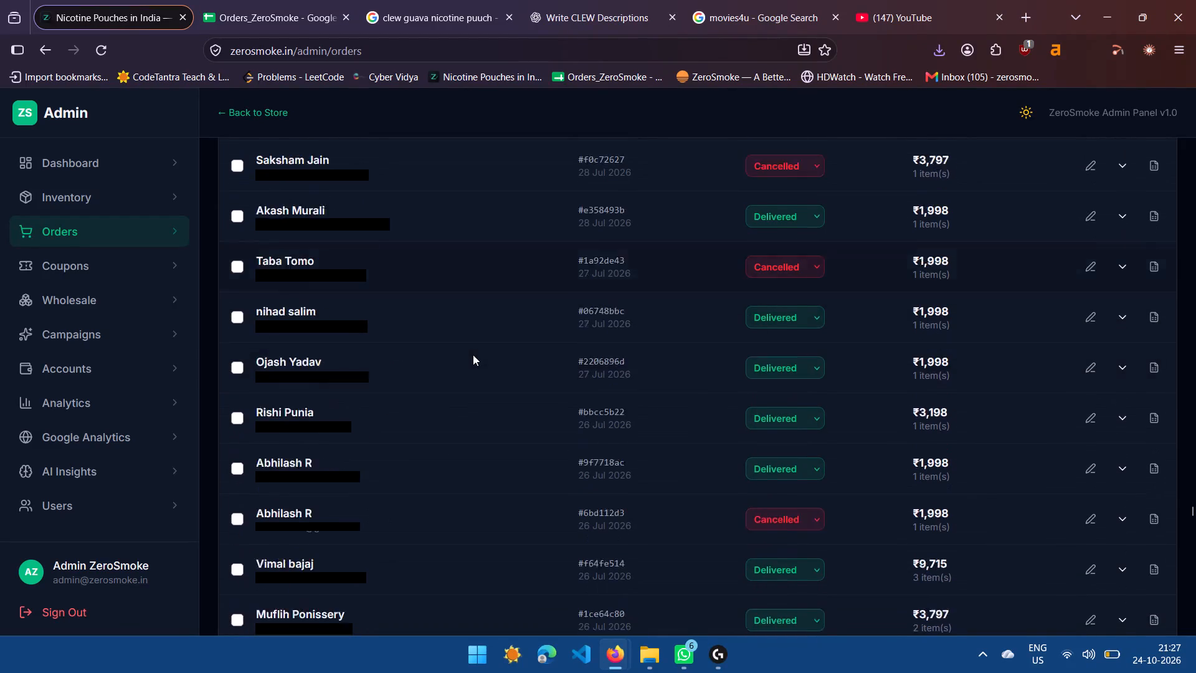
{"action": "scroll", "coordinate": [473, 355], "scroll_direction": "down", "scroll_amount": 3}
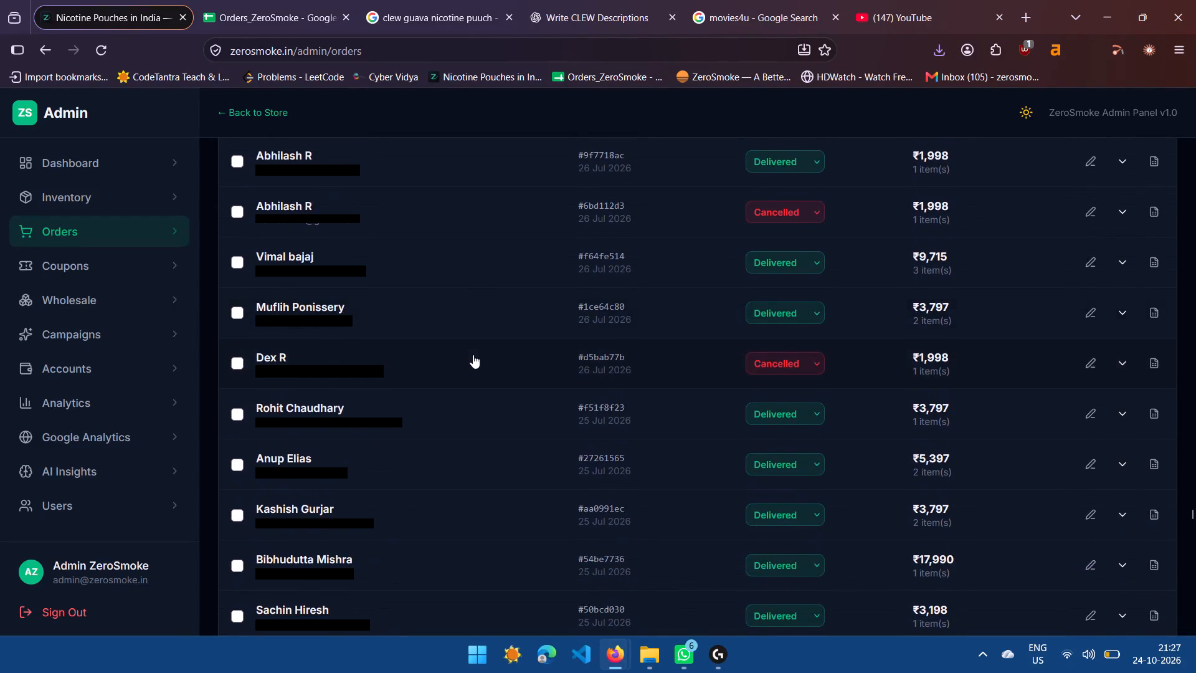
{"action": "scroll", "coordinate": [473, 355], "scroll_direction": "down", "scroll_amount": 1}
{"action": "scroll", "coordinate": [473, 355], "scroll_direction": "up", "scroll_amount": 16}
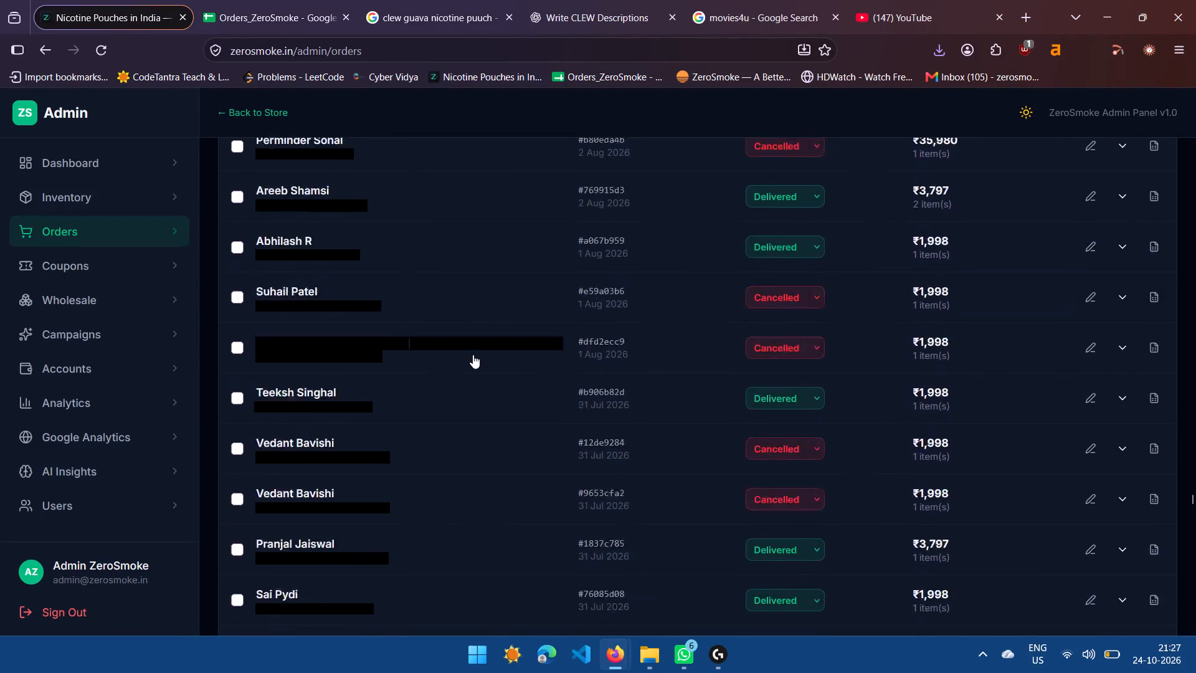
{"action": "scroll", "coordinate": [473, 355], "scroll_direction": "down", "scroll_amount": 13}
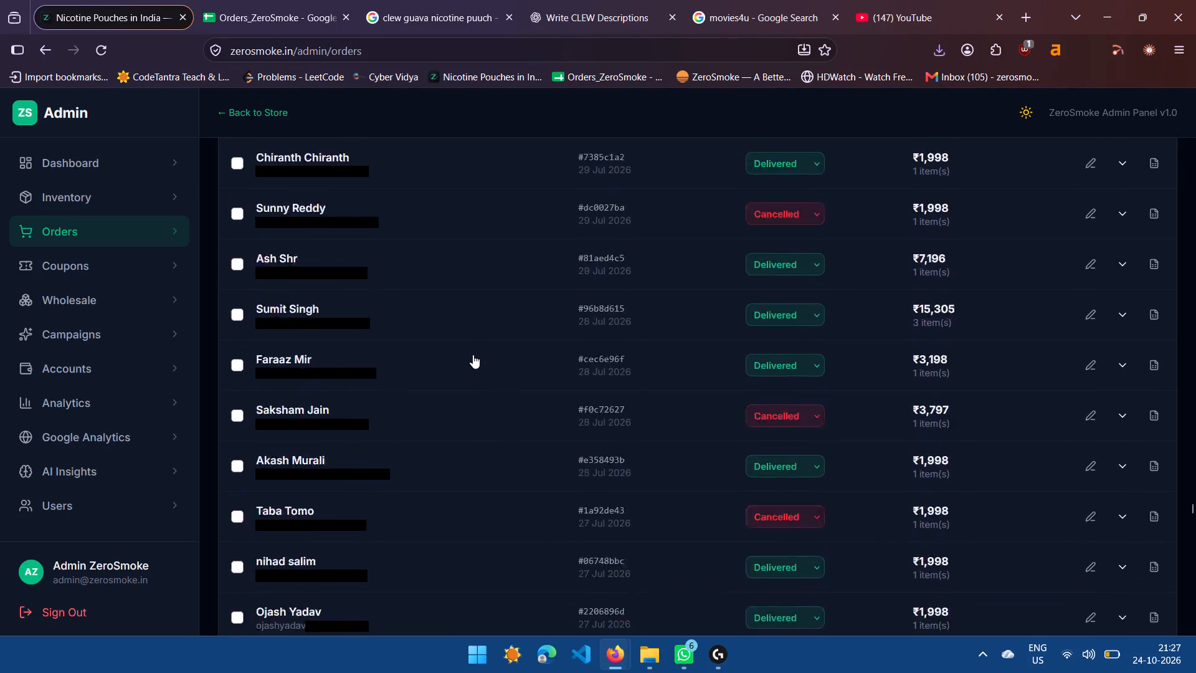
Review the oldest admin orders, from 20 March forward to about 10 May 2026, checking their statuses and totals.
{"action": "scroll", "coordinate": [473, 355], "scroll_direction": "down", "scroll_amount": 9}
{"action": "scroll", "coordinate": [473, 355], "scroll_direction": "down", "scroll_amount": 13}
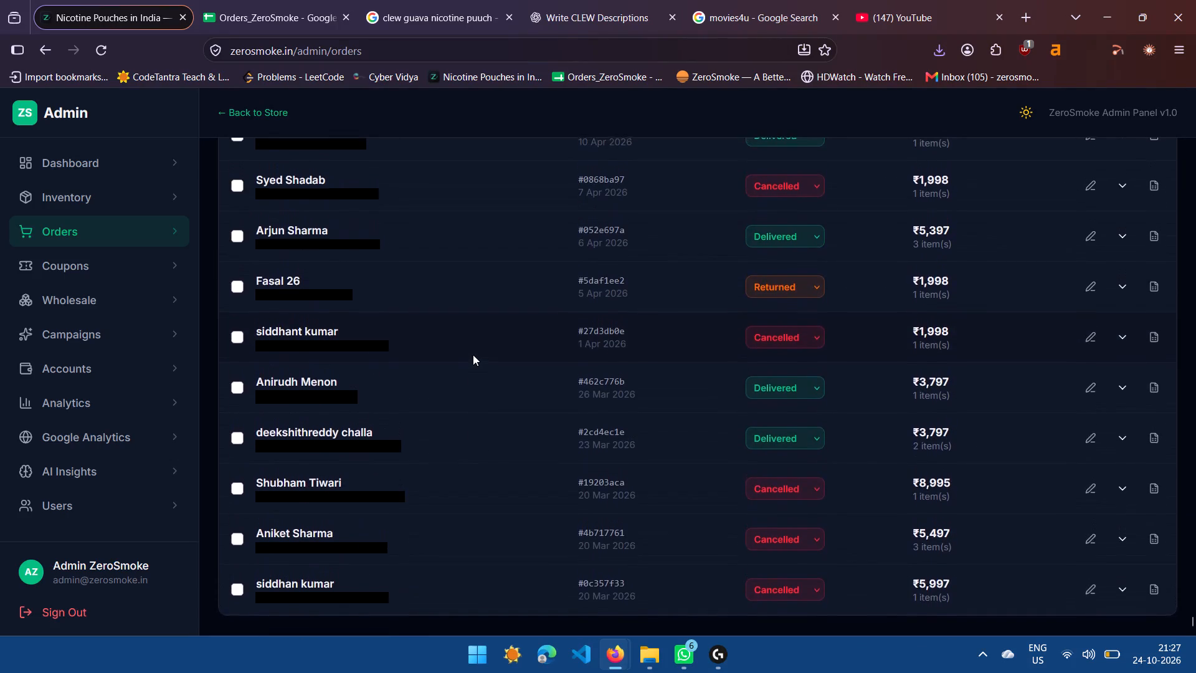
{"action": "scroll", "coordinate": [473, 355], "scroll_direction": "up", "scroll_amount": 3}
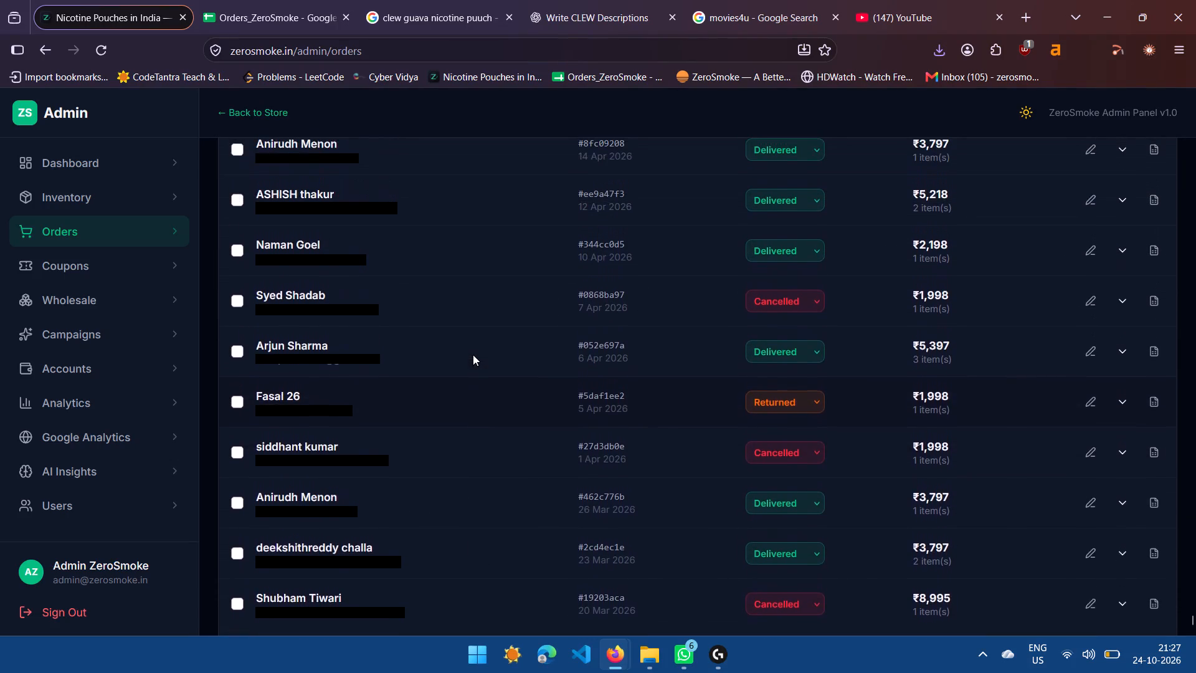
{"action": "scroll", "coordinate": [473, 355], "scroll_direction": "up", "scroll_amount": 2}
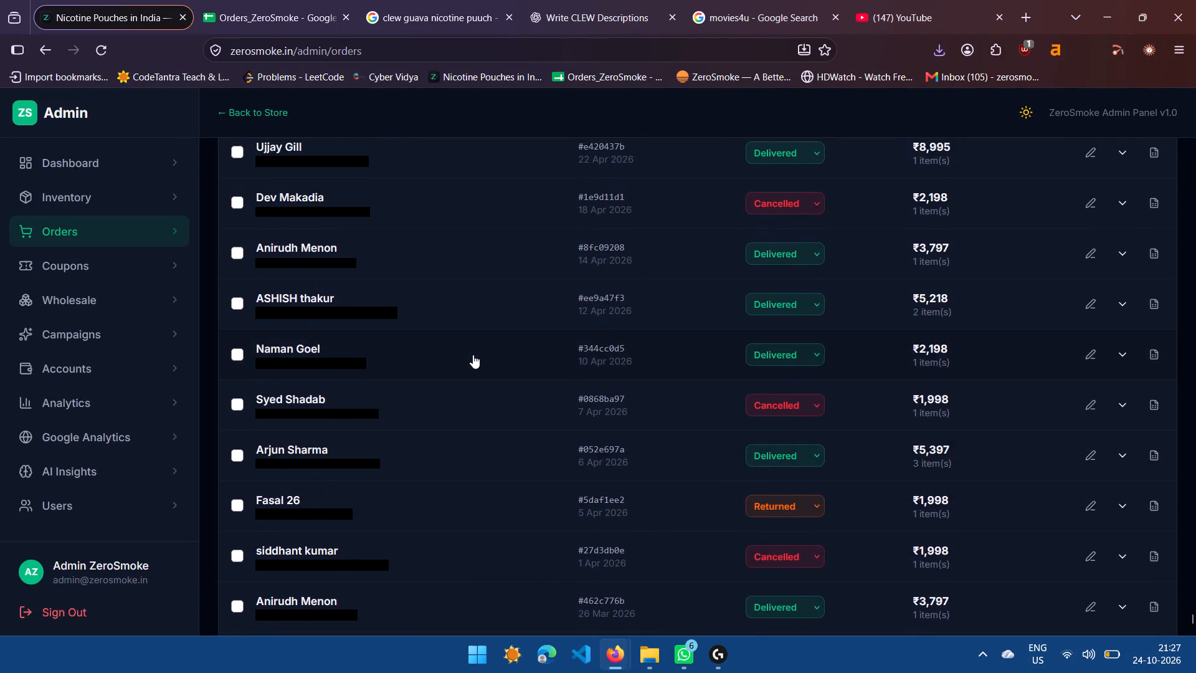
{"action": "scroll", "coordinate": [473, 355], "scroll_direction": "up", "scroll_amount": 2}
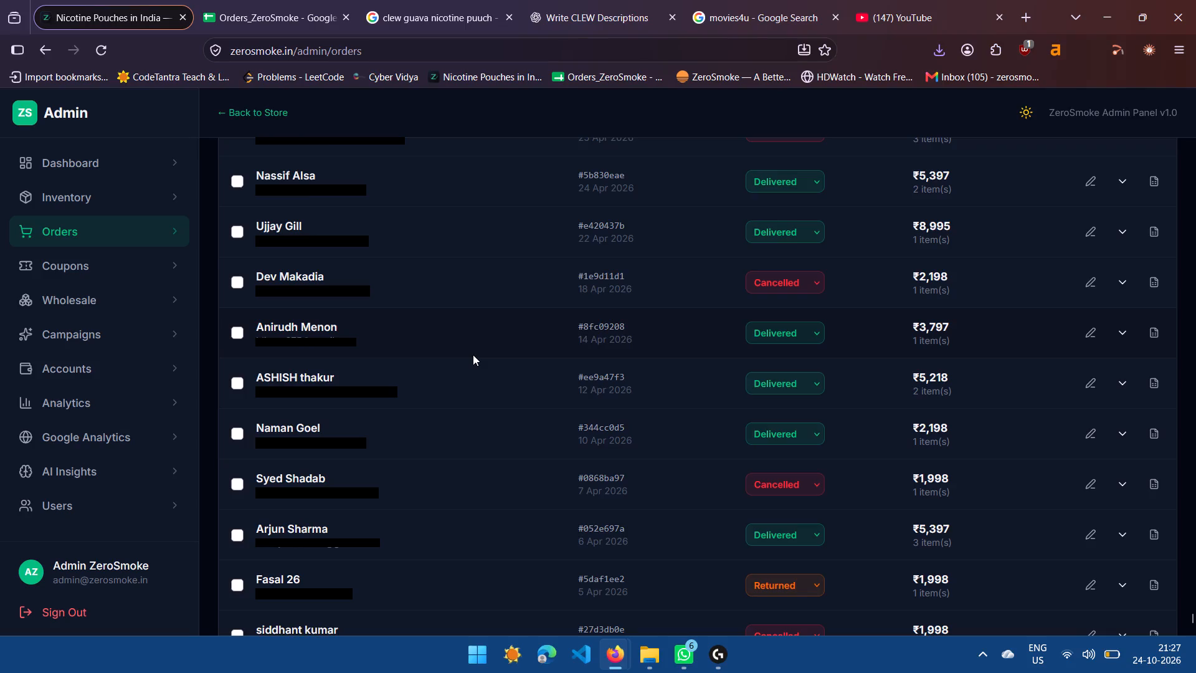
{"action": "scroll", "coordinate": [473, 355], "scroll_direction": "up", "scroll_amount": 4}
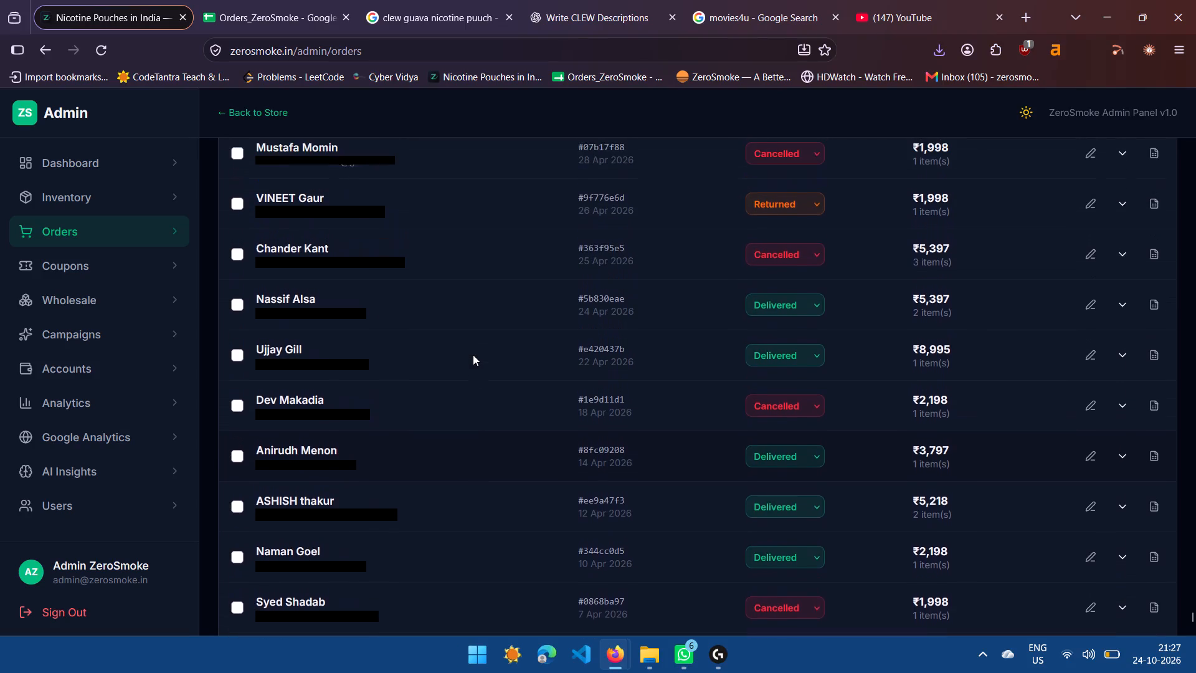
{"action": "scroll", "coordinate": [473, 355], "scroll_direction": "up", "scroll_amount": 5}
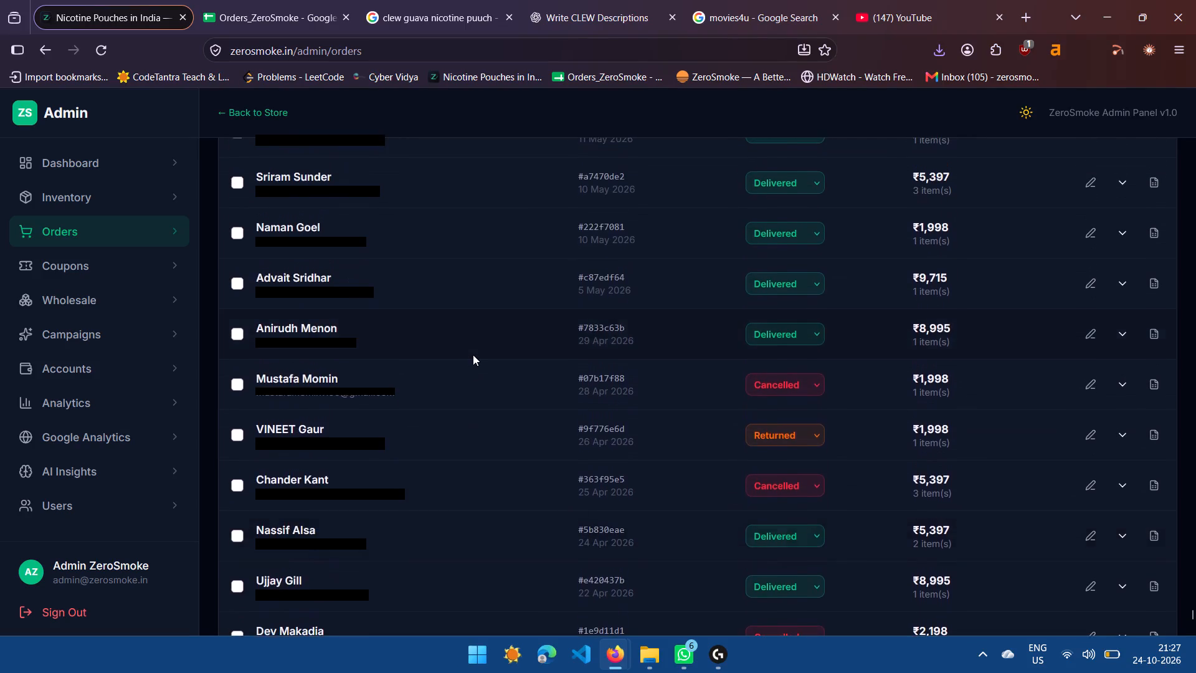
Review the admin orders from mid-May through 26 June 2026, checking which were delivered, returned or cancelled.
{"action": "scroll", "coordinate": [473, 355], "scroll_direction": "up", "scroll_amount": 17}
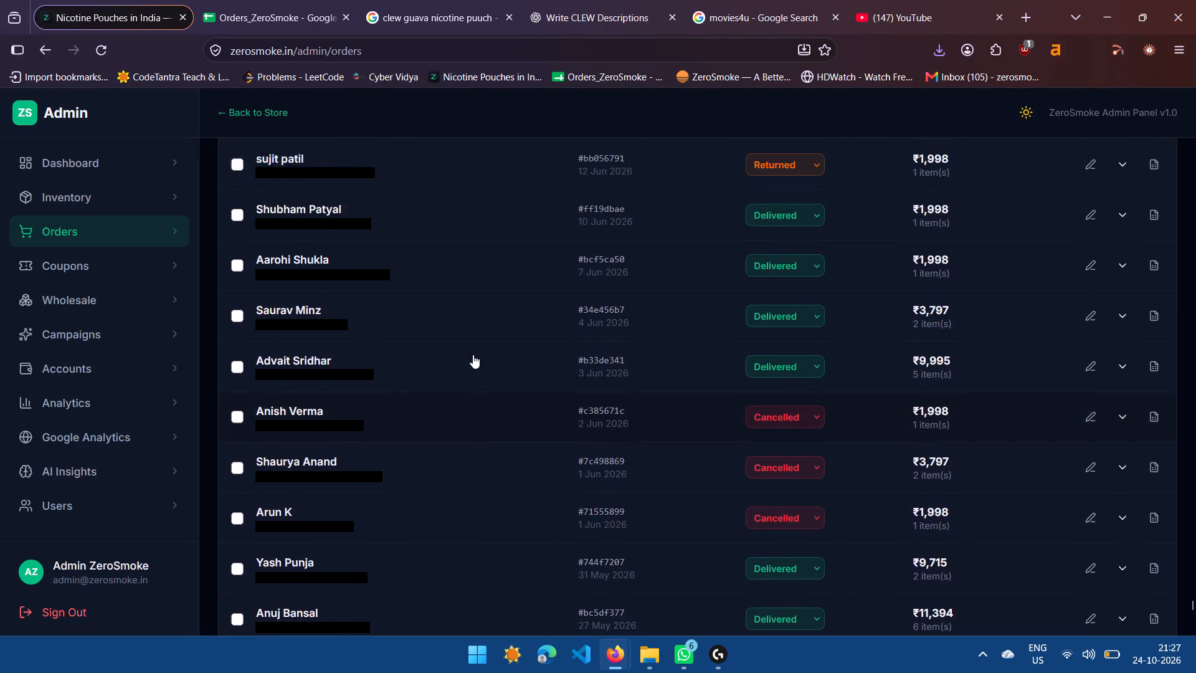
{"action": "scroll", "coordinate": [473, 355], "scroll_direction": "up", "scroll_amount": 6}
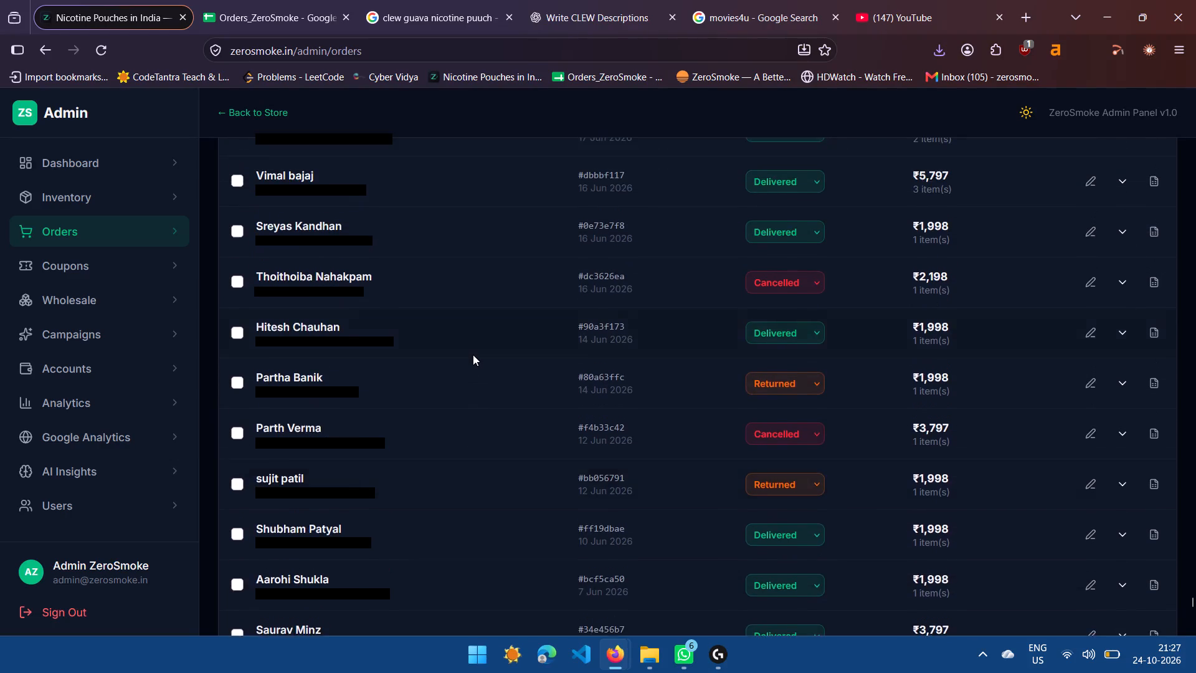
{"action": "scroll", "coordinate": [473, 355], "scroll_direction": "up", "scroll_amount": 7}
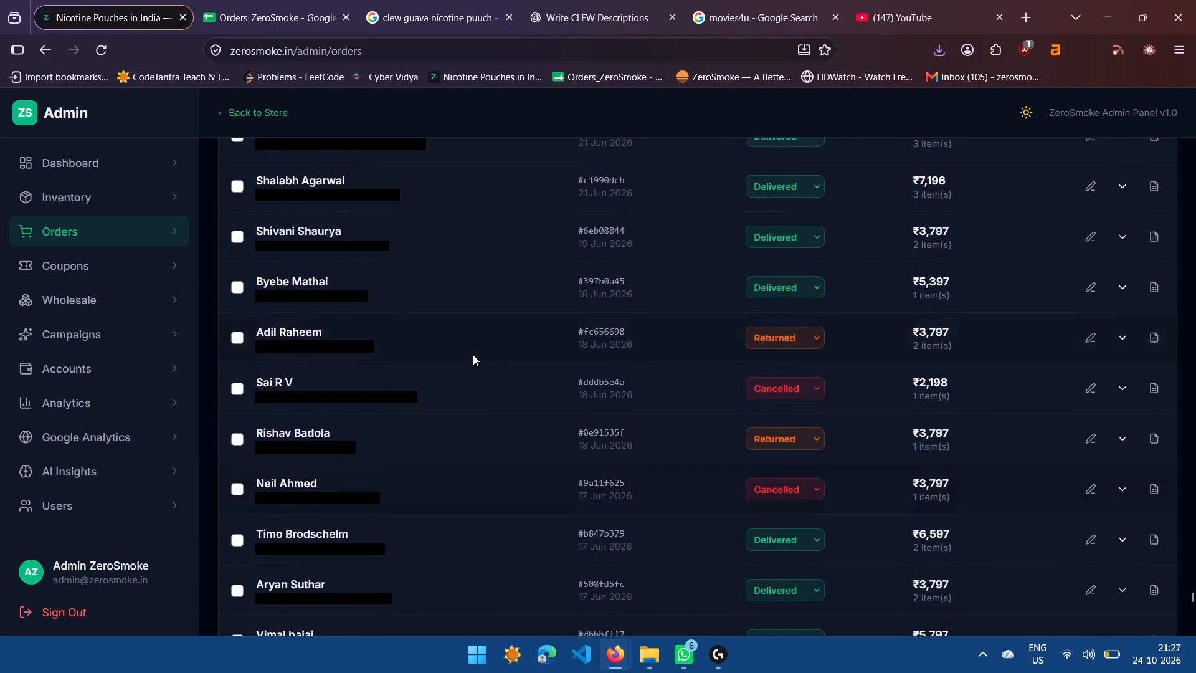
{"action": "scroll", "coordinate": [473, 355], "scroll_direction": "up", "scroll_amount": 8}
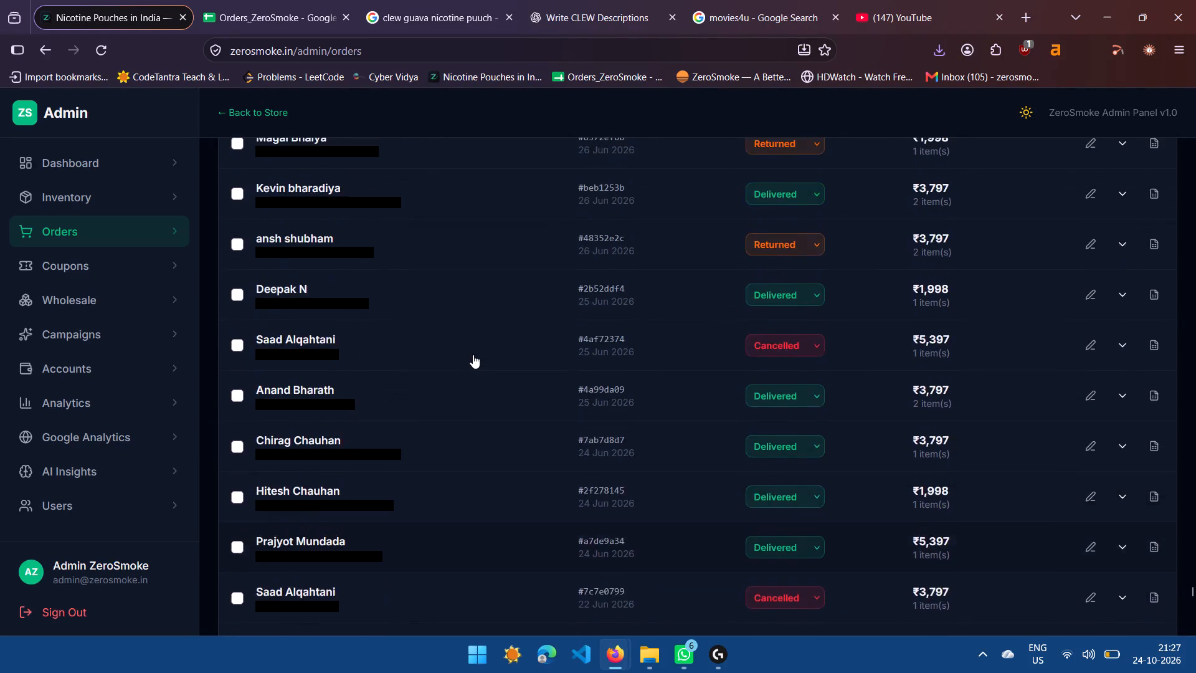
Review the admin orders from early July to about 2 August 2026, checking their statuses and totals.
{"action": "scroll", "coordinate": [473, 355], "scroll_direction": "up", "scroll_amount": 7}
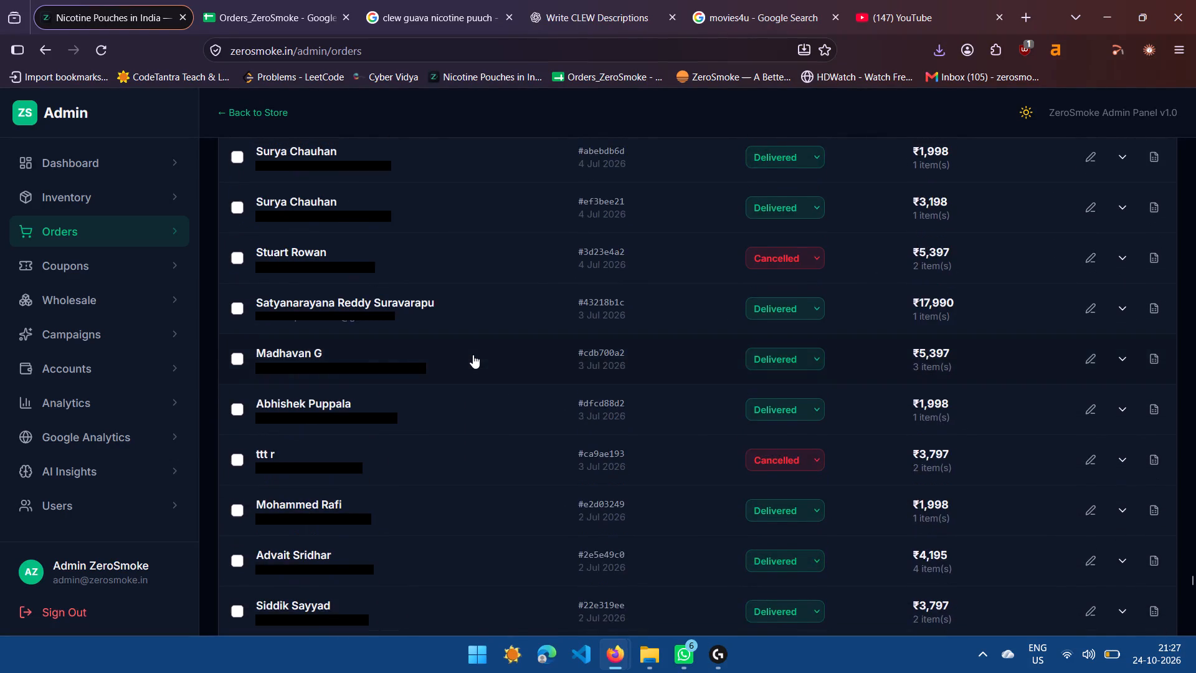
{"action": "scroll", "coordinate": [473, 355], "scroll_direction": "up", "scroll_amount": 13}
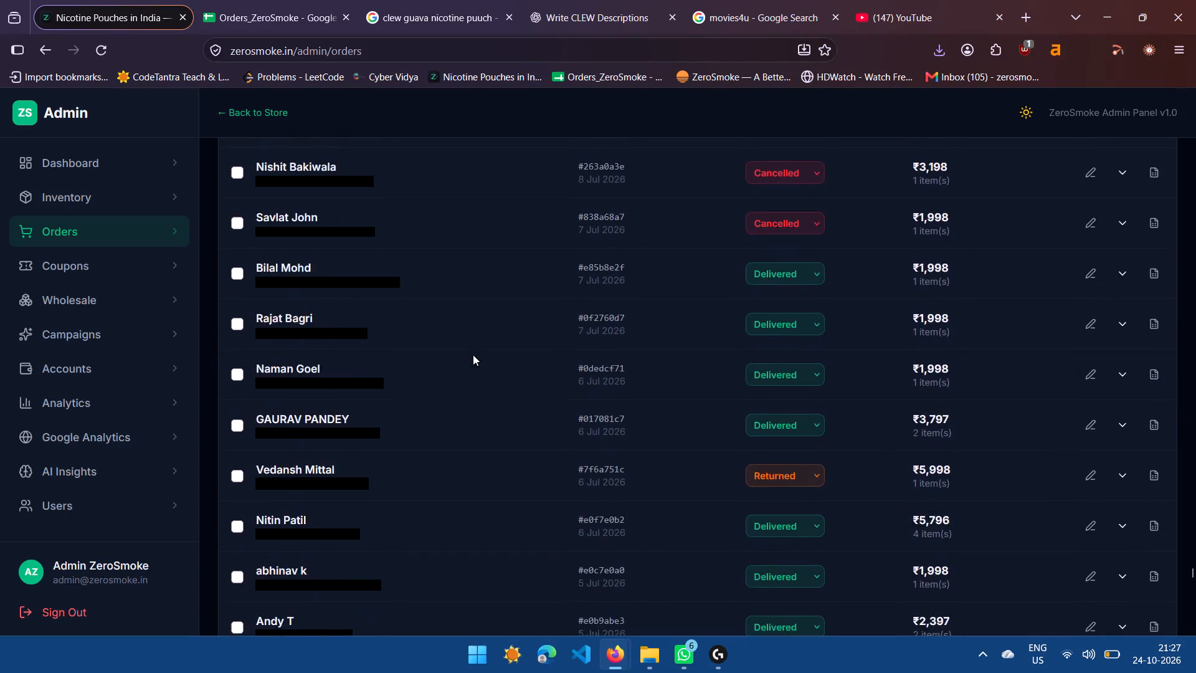
{"action": "scroll", "coordinate": [473, 355], "scroll_direction": "up", "scroll_amount": 12}
{"action": "scroll", "coordinate": [473, 355], "scroll_direction": "down", "scroll_amount": 1}
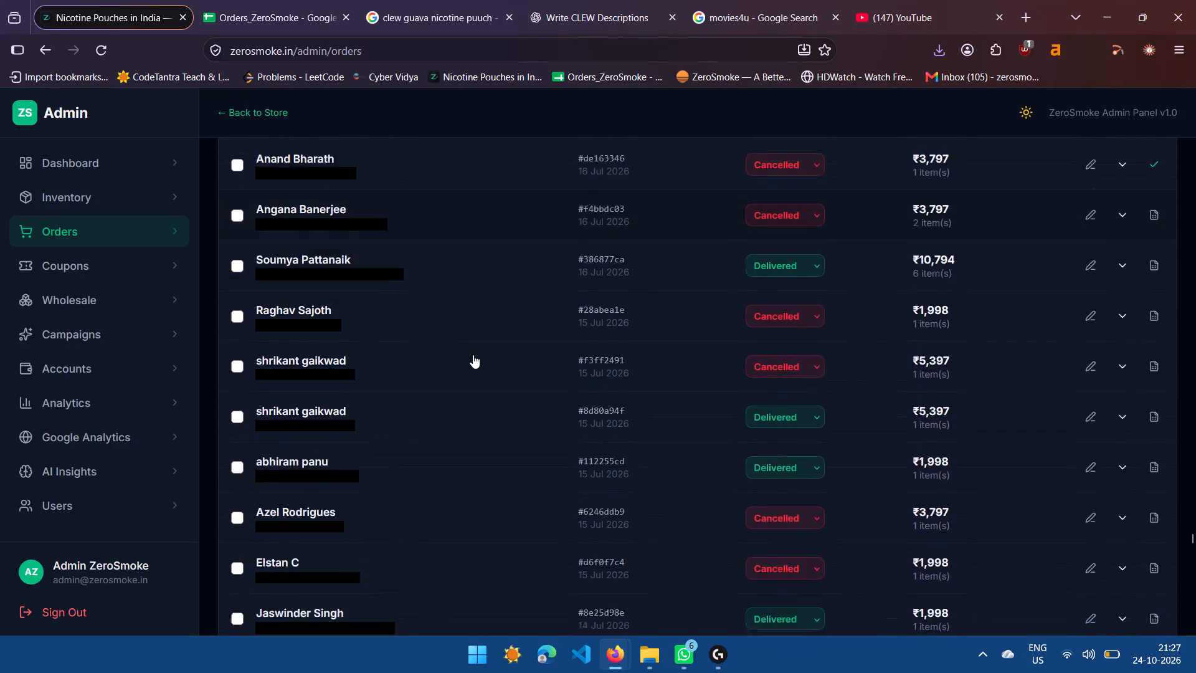
{"action": "scroll", "coordinate": [473, 355], "scroll_direction": "up", "scroll_amount": 3}
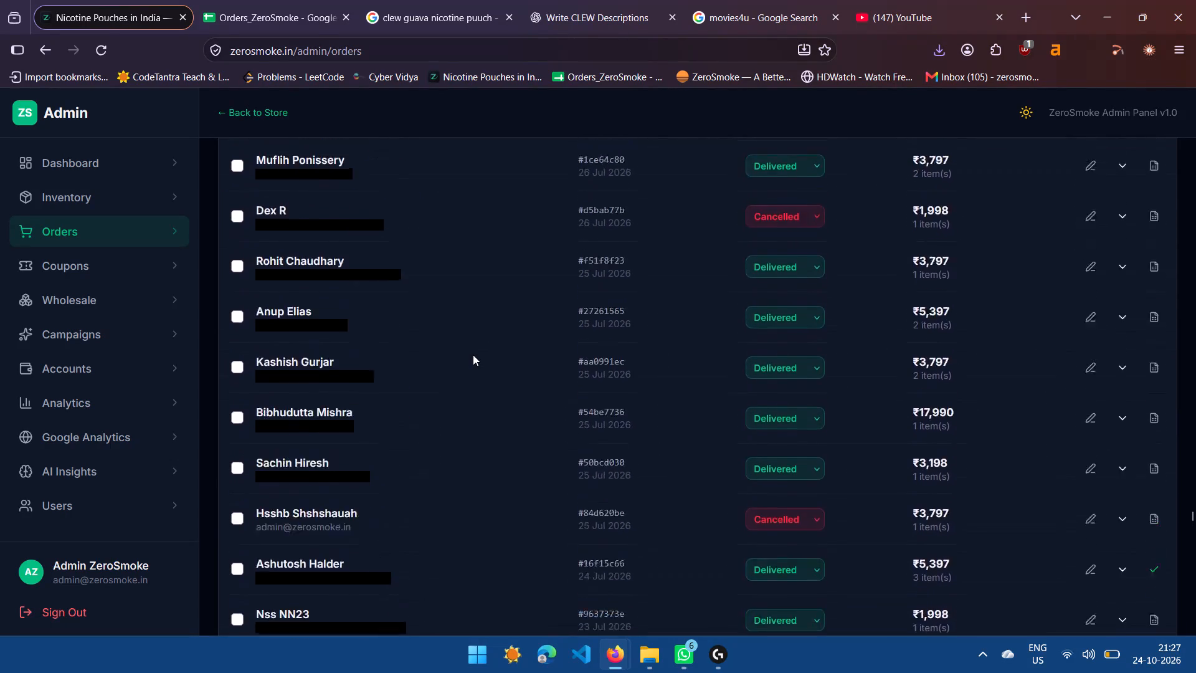
{"action": "scroll", "coordinate": [473, 355], "scroll_direction": "up", "scroll_amount": 17}
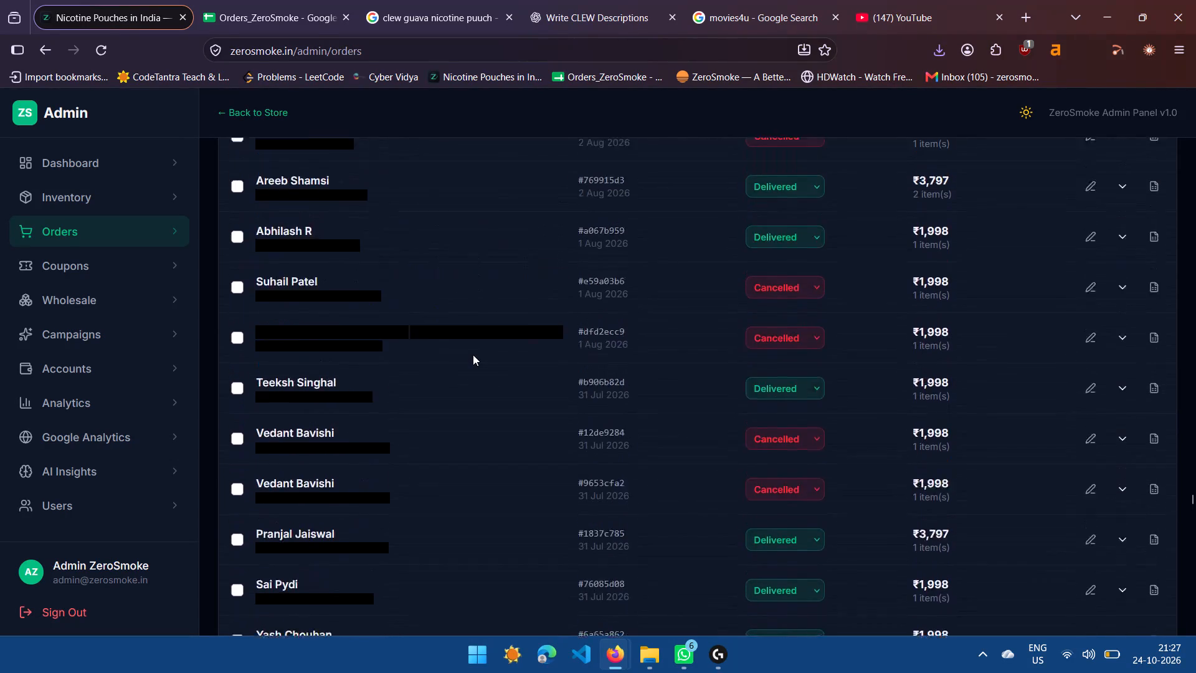
Review the admin orders across August 2026, up to 31 August, checking their statuses and totals.
{"action": "scroll", "coordinate": [473, 355], "scroll_direction": "up", "scroll_amount": 4}
{"action": "scroll", "coordinate": [473, 355], "scroll_direction": "down", "scroll_amount": 1}
{"action": "scroll", "coordinate": [452, 386], "scroll_direction": "up", "scroll_amount": 9}
{"action": "scroll", "coordinate": [441, 403], "scroll_direction": "down", "scroll_amount": 5}
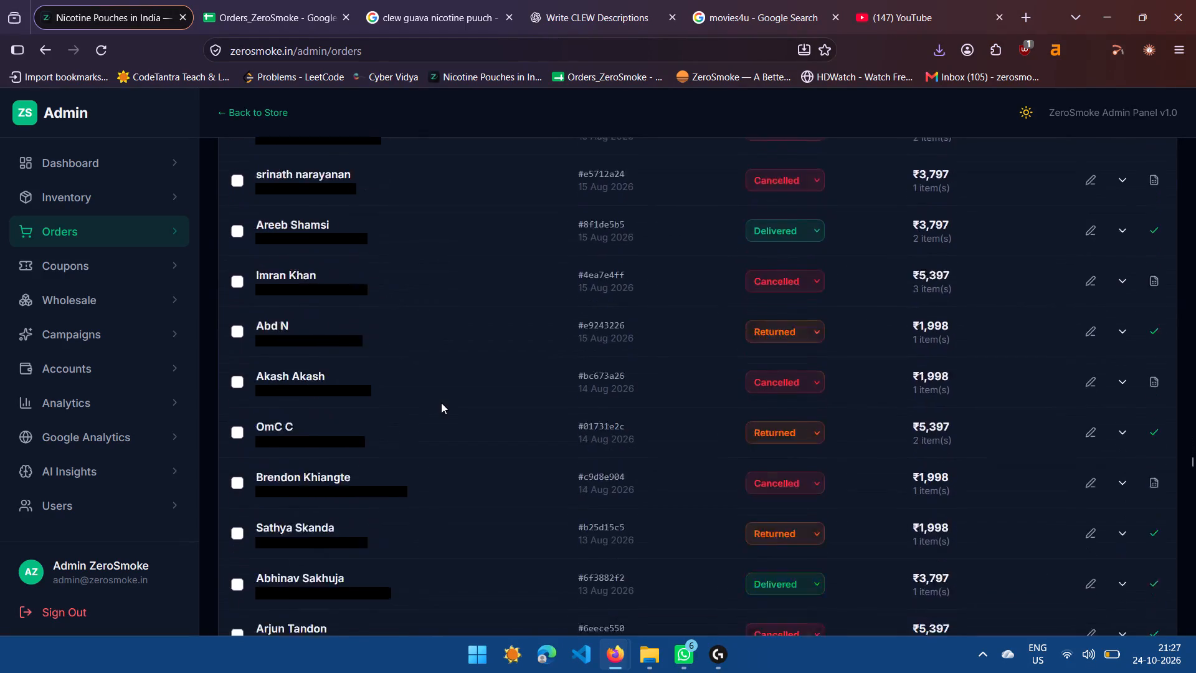
{"action": "scroll", "coordinate": [441, 403], "scroll_direction": "down", "scroll_amount": 3}
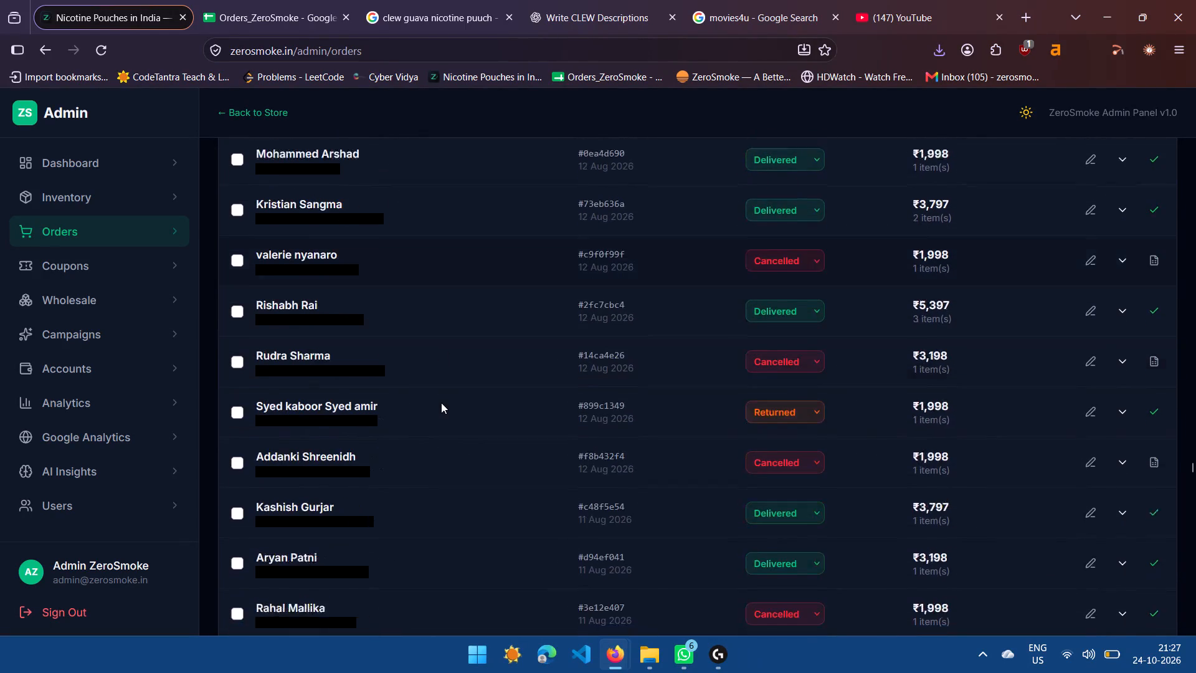
{"action": "scroll", "coordinate": [441, 403], "scroll_direction": "down", "scroll_amount": 4}
{"action": "scroll", "coordinate": [441, 403], "scroll_direction": "up", "scroll_amount": 13}
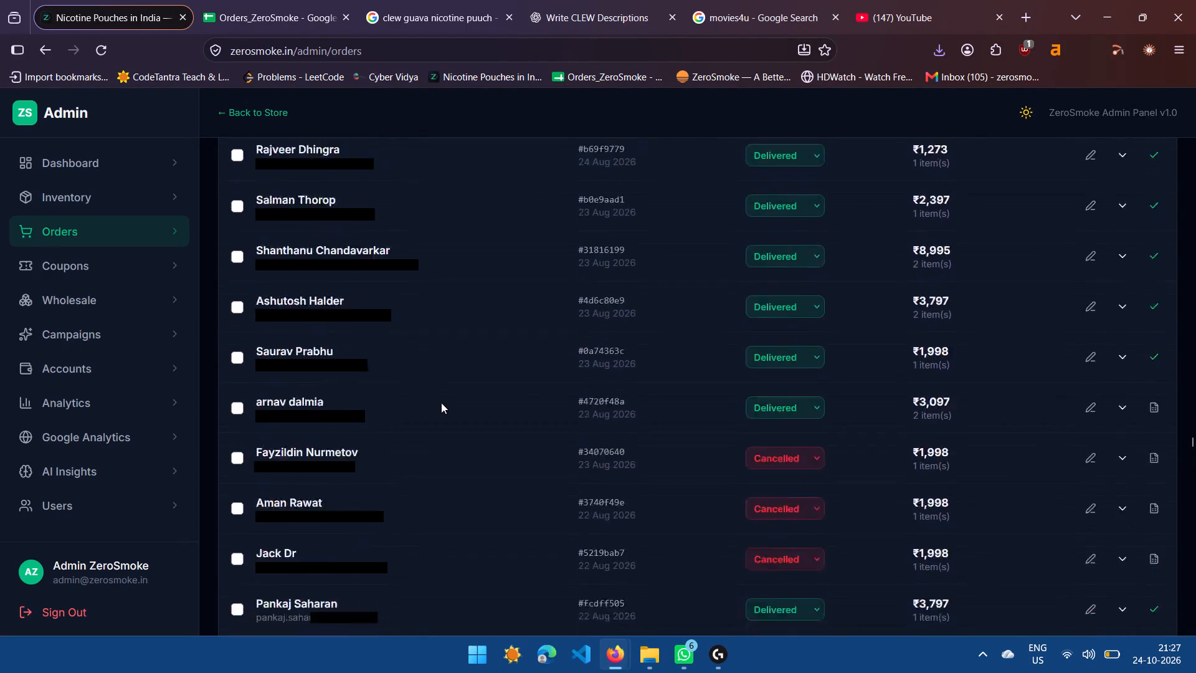
{"action": "scroll", "coordinate": [441, 403], "scroll_direction": "up", "scroll_amount": 11}
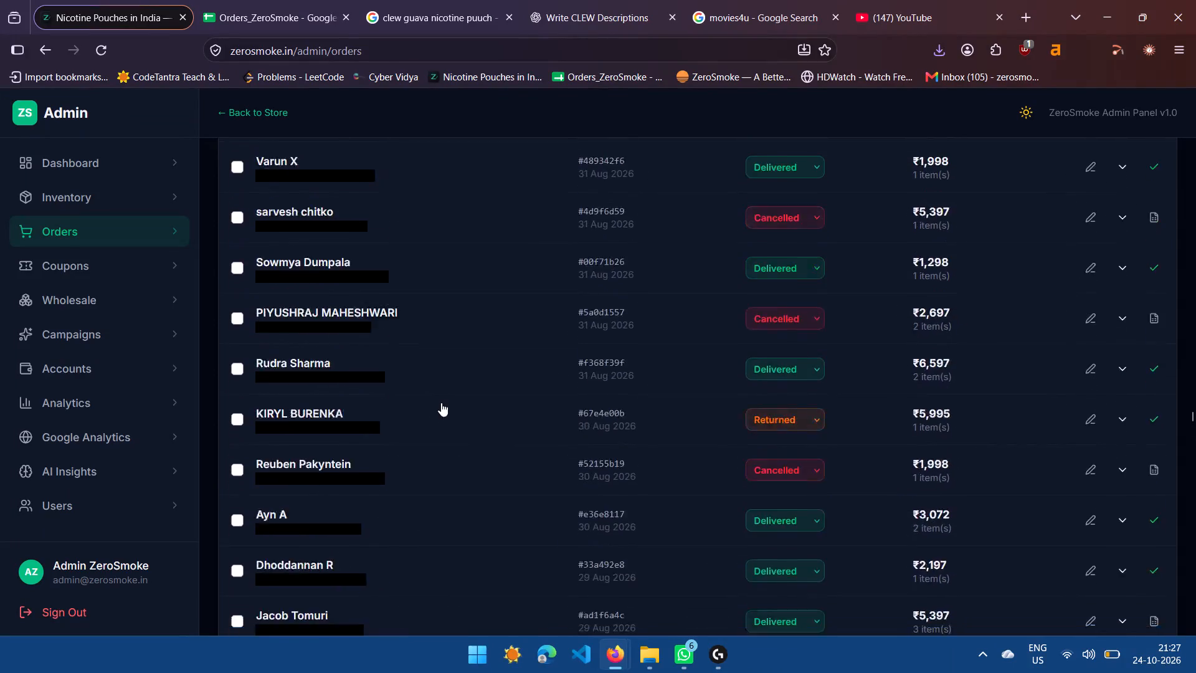
Review the admin orders from September through about 6 October 2026, checking which were delivered, cancelled or returned.
{"action": "scroll", "coordinate": [441, 403], "scroll_direction": "up", "scroll_amount": 12}
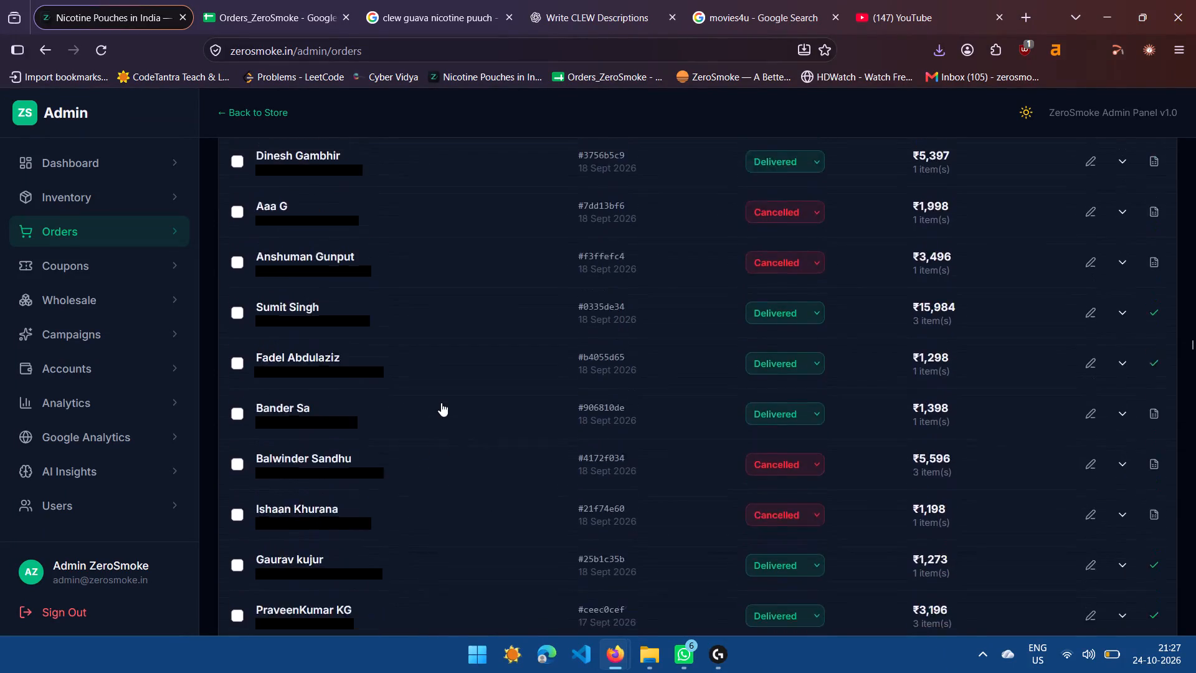
{"action": "scroll", "coordinate": [441, 403], "scroll_direction": "up", "scroll_amount": 13}
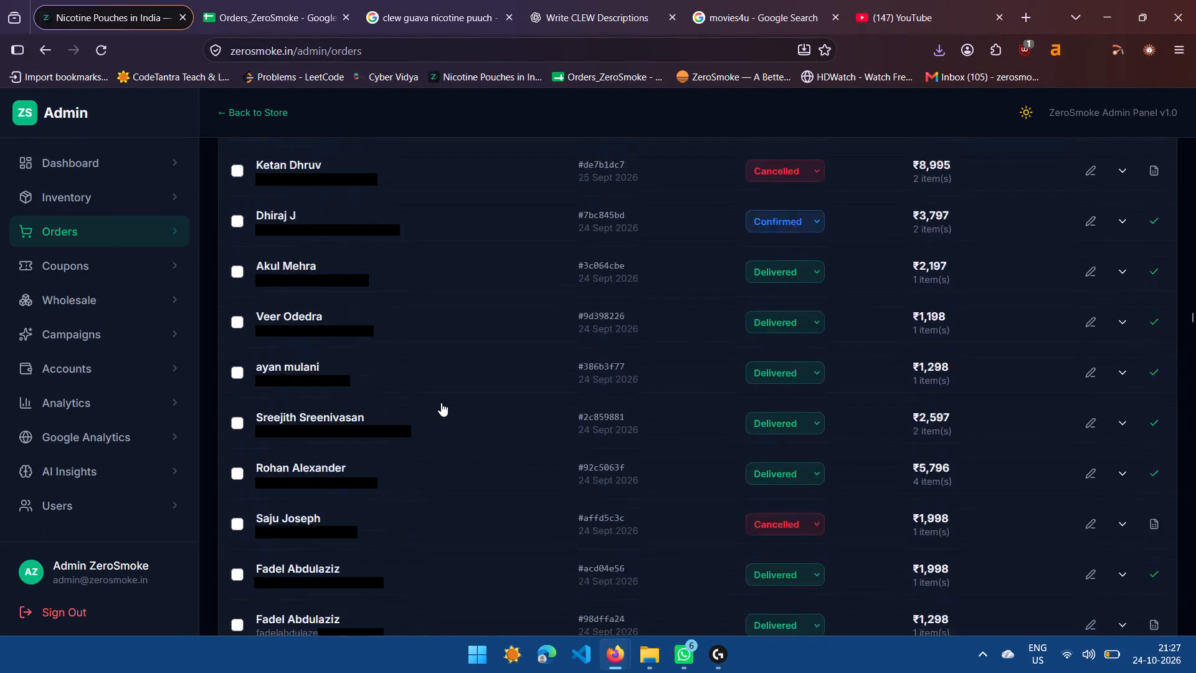
{"action": "scroll", "coordinate": [441, 403], "scroll_direction": "up", "scroll_amount": 12}
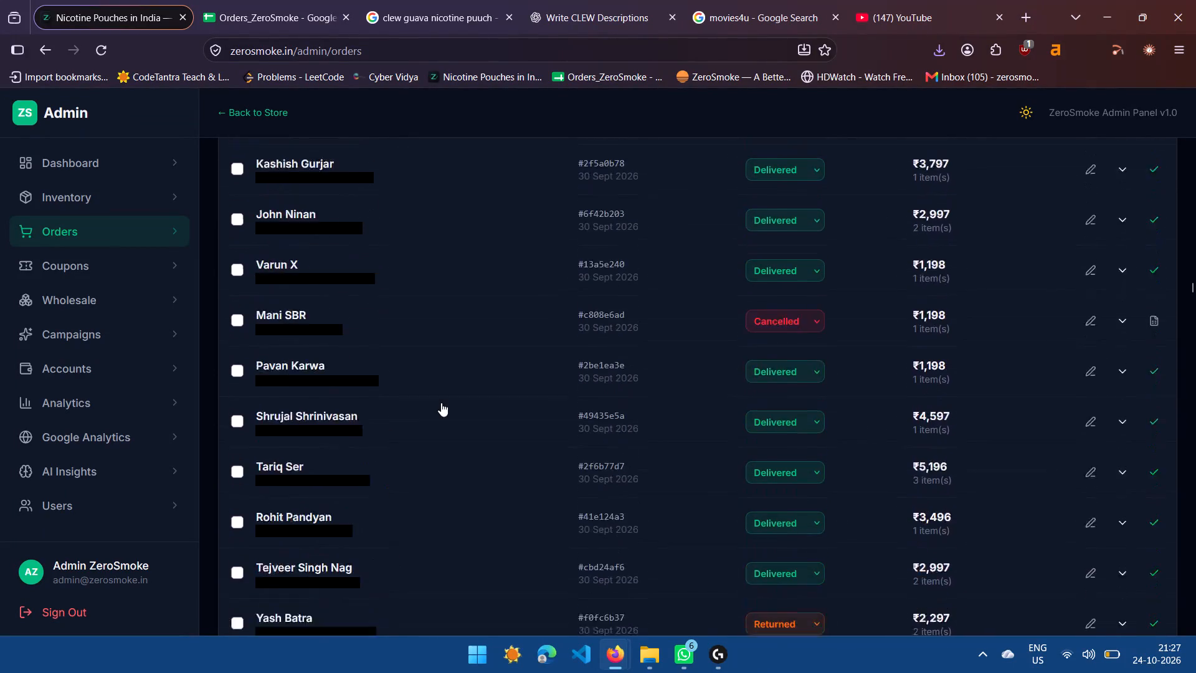
{"action": "scroll", "coordinate": [441, 403], "scroll_direction": "up", "scroll_amount": 14}
{"action": "scroll", "coordinate": [441, 403], "scroll_direction": "down", "scroll_amount": 1}
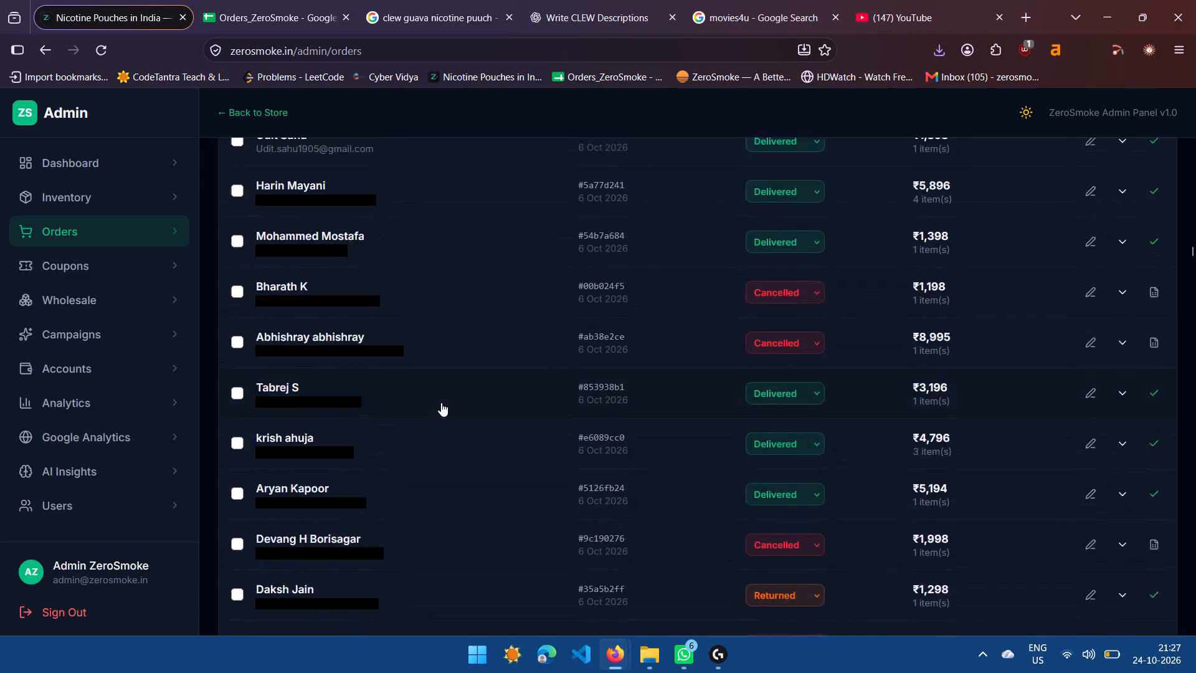
{"action": "scroll", "coordinate": [441, 403], "scroll_direction": "down", "scroll_amount": 4}
{"action": "scroll", "coordinate": [441, 403], "scroll_direction": "up", "scroll_amount": 1}
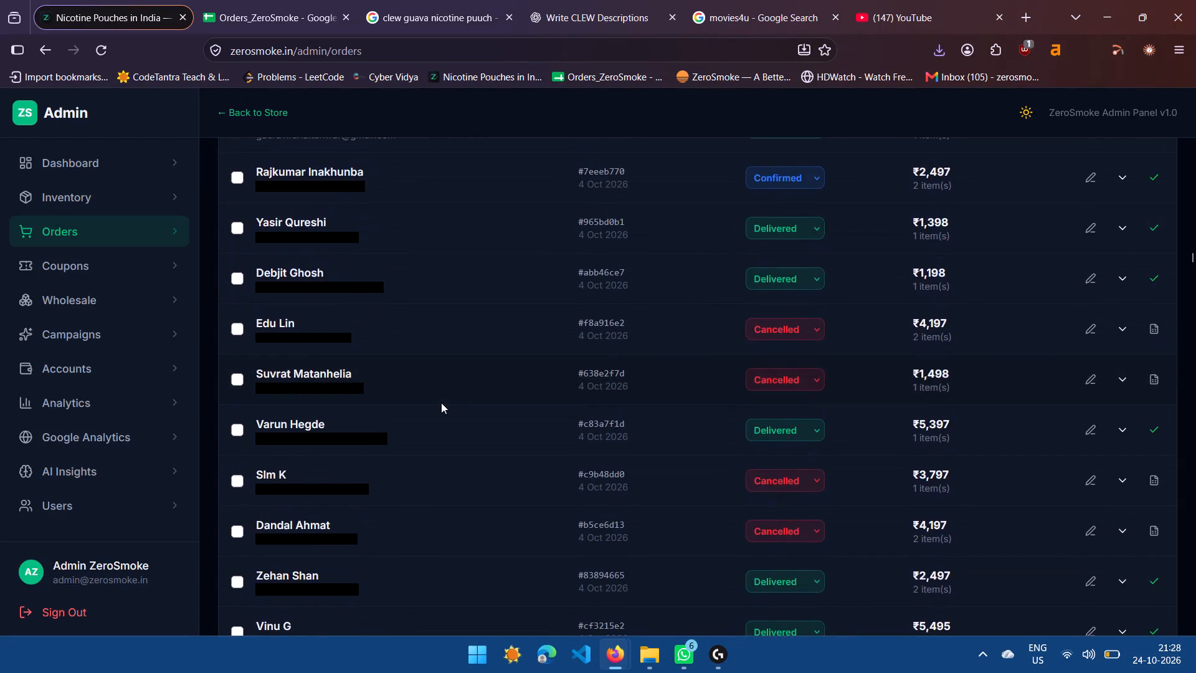
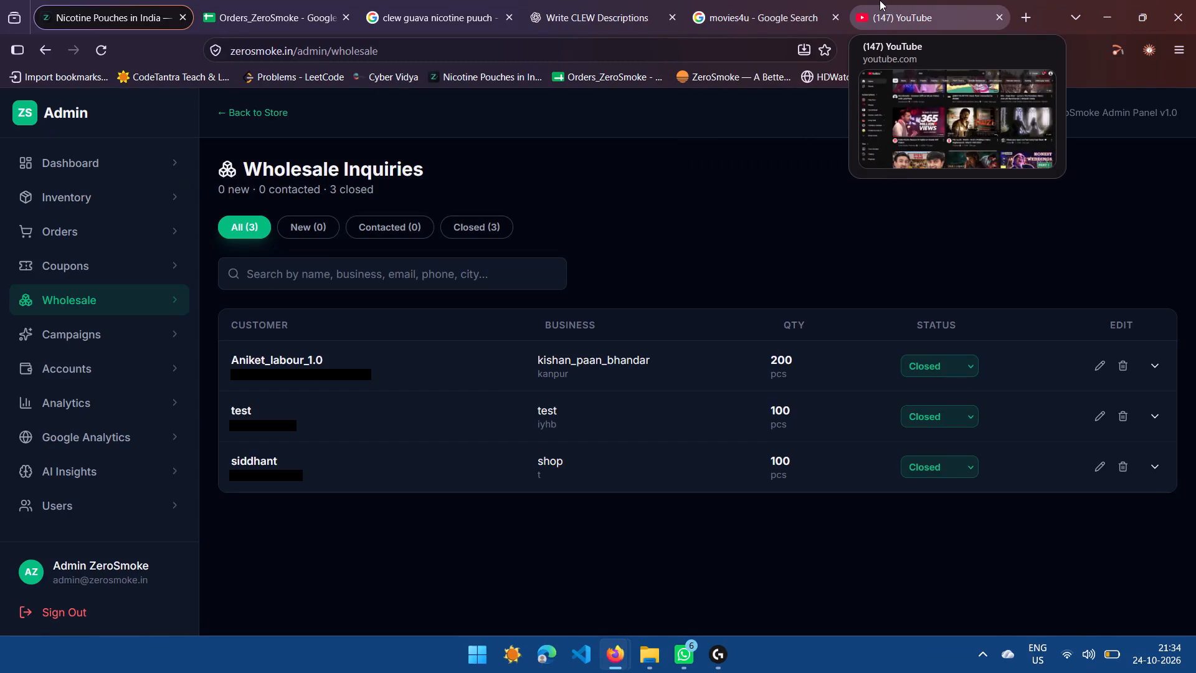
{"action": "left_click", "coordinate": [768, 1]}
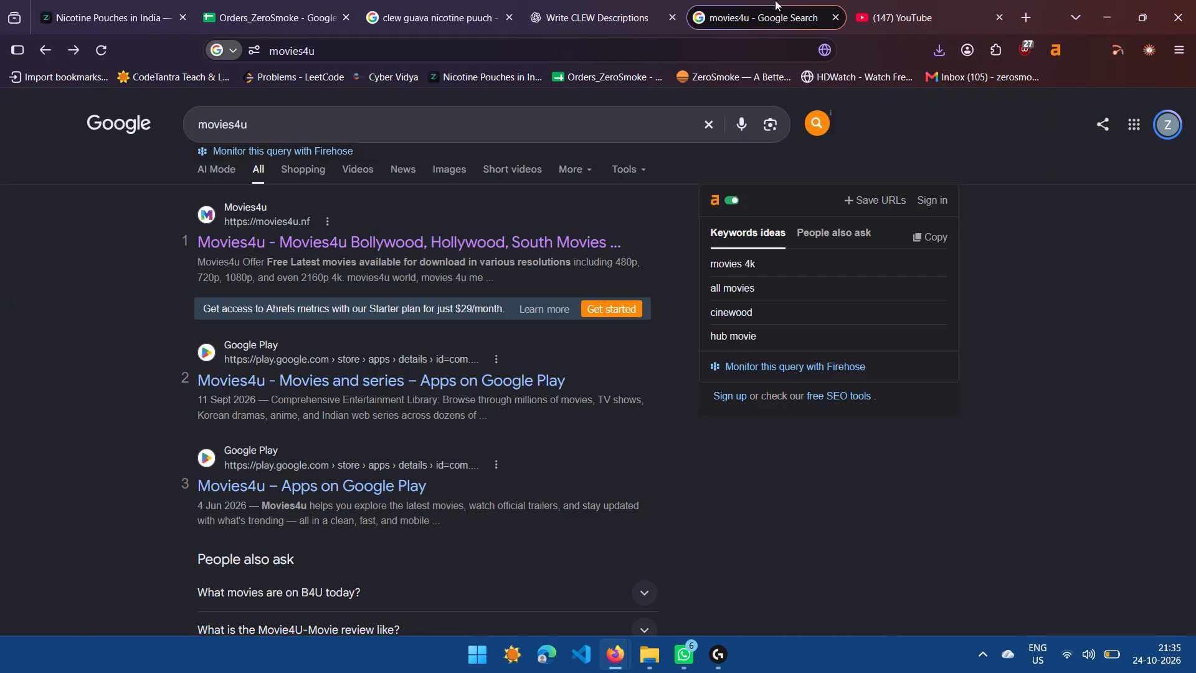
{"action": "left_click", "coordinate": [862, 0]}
Review the latest entries at the end of the orders sheet in the Orders_ZeroSmoke spreadsheet, including products, payment modes and Shiprocket status.
{"action": "left_click", "coordinate": [265, 0]}
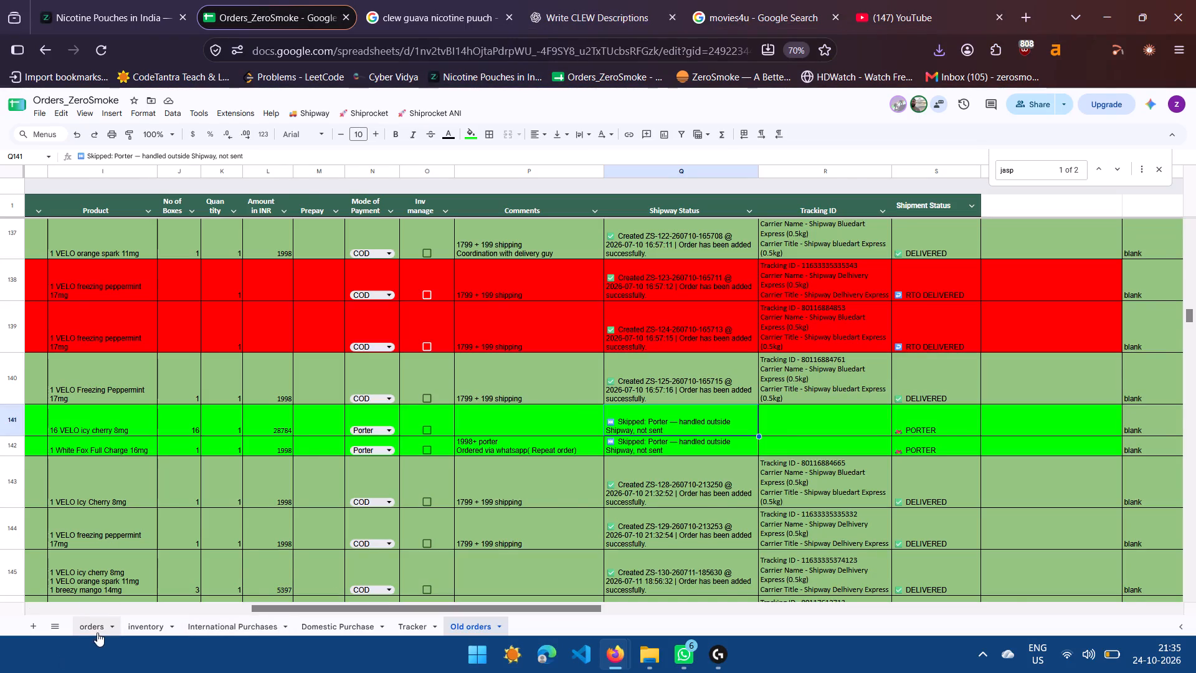
{"action": "left_click", "coordinate": [97, 632]}
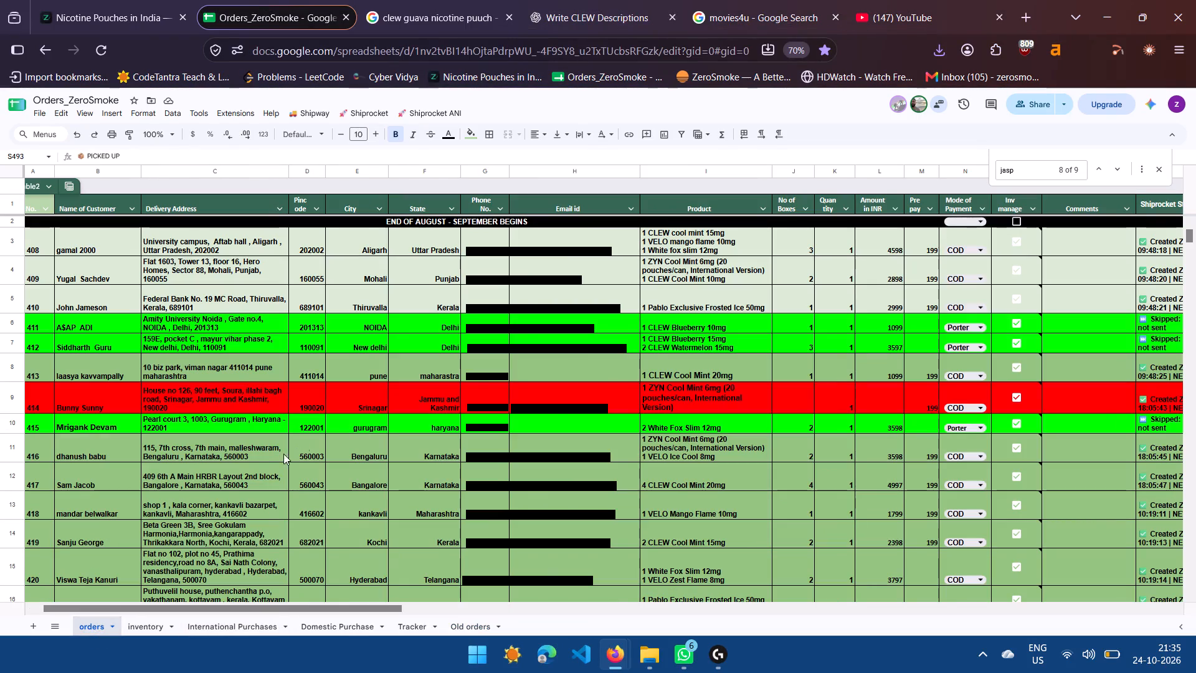
{"action": "scroll", "coordinate": [237, 521], "scroll_direction": "down", "scroll_amount": 20}
{"action": "scroll", "coordinate": [237, 521], "scroll_direction": "down", "scroll_amount": 2}
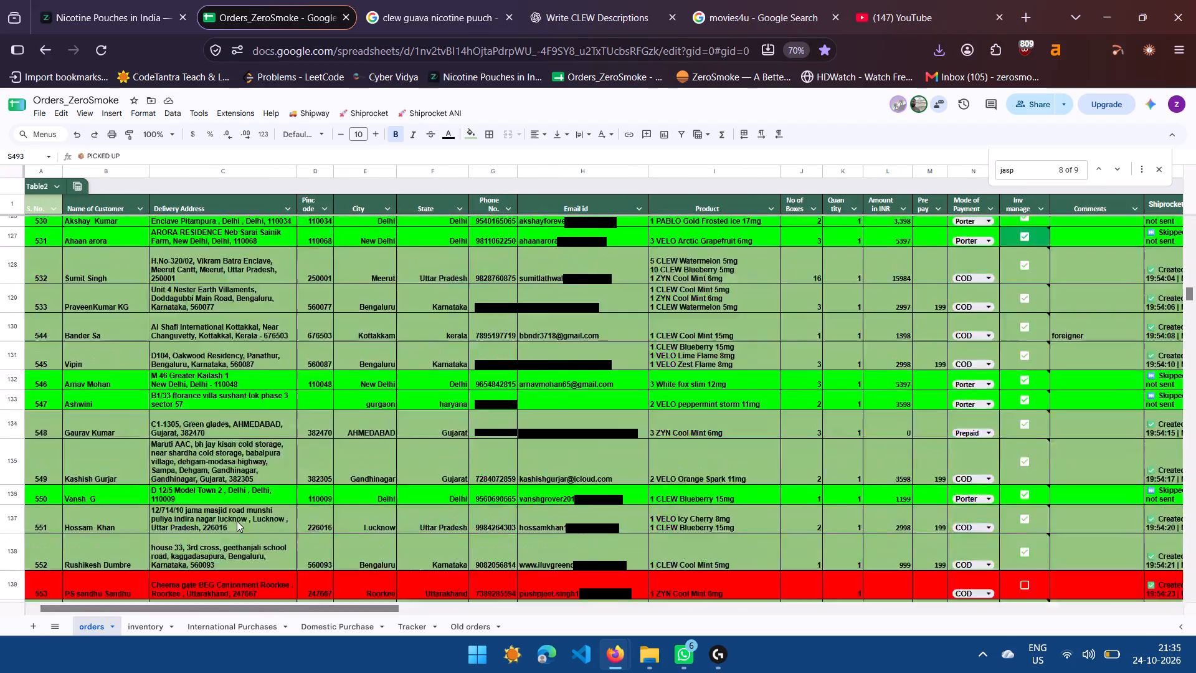
{"action": "scroll", "coordinate": [237, 521], "scroll_direction": "down", "scroll_amount": 16}
{"action": "scroll", "coordinate": [237, 521], "scroll_direction": "up", "scroll_amount": 3}
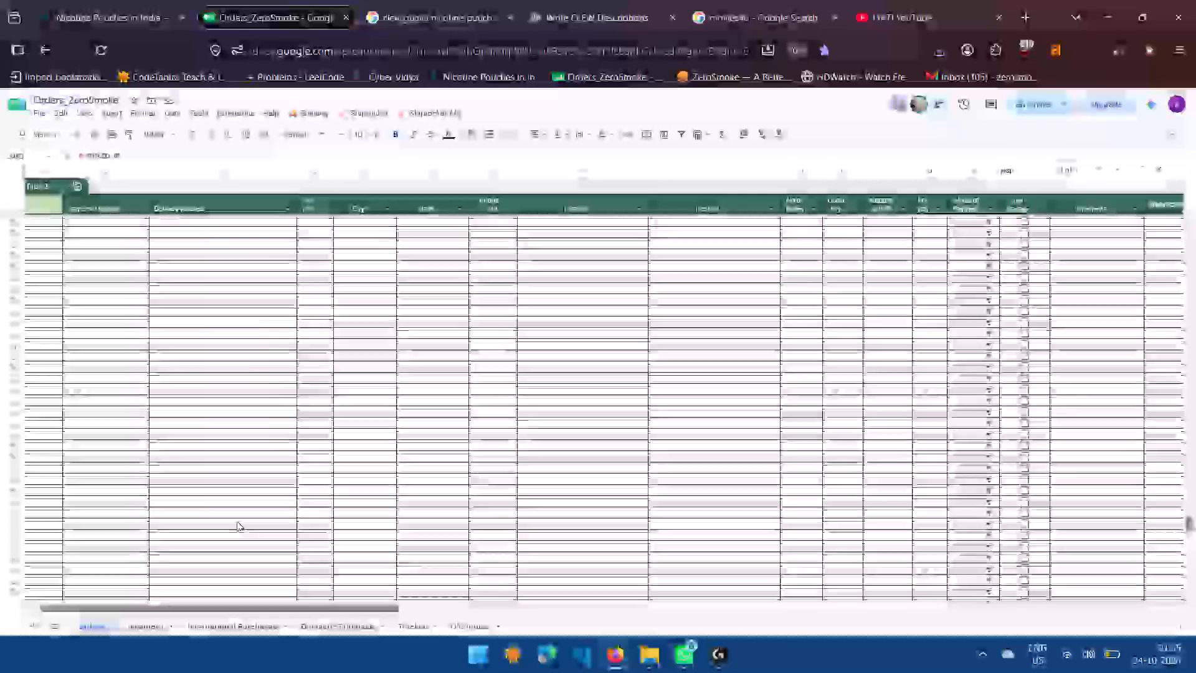
{"action": "scroll", "coordinate": [237, 521], "scroll_direction": "up", "scroll_amount": 11}
{"action": "scroll", "coordinate": [237, 521], "scroll_direction": "down", "scroll_amount": 4}
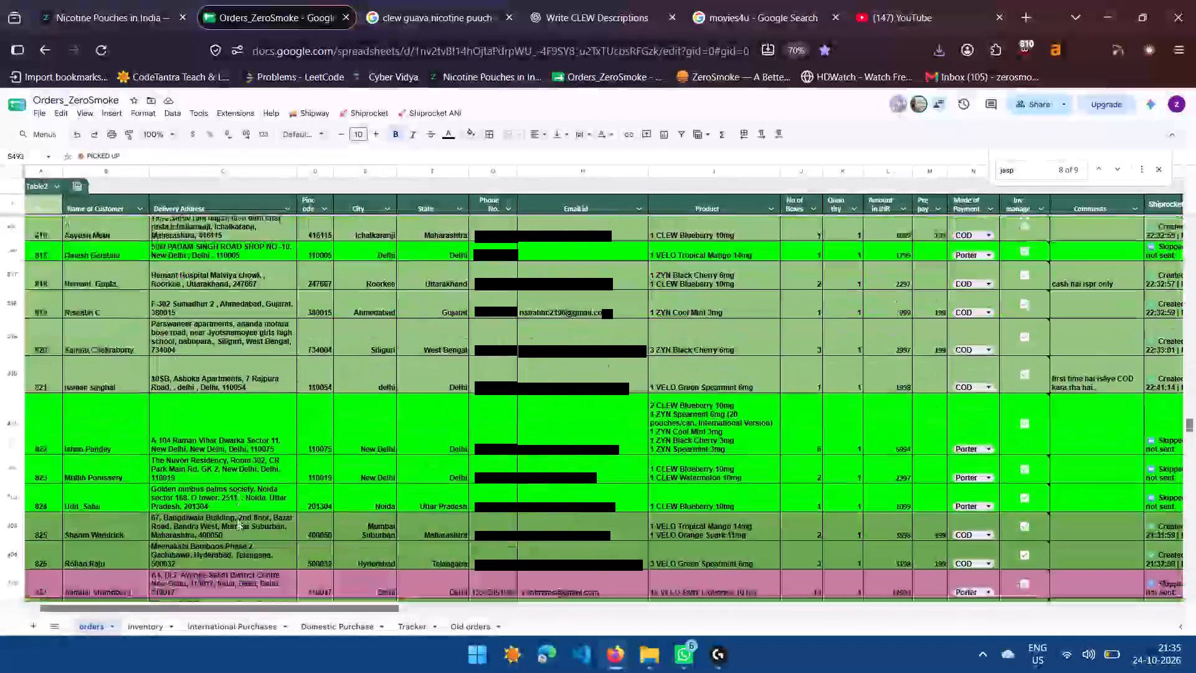
{"action": "scroll", "coordinate": [237, 521], "scroll_direction": "down", "scroll_amount": 10}
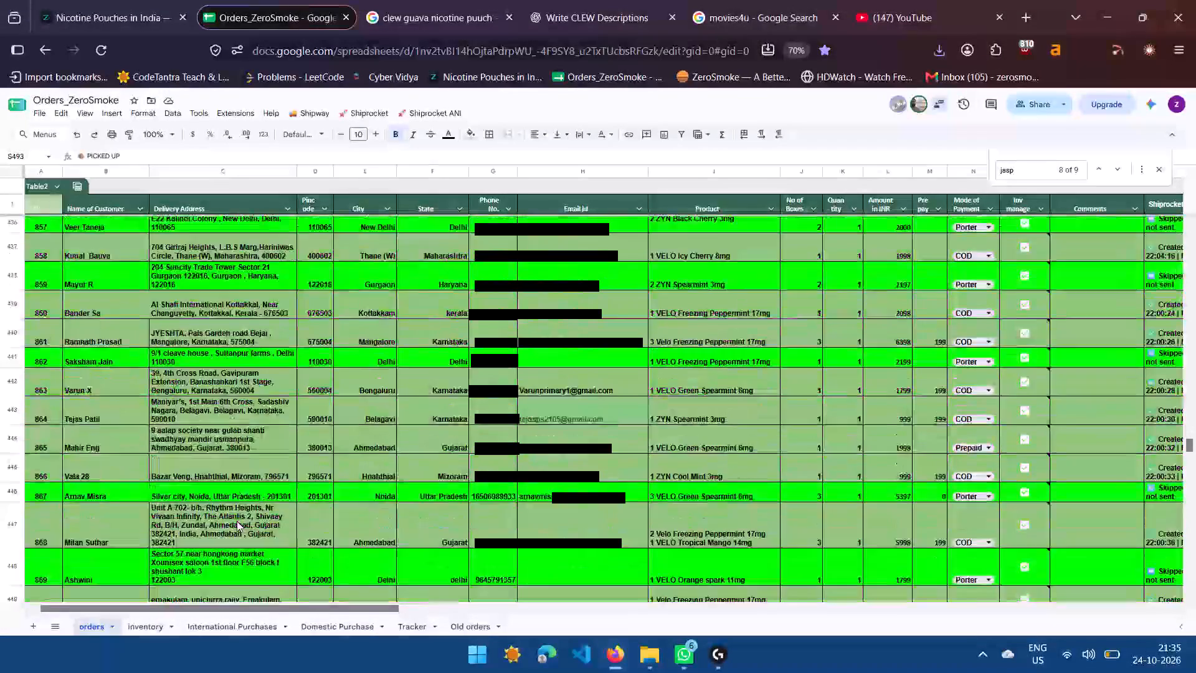
{"action": "scroll", "coordinate": [237, 521], "scroll_direction": "down", "scroll_amount": 10}
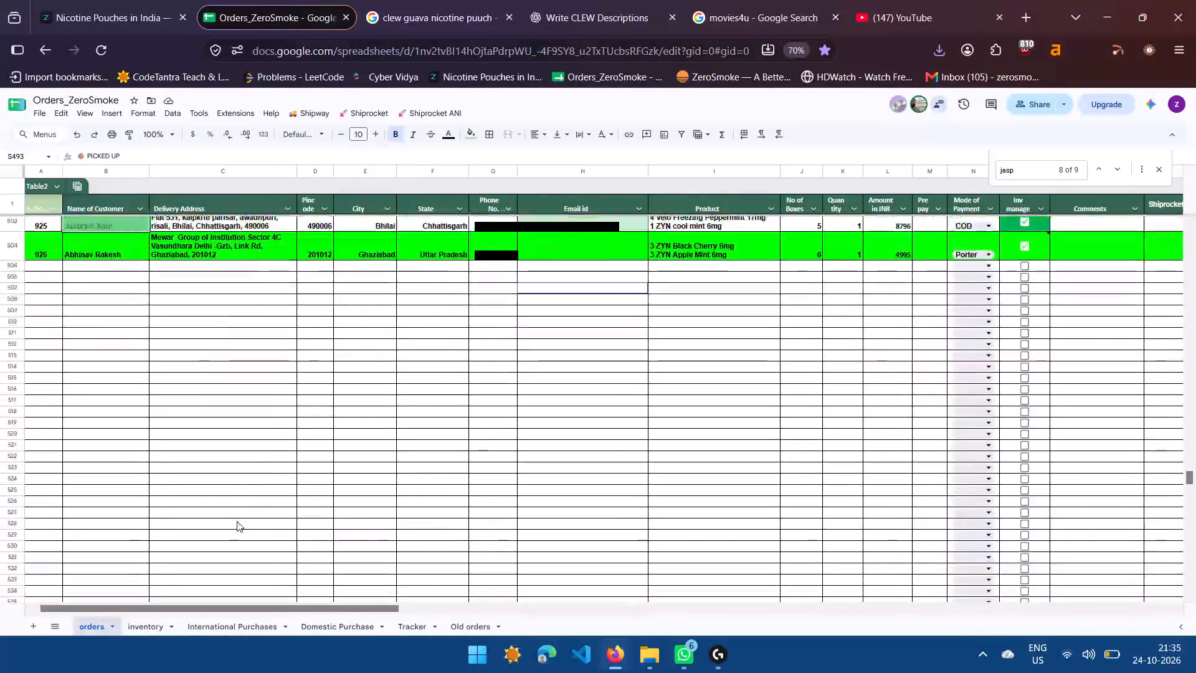
{"action": "scroll", "coordinate": [237, 521], "scroll_direction": "right", "scroll_amount": 4}
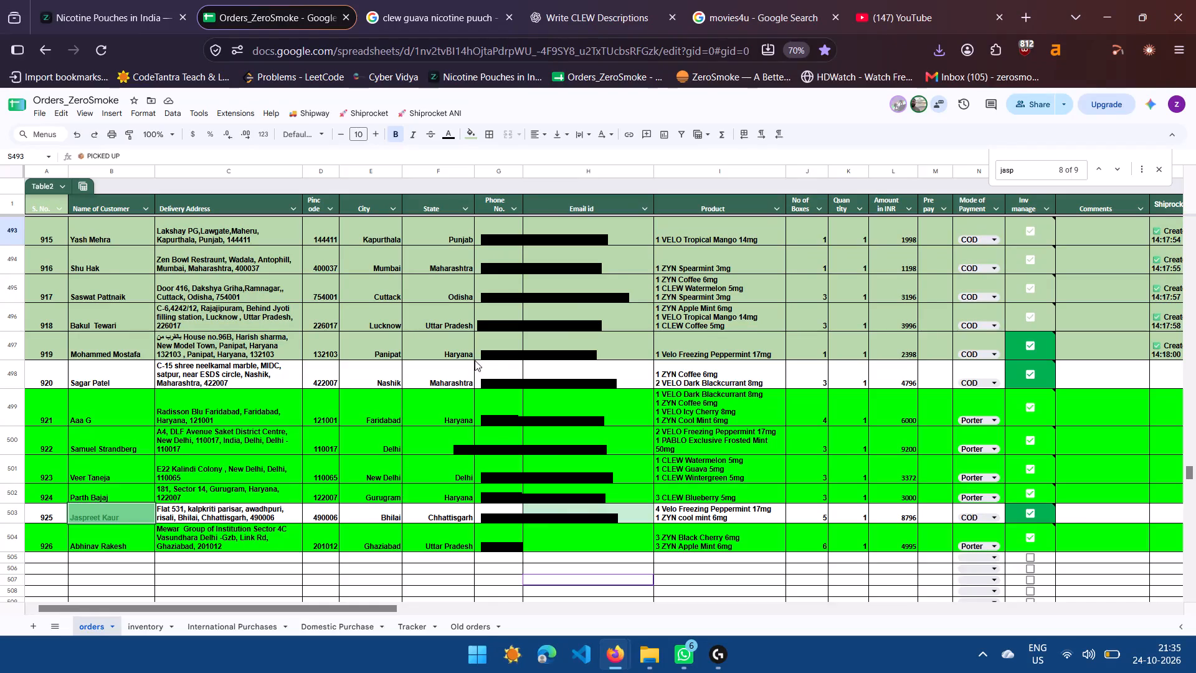
{"action": "scroll", "coordinate": [474, 360], "scroll_direction": "left", "scroll_amount": 2}
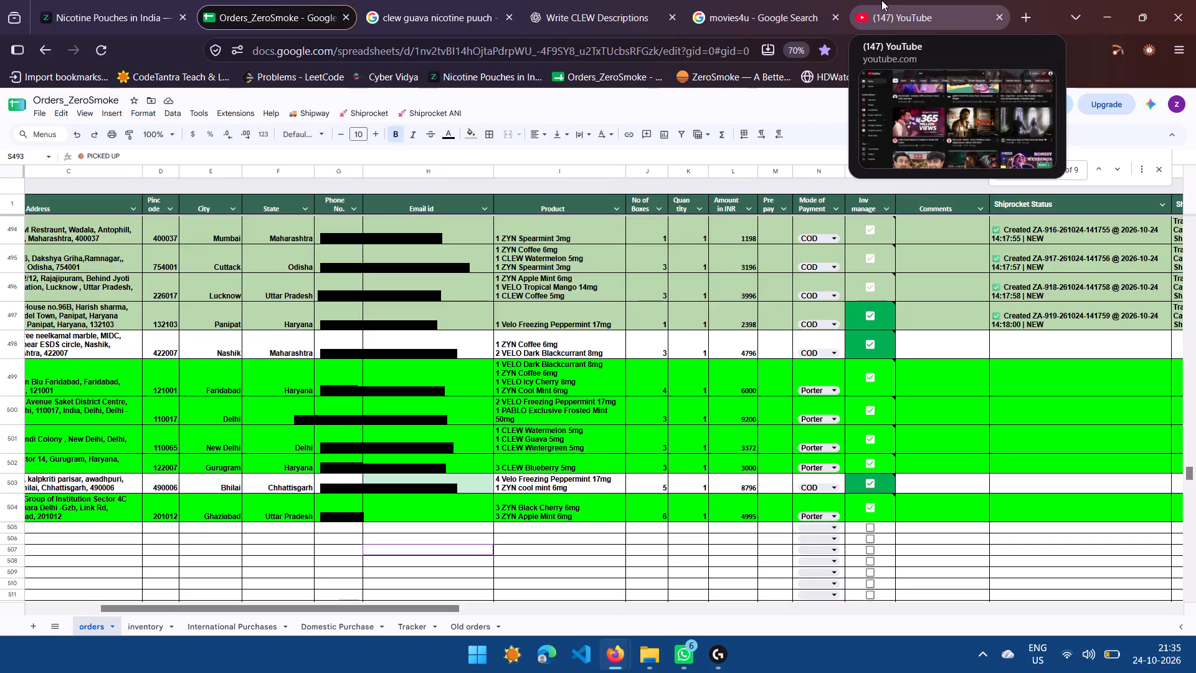
Open the orders list in the ZeroSmoke admin and review the newest orders from 22 to 24 October 2026, including the pending ones.
{"action": "left_click", "coordinate": [181, 0]}
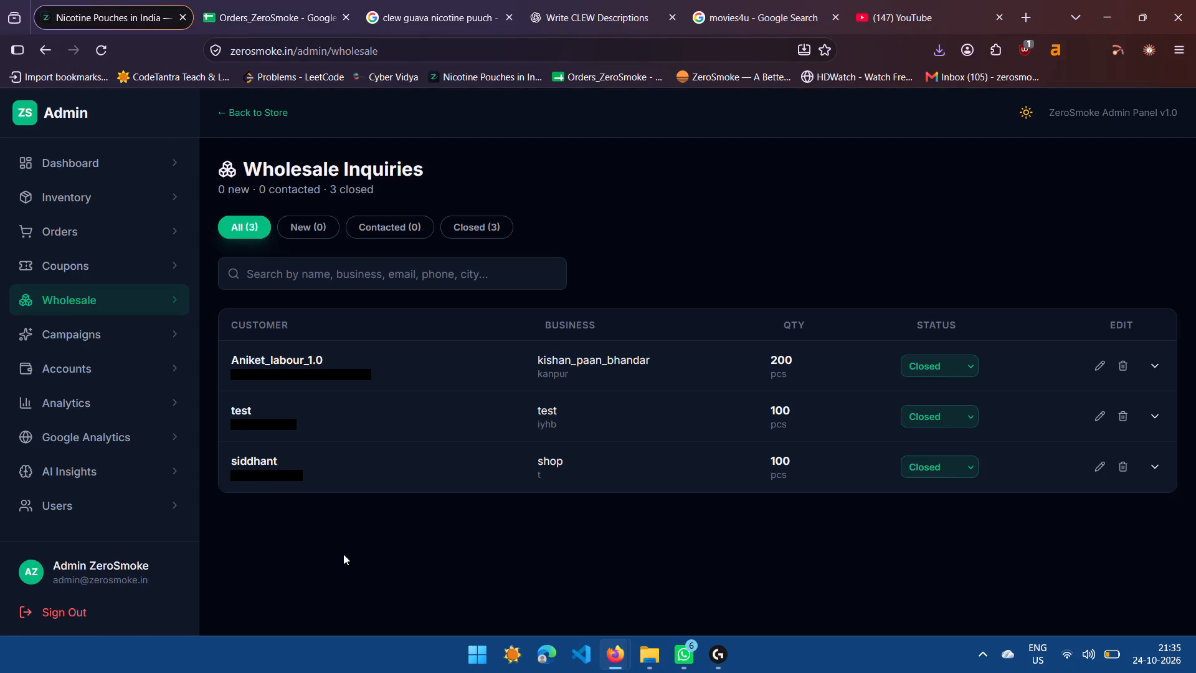
{"action": "left_click", "coordinate": [93, 229]}
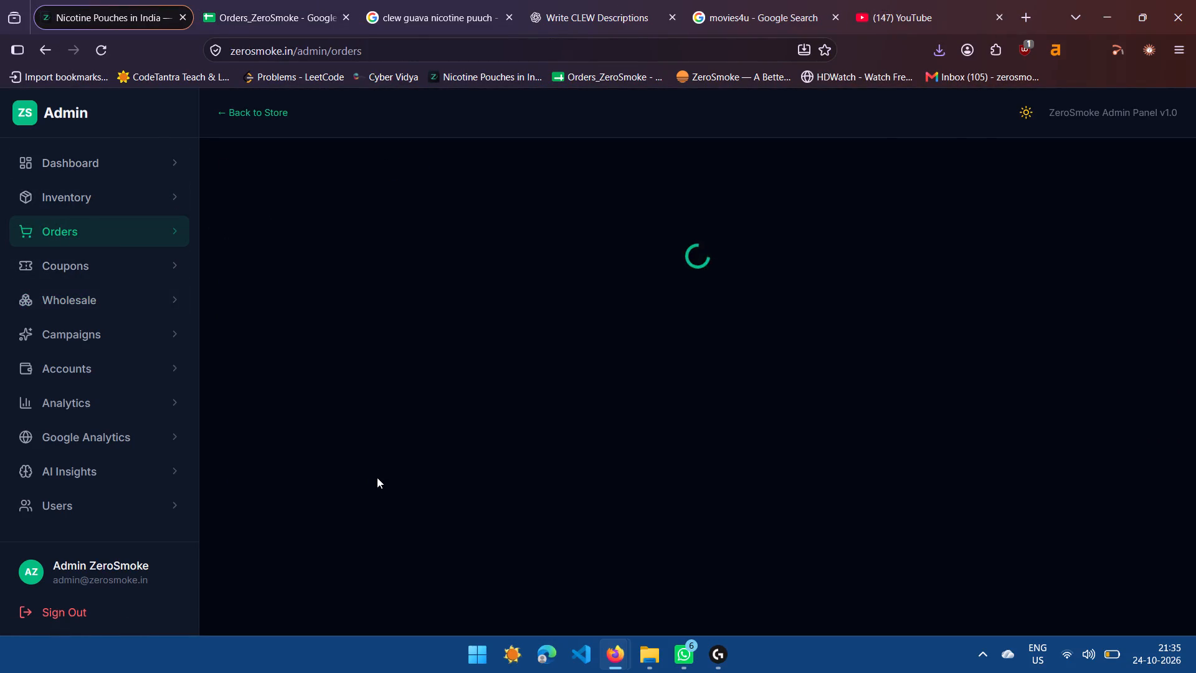
{"action": "scroll", "coordinate": [409, 446], "scroll_direction": "down", "scroll_amount": 1}
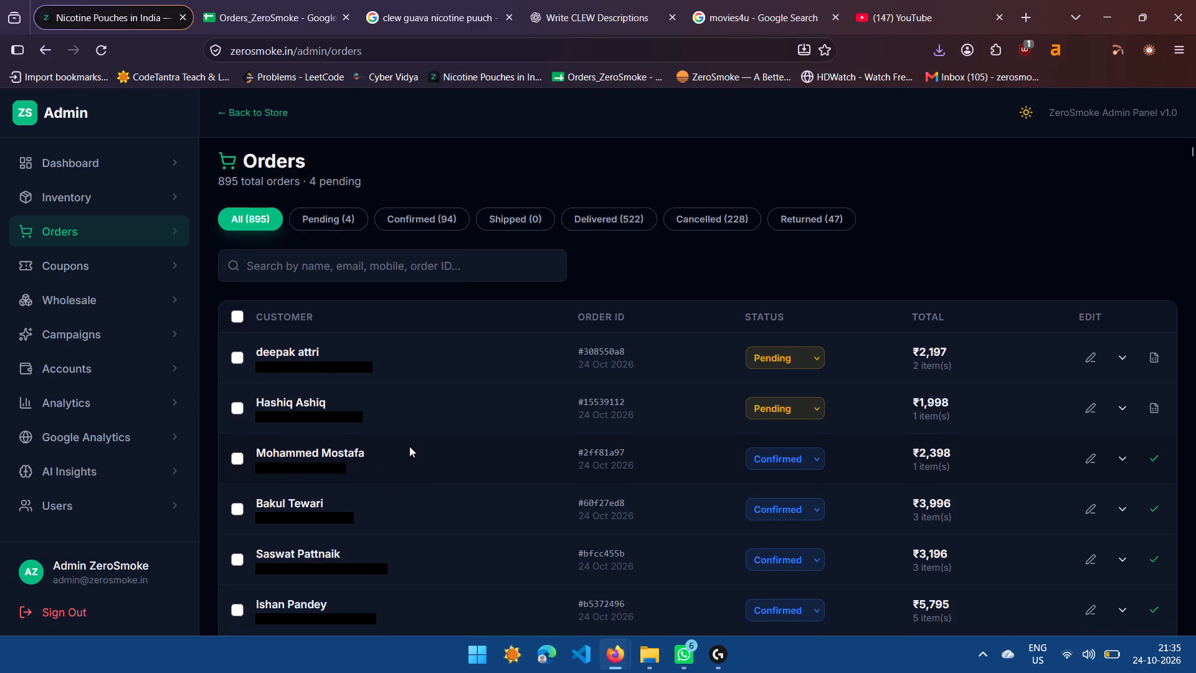
{"action": "scroll", "coordinate": [409, 446], "scroll_direction": "down", "scroll_amount": 7}
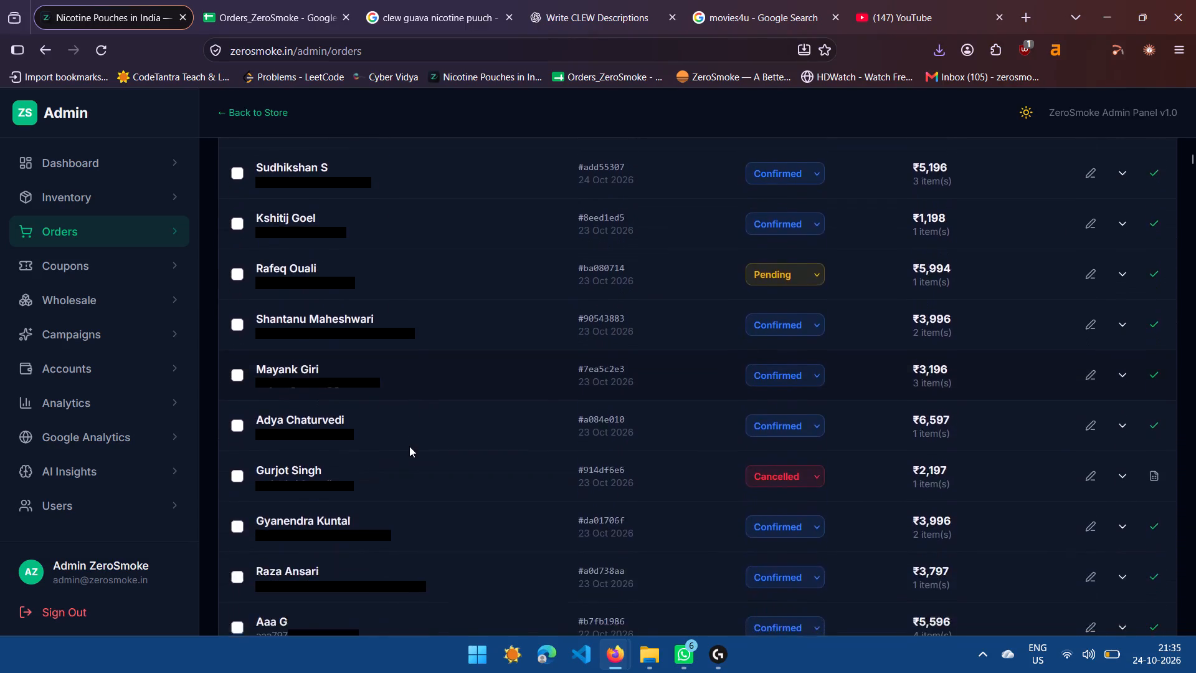
{"action": "scroll", "coordinate": [409, 446], "scroll_direction": "down", "scroll_amount": 3}
{"action": "scroll", "coordinate": [409, 446], "scroll_direction": "up", "scroll_amount": 5}
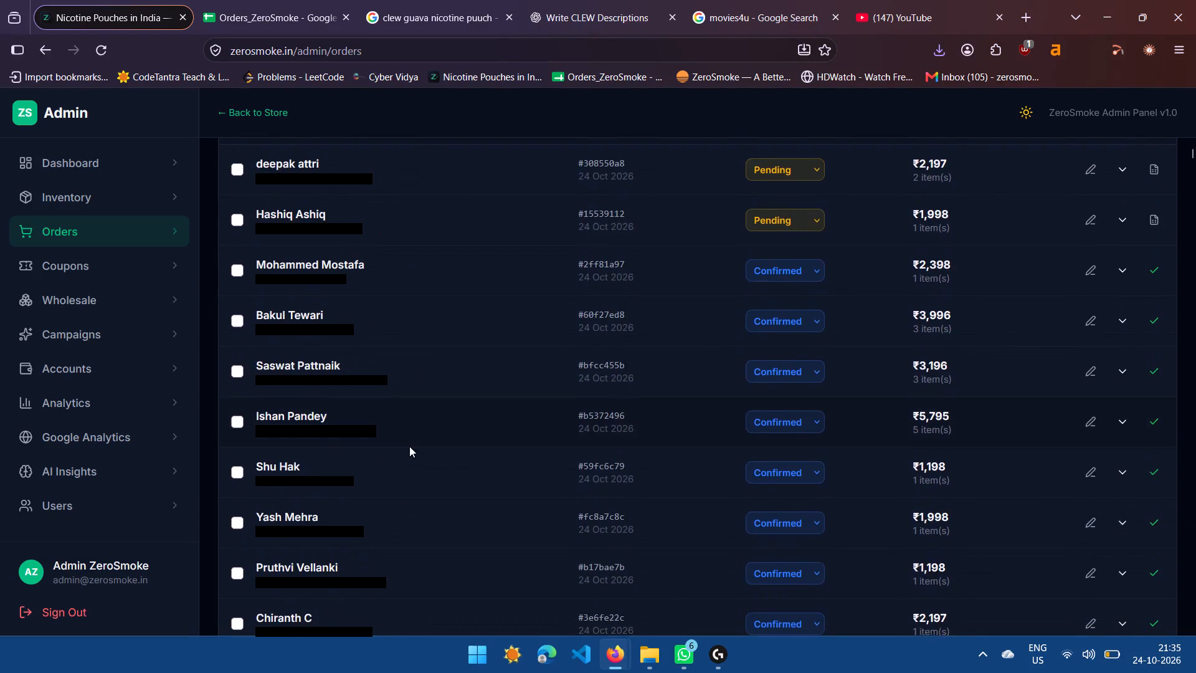
{"action": "scroll", "coordinate": [409, 446], "scroll_direction": "down", "scroll_amount": 4}
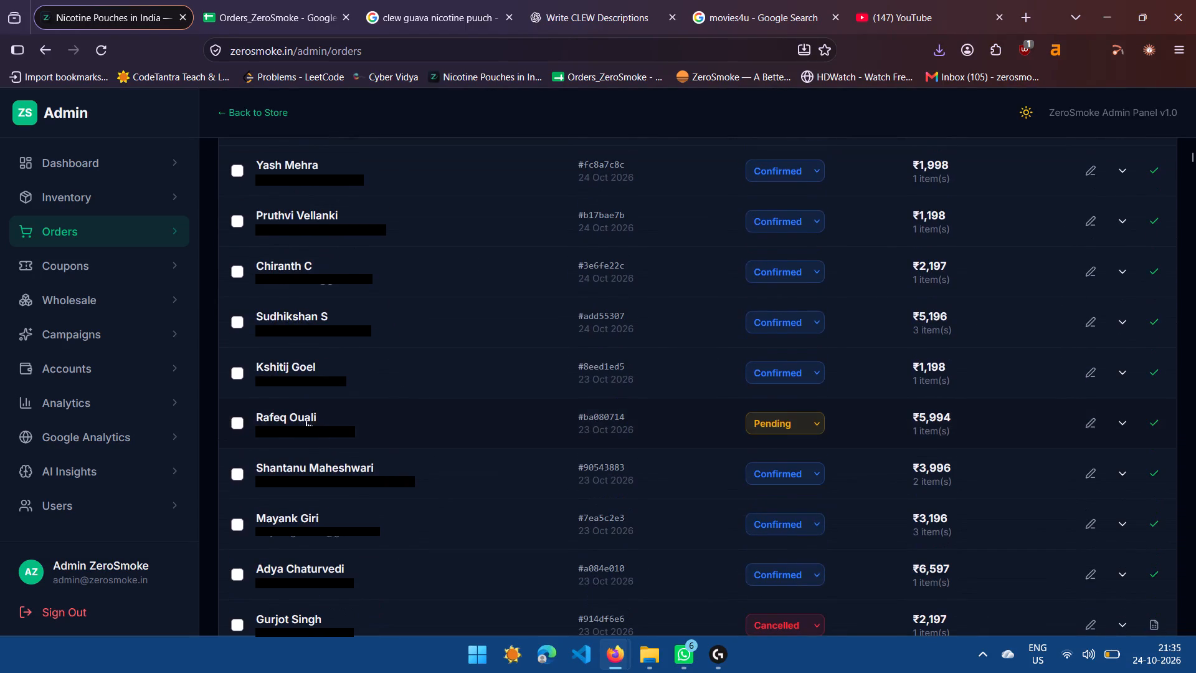
{"action": "left_click_drag", "start_coordinate": [259, 412], "coordinate": [320, 423]}
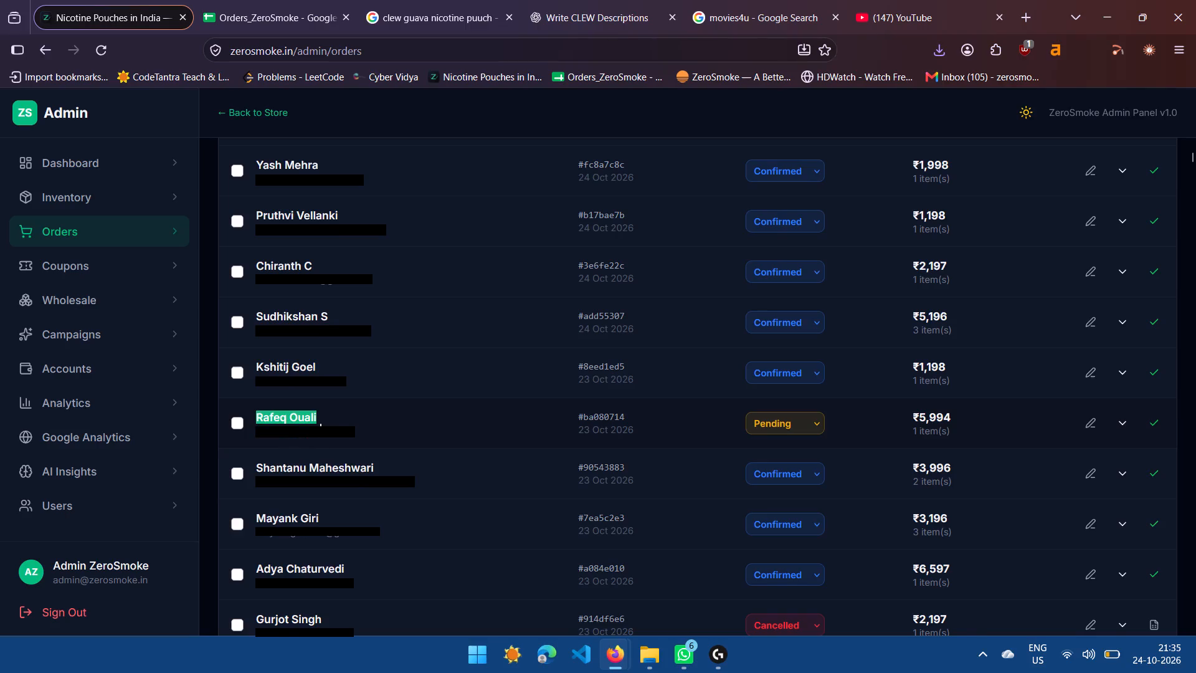
{"action": "left_click_drag", "start_coordinate": [320, 423], "coordinate": [335, 417]}
{"action": "left_click", "coordinate": [335, 417]}
Review the admin orders from 22 October back to 16 October 2026, checking their statuses and totals.
{"action": "scroll", "coordinate": [335, 417], "scroll_direction": "down", "scroll_amount": 7}
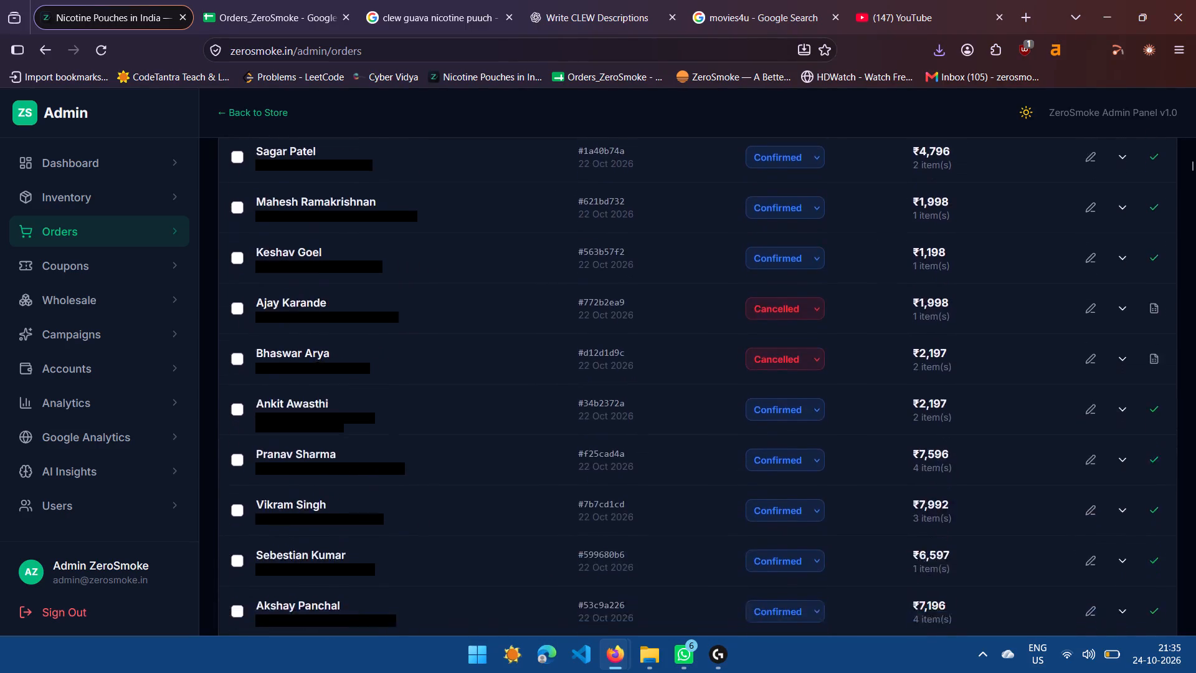
{"action": "scroll", "coordinate": [335, 417], "scroll_direction": "down", "scroll_amount": 6}
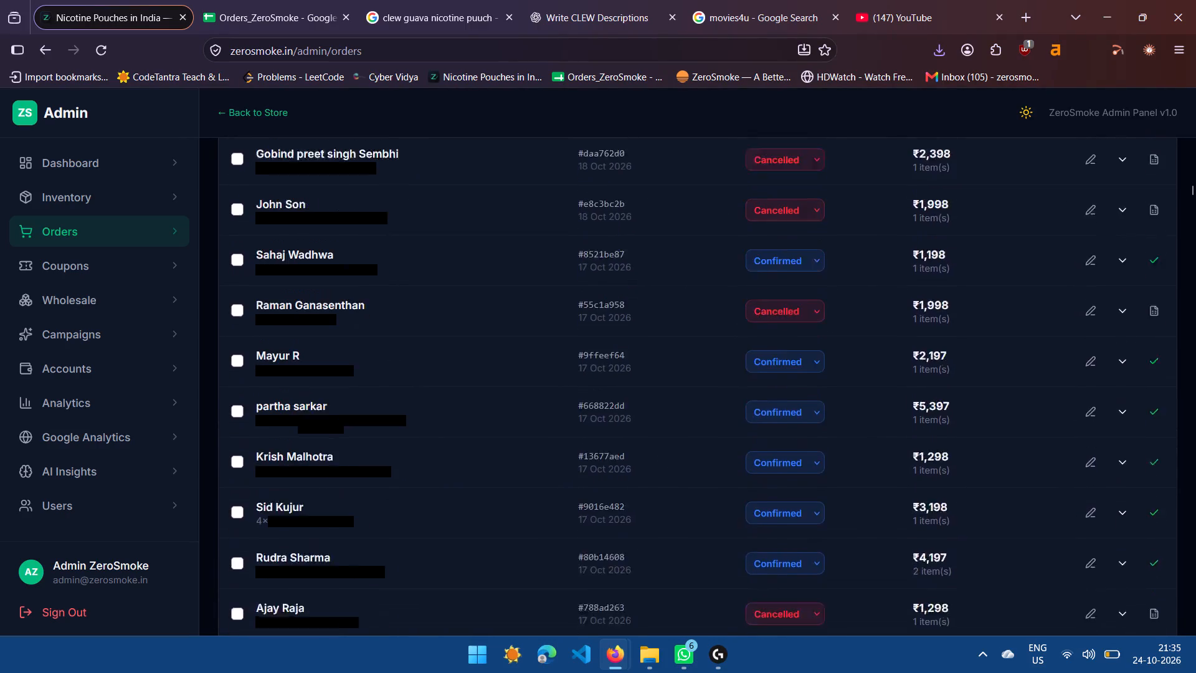
{"action": "scroll", "coordinate": [335, 417], "scroll_direction": "up", "scroll_amount": 2}
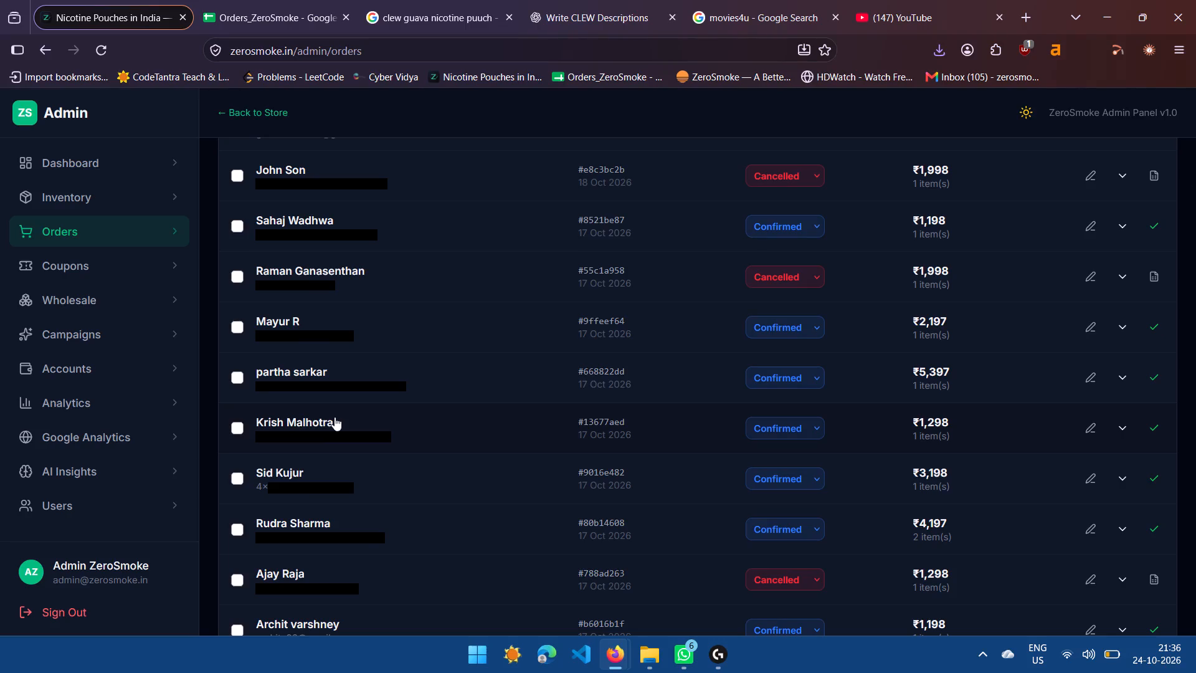
{"action": "scroll", "coordinate": [335, 417], "scroll_direction": "up", "scroll_amount": 3}
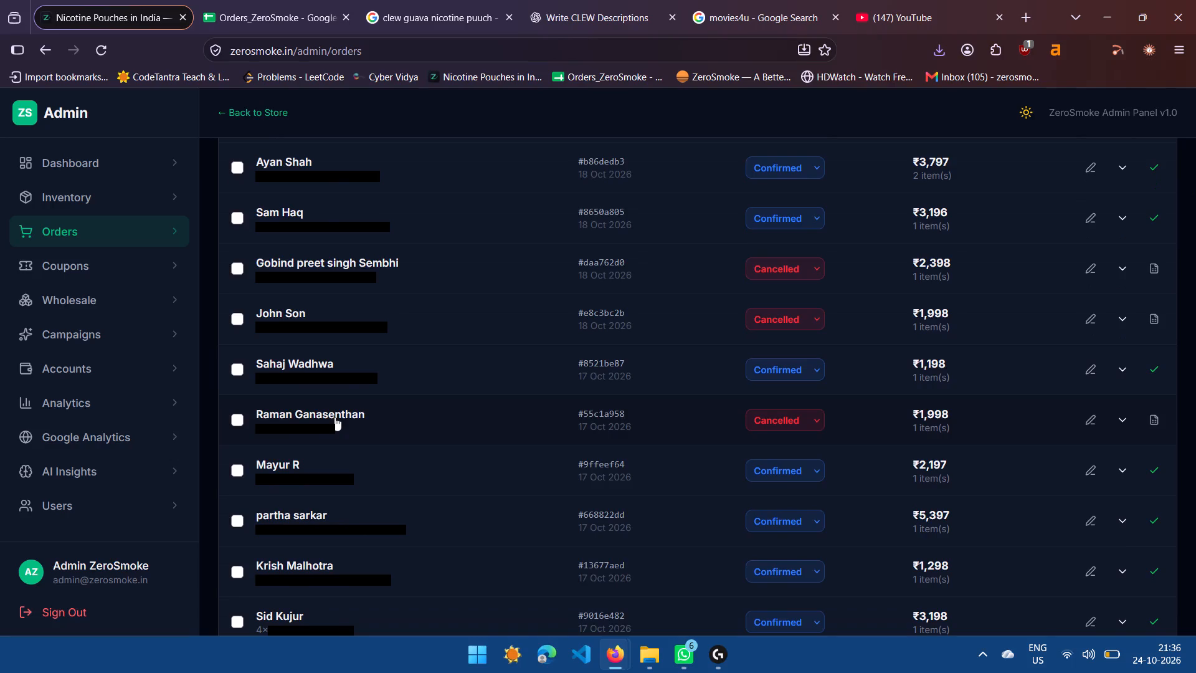
{"action": "scroll", "coordinate": [335, 417], "scroll_direction": "down", "scroll_amount": 5}
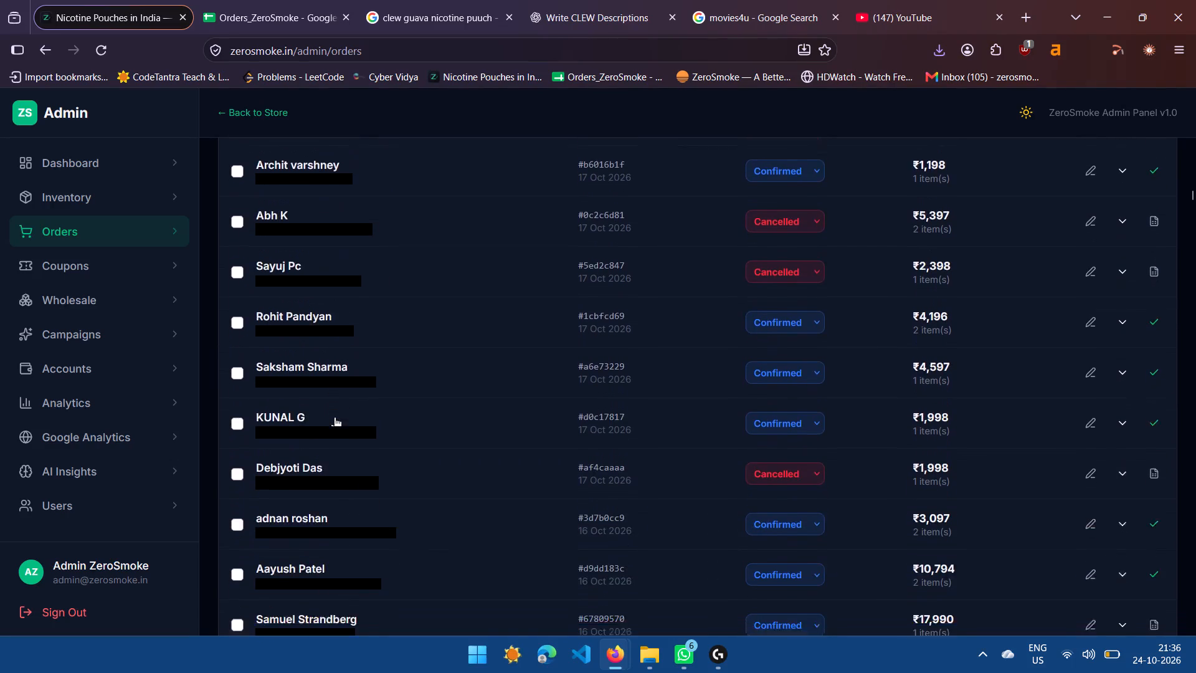
{"action": "scroll", "coordinate": [335, 417], "scroll_direction": "down", "scroll_amount": 4}
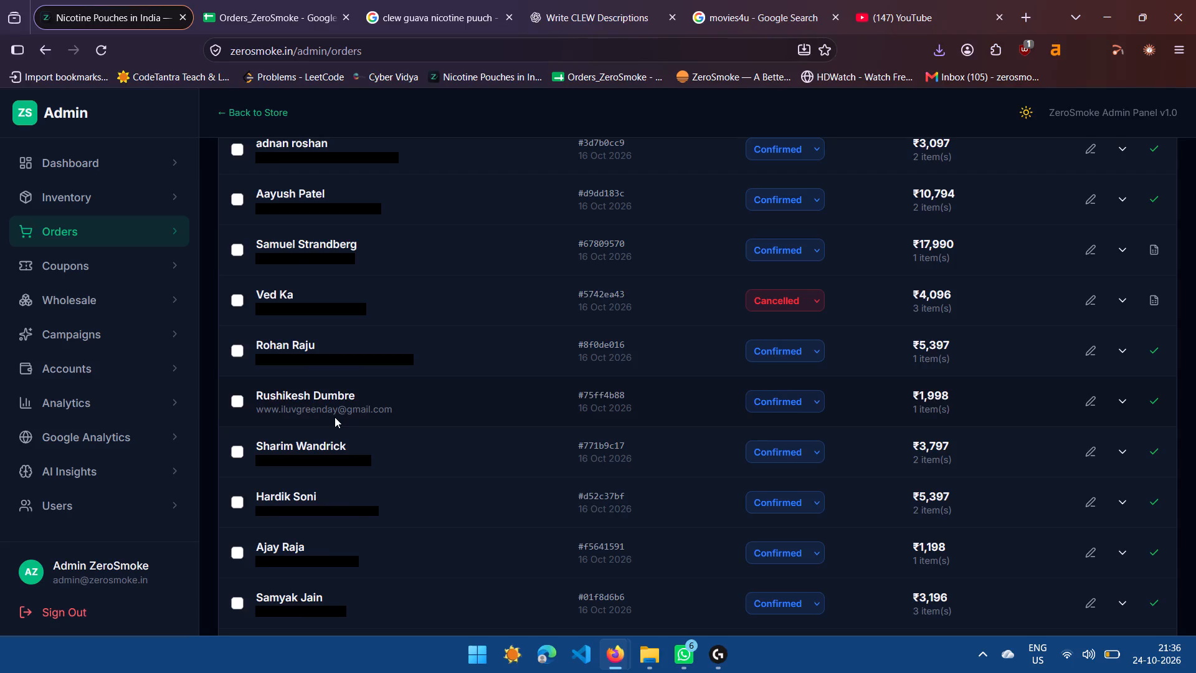
Check the system calendar for October 2026, then return to the admin orders.
{"action": "left_click", "coordinate": [1141, 661]}
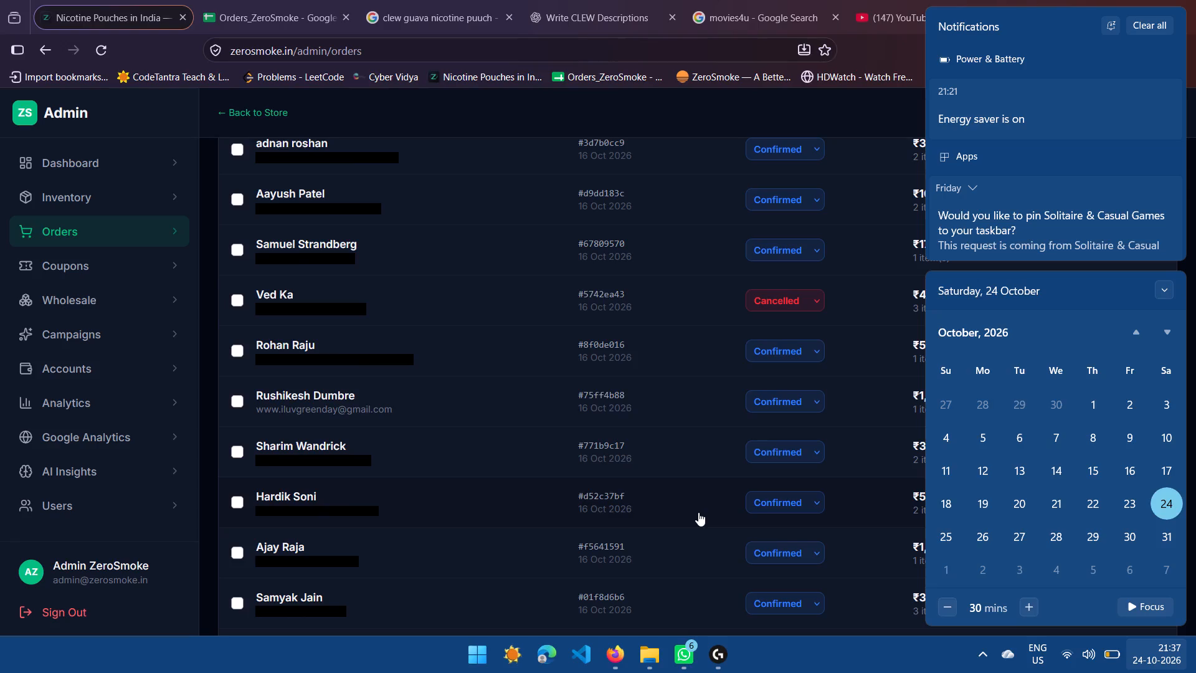
{"action": "left_click", "coordinate": [678, 486]}
Recheck the admin orders between 16 and 20 October 2026, comparing confirmed and cancelled statuses and their totals.
{"action": "scroll", "coordinate": [678, 486], "scroll_direction": "up", "scroll_amount": 8}
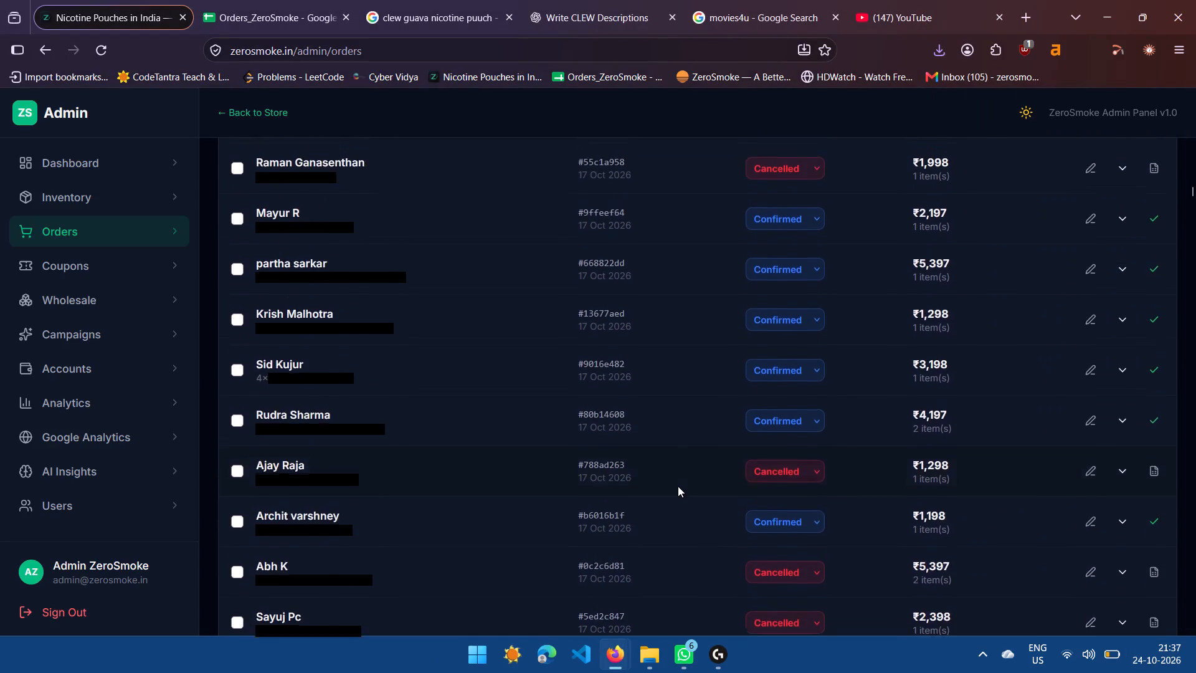
{"action": "scroll", "coordinate": [678, 486], "scroll_direction": "up", "scroll_amount": 6}
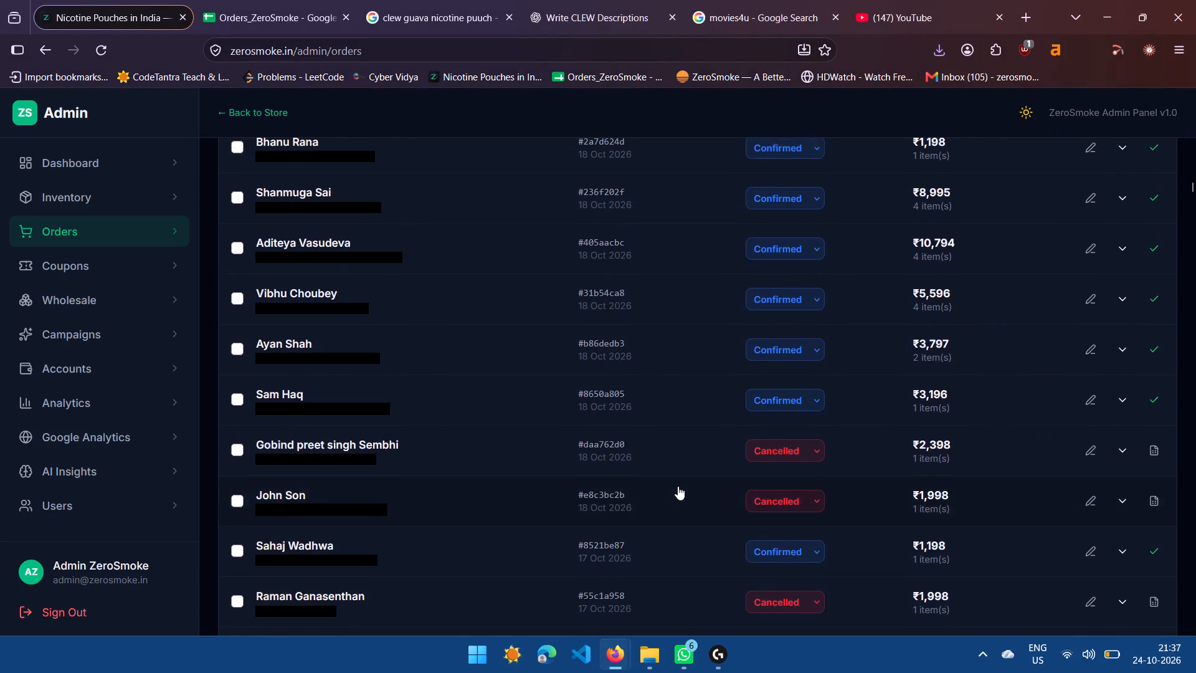
{"action": "scroll", "coordinate": [678, 486], "scroll_direction": "up", "scroll_amount": 2}
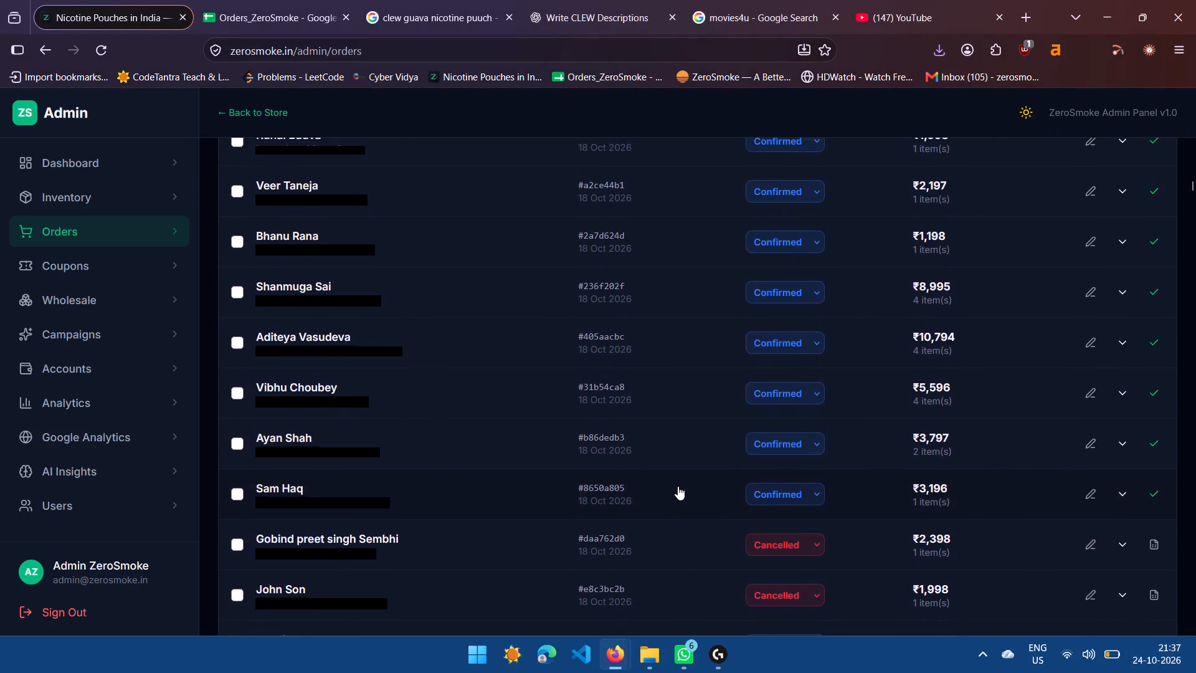
{"action": "scroll", "coordinate": [678, 486], "scroll_direction": "up", "scroll_amount": 2}
{"action": "scroll", "coordinate": [678, 486], "scroll_direction": "left", "scroll_amount": 1}
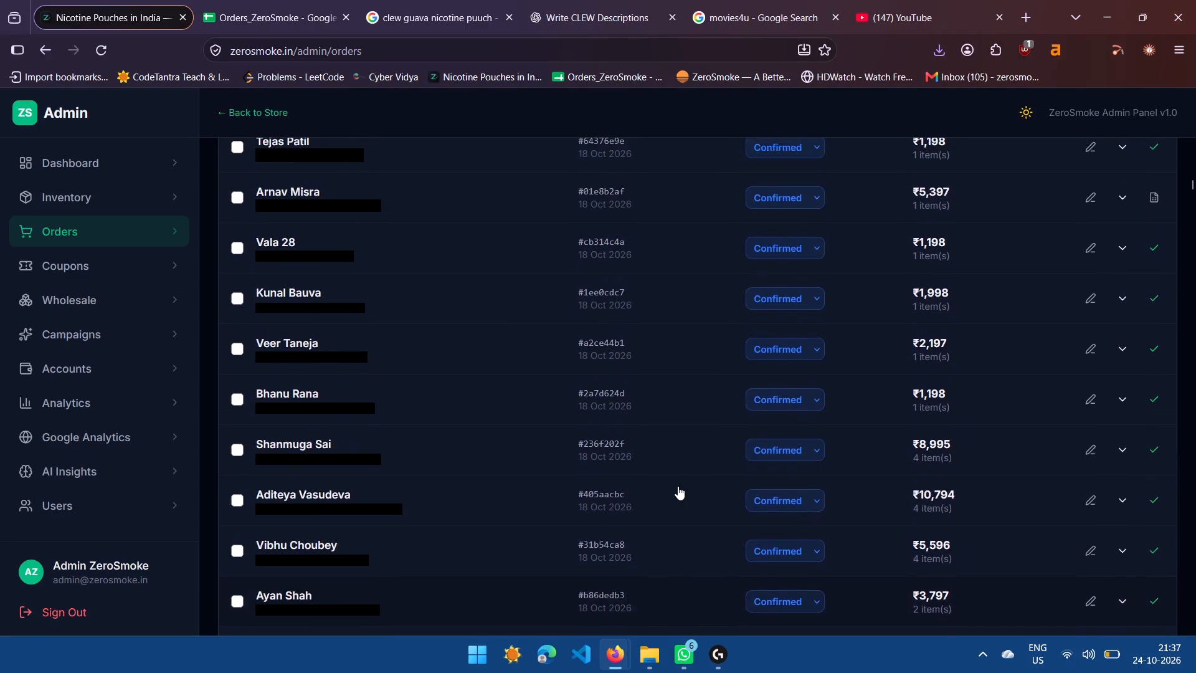
{"action": "scroll", "coordinate": [678, 486], "scroll_direction": "left", "scroll_amount": 1}
{"action": "scroll", "coordinate": [678, 486], "scroll_direction": "down", "scroll_amount": 2}
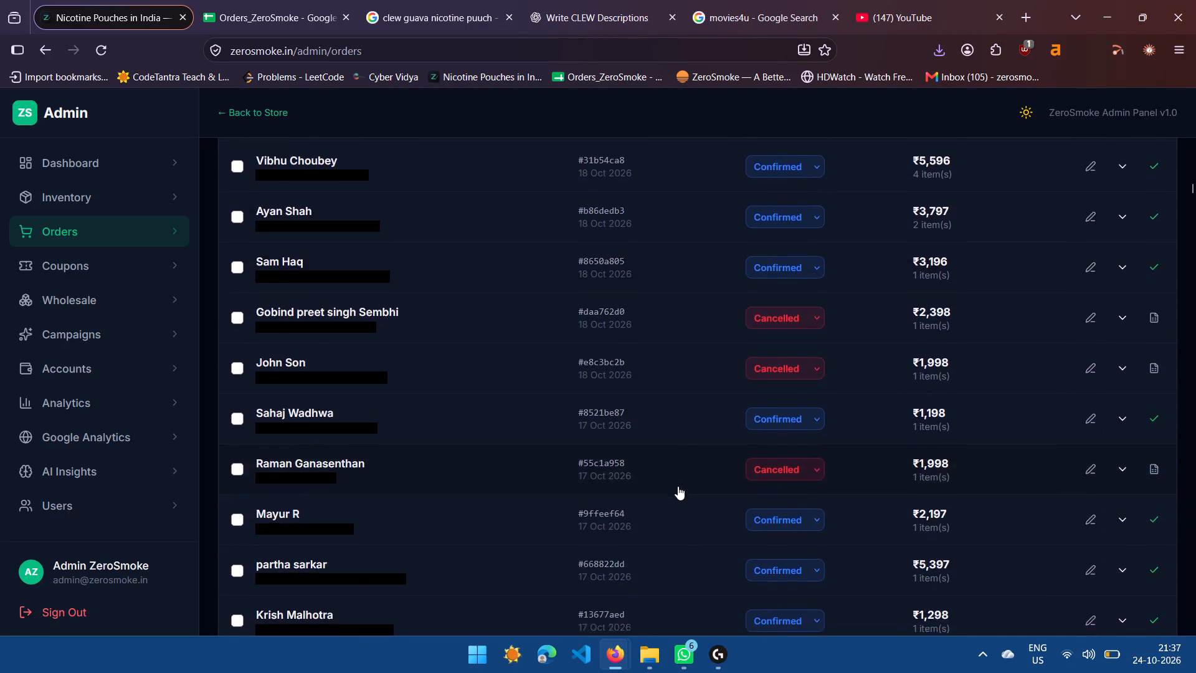
{"action": "scroll", "coordinate": [678, 486], "scroll_direction": "down", "scroll_amount": 1}
{"action": "scroll", "coordinate": [678, 486], "scroll_direction": "up", "scroll_amount": 2}
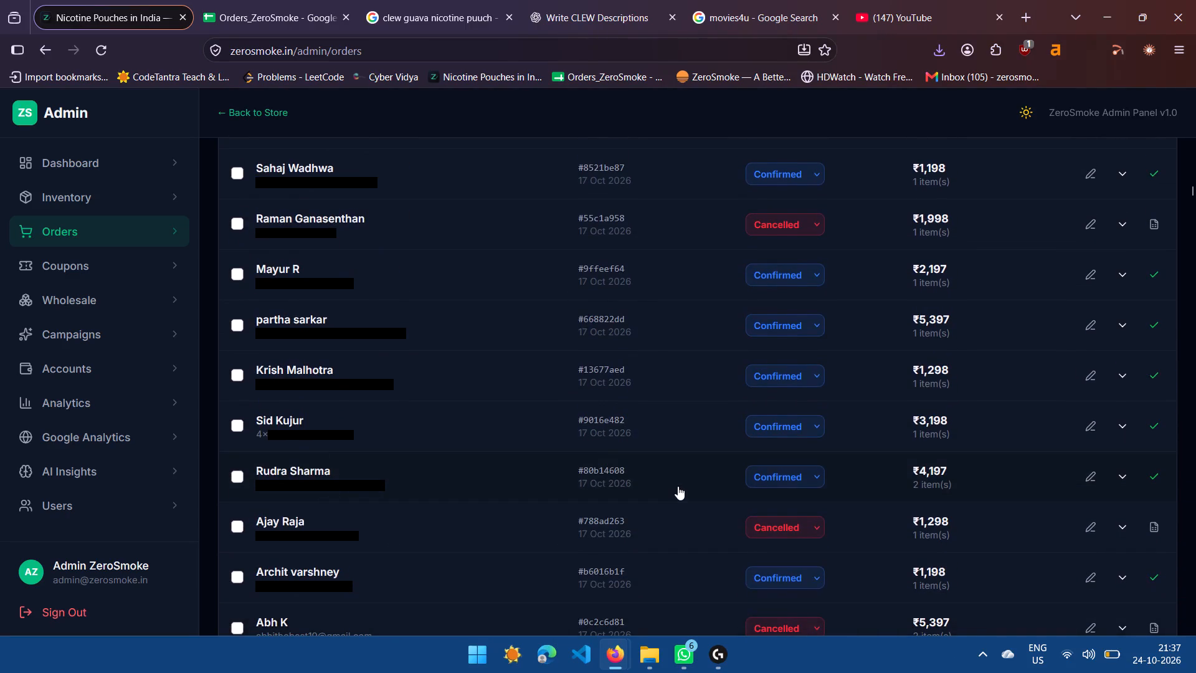
{"action": "scroll", "coordinate": [678, 486], "scroll_direction": "up", "scroll_amount": 7}
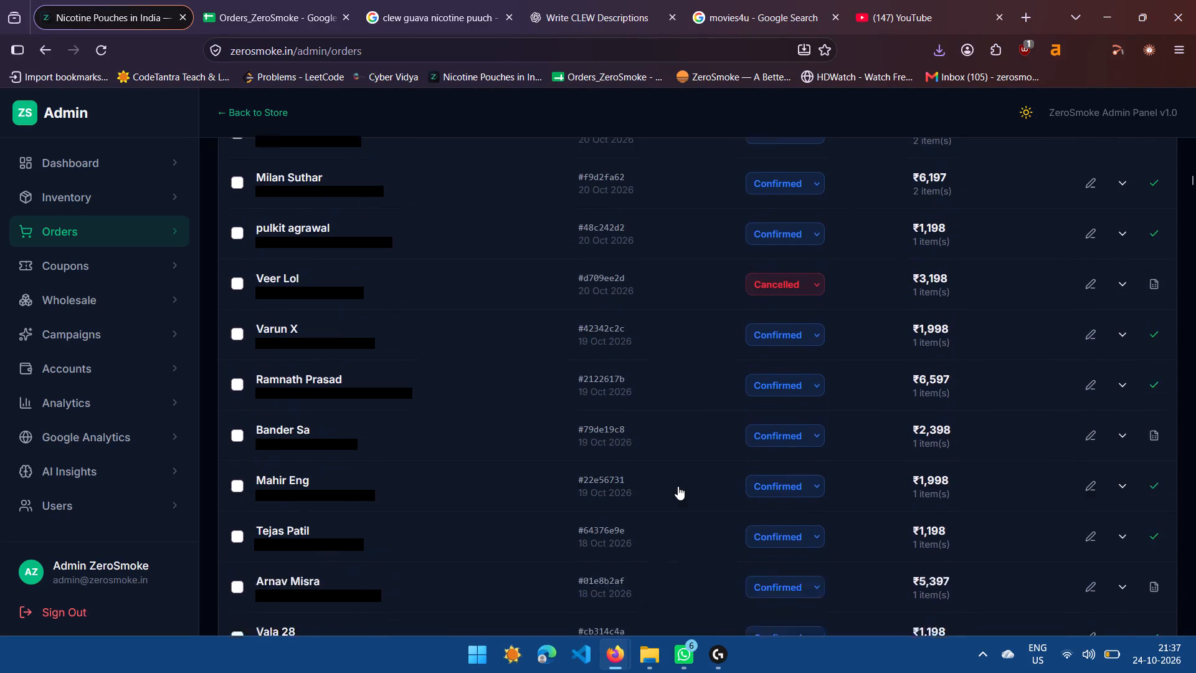
{"action": "scroll", "coordinate": [678, 486], "scroll_direction": "up", "scroll_amount": 2}
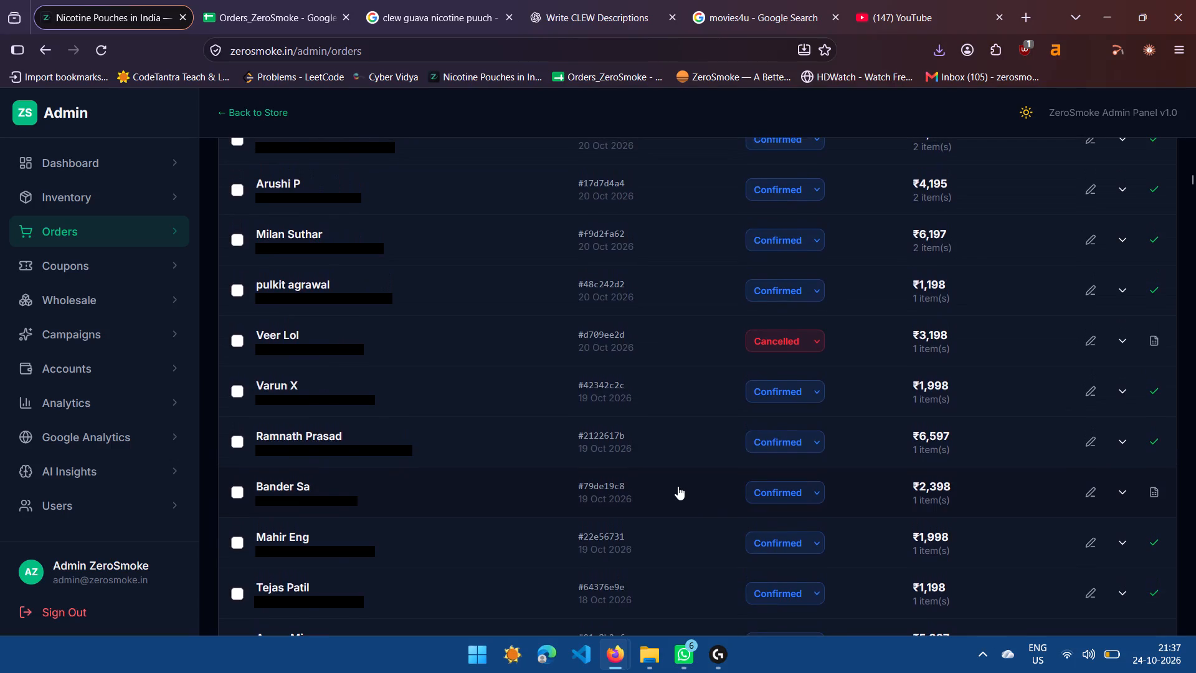
{"action": "scroll", "coordinate": [678, 486], "scroll_direction": "down", "scroll_amount": 5}
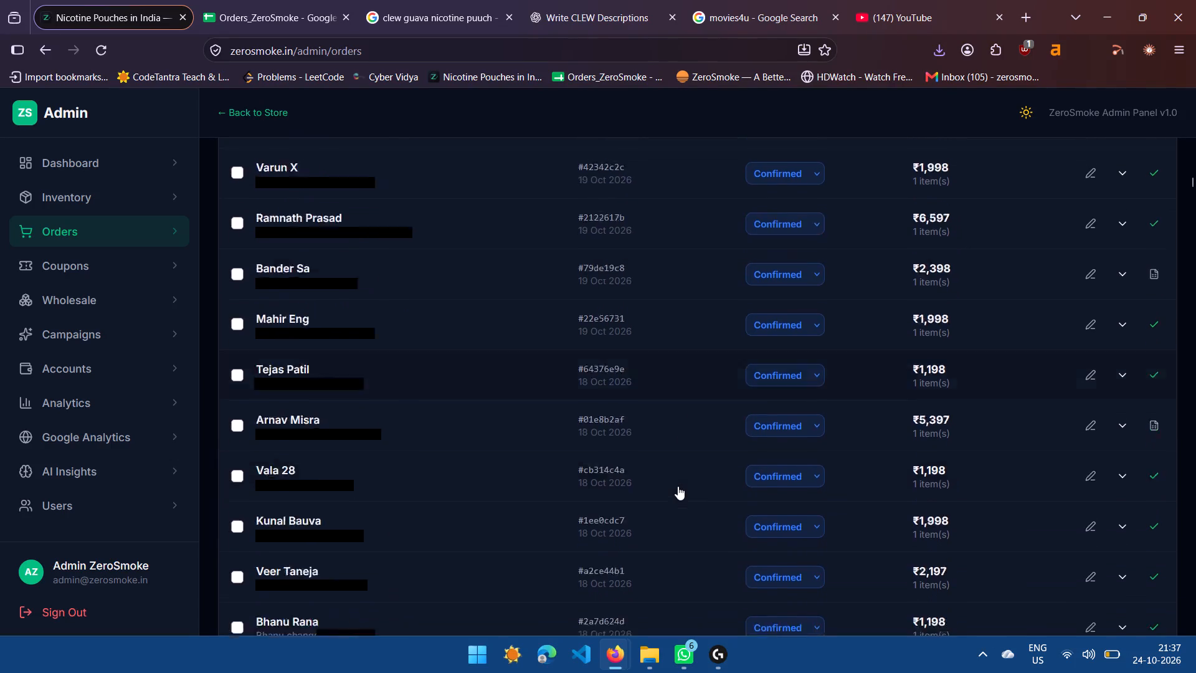
Review the admin orders from 19 October back to 13 October 2026, checking their statuses and totals.
{"action": "scroll", "coordinate": [678, 486], "scroll_direction": "down", "scroll_amount": 5}
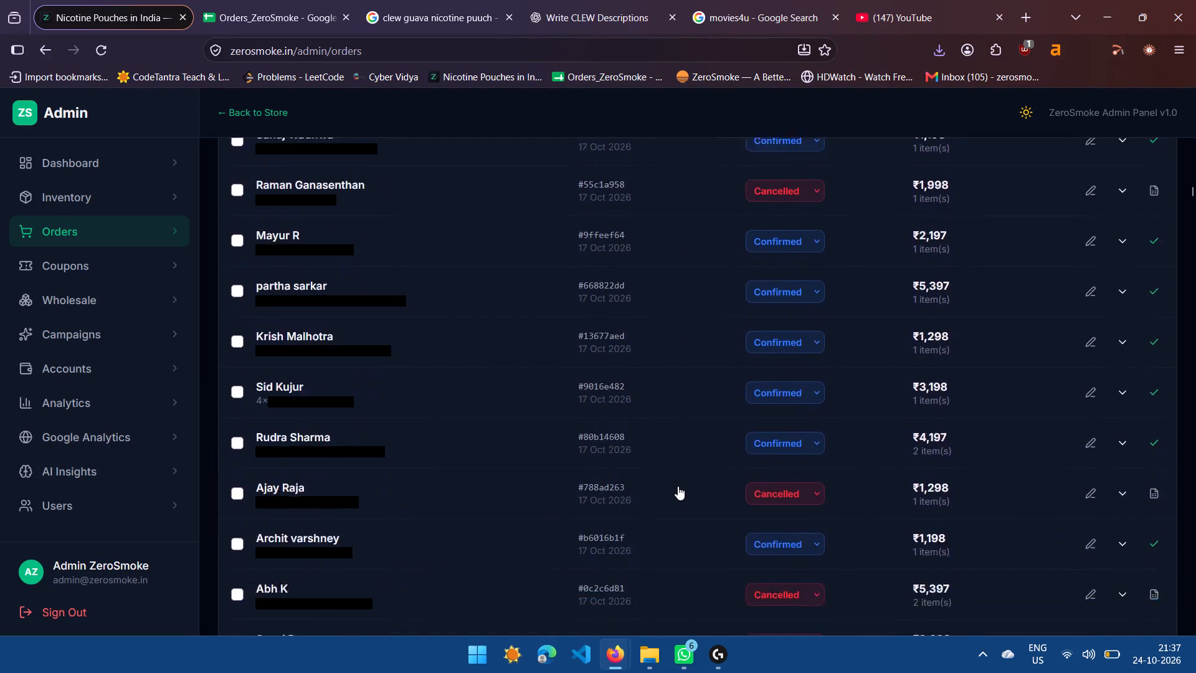
{"action": "scroll", "coordinate": [678, 486], "scroll_direction": "down", "scroll_amount": 9}
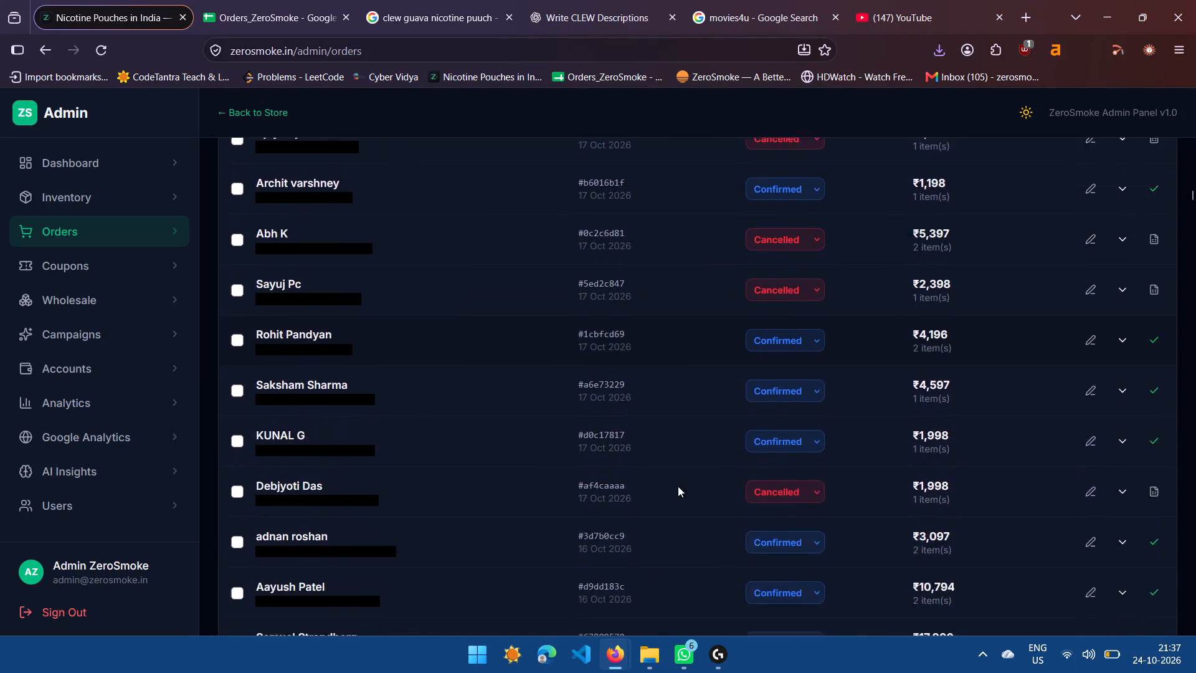
{"action": "scroll", "coordinate": [678, 486], "scroll_direction": "down", "scroll_amount": 7}
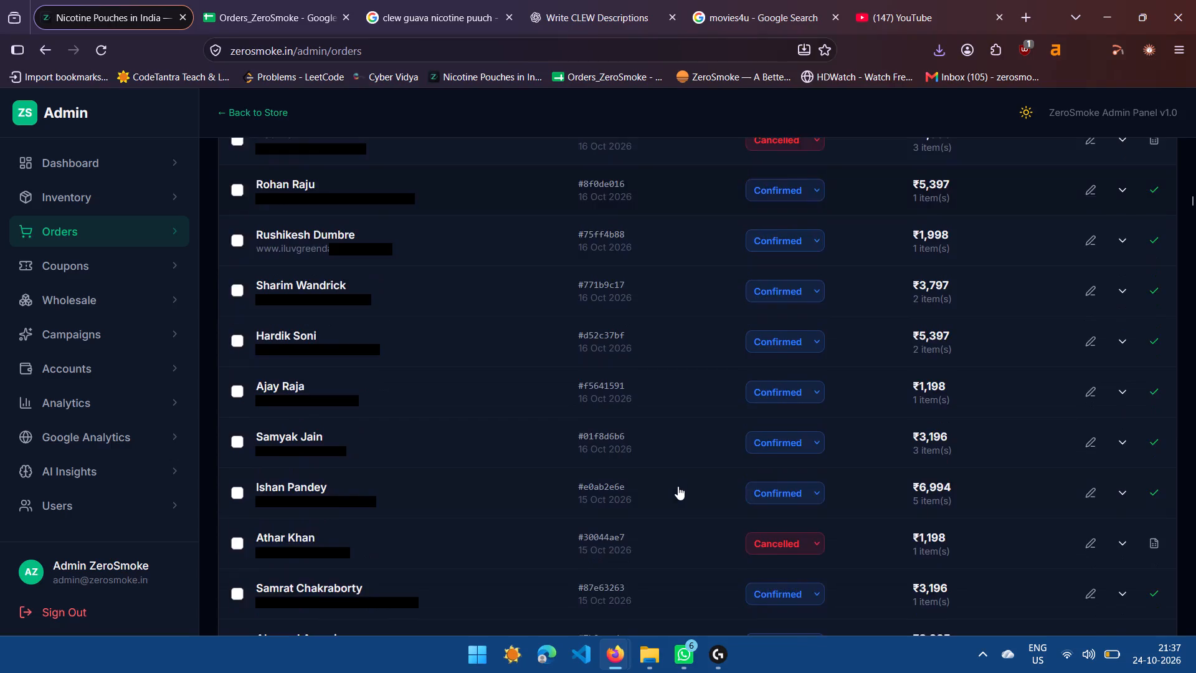
{"action": "scroll", "coordinate": [678, 486], "scroll_direction": "down", "scroll_amount": 4}
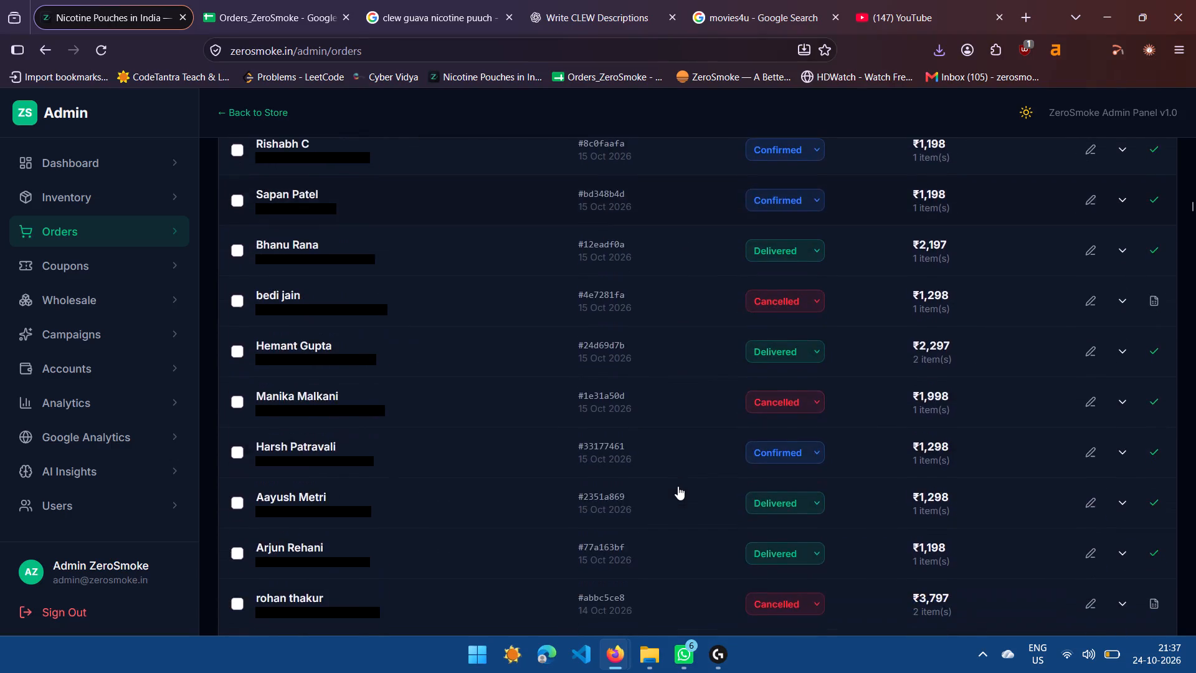
{"action": "scroll", "coordinate": [678, 486], "scroll_direction": "down", "scroll_amount": 6}
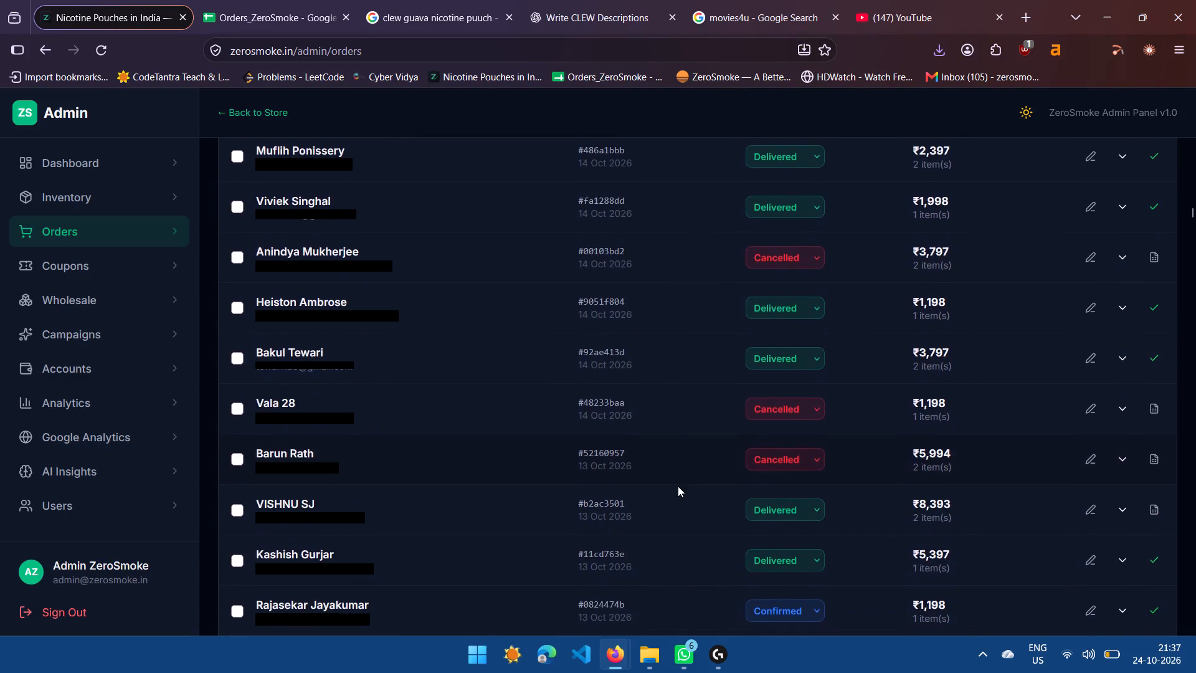
Review the admin orders from 13 October back to 1 October 2026, looking through the delivered, returned and cancelled ones.
{"action": "scroll", "coordinate": [678, 486], "scroll_direction": "down", "scroll_amount": 7}
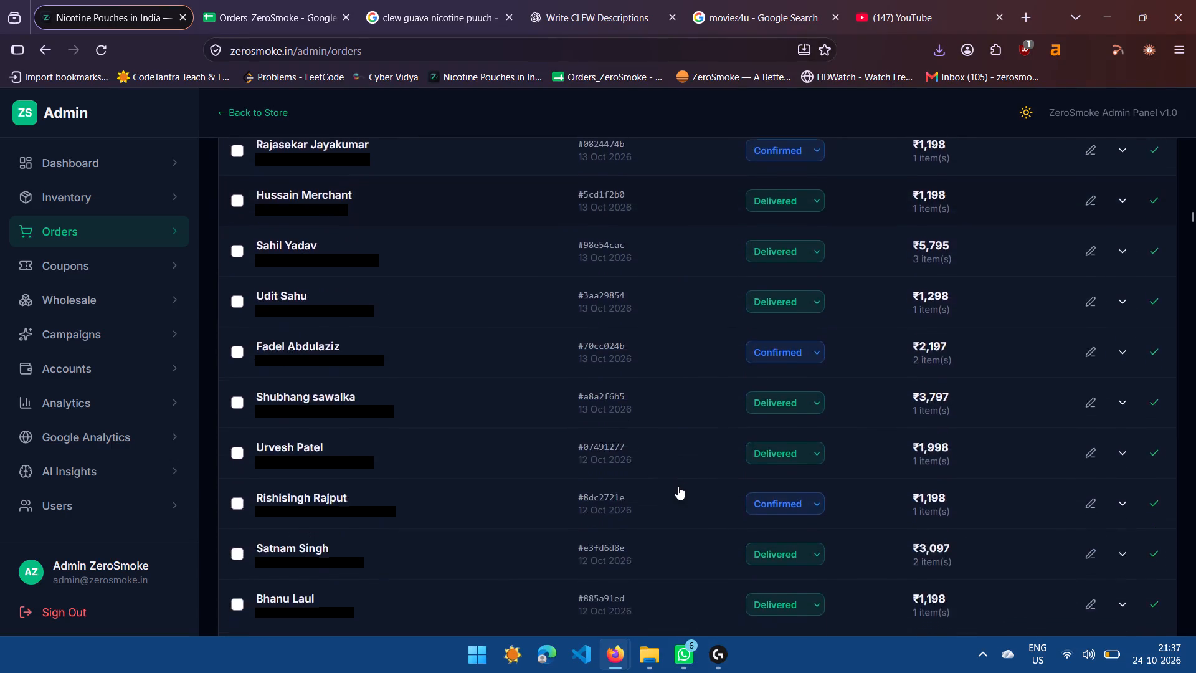
{"action": "scroll", "coordinate": [678, 486], "scroll_direction": "down", "scroll_amount": 9}
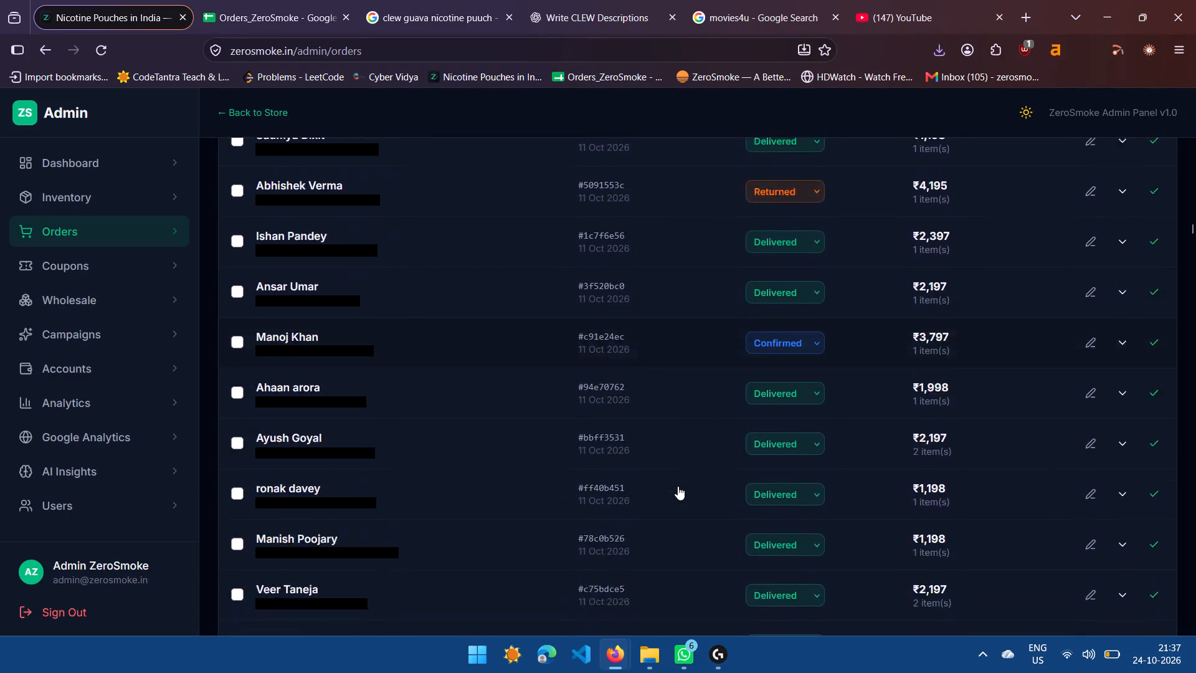
{"action": "scroll", "coordinate": [678, 486], "scroll_direction": "down", "scroll_amount": 6}
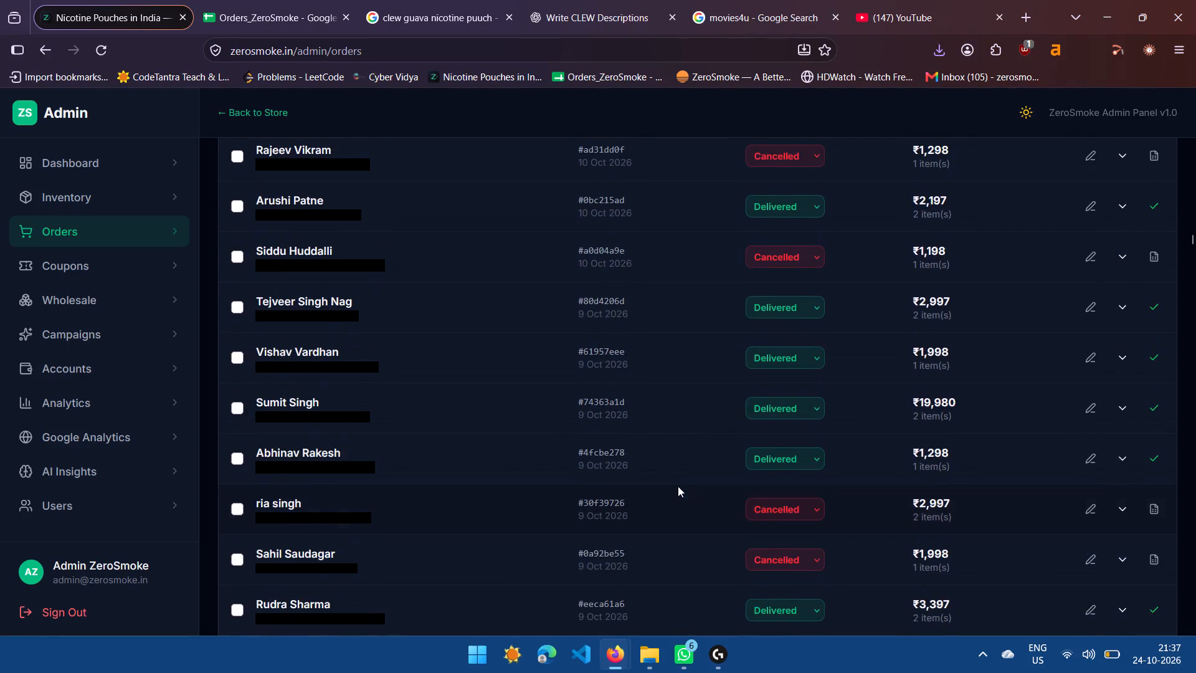
{"action": "scroll", "coordinate": [678, 486], "scroll_direction": "down", "scroll_amount": 9}
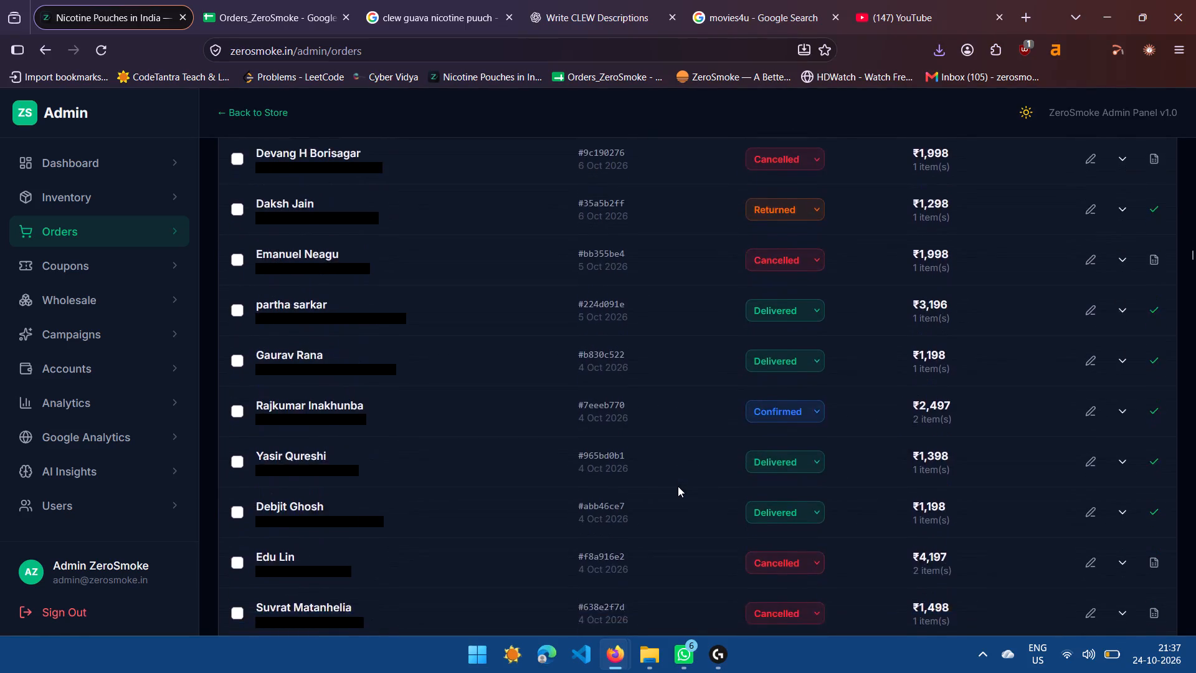
{"action": "scroll", "coordinate": [678, 486], "scroll_direction": "down", "scroll_amount": 8}
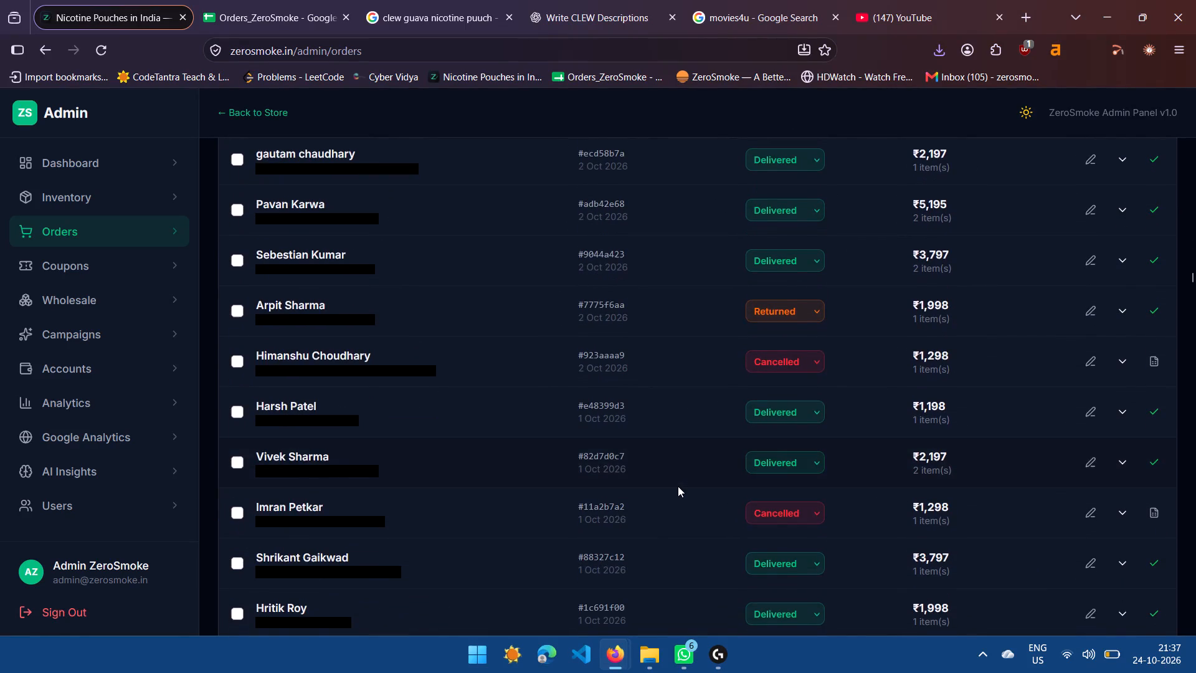
Expand the cancelled ₹1,298 order of 2 October 2026 and copy the customer's phone number without its leading characters.
{"action": "left_click", "coordinate": [1128, 361]}
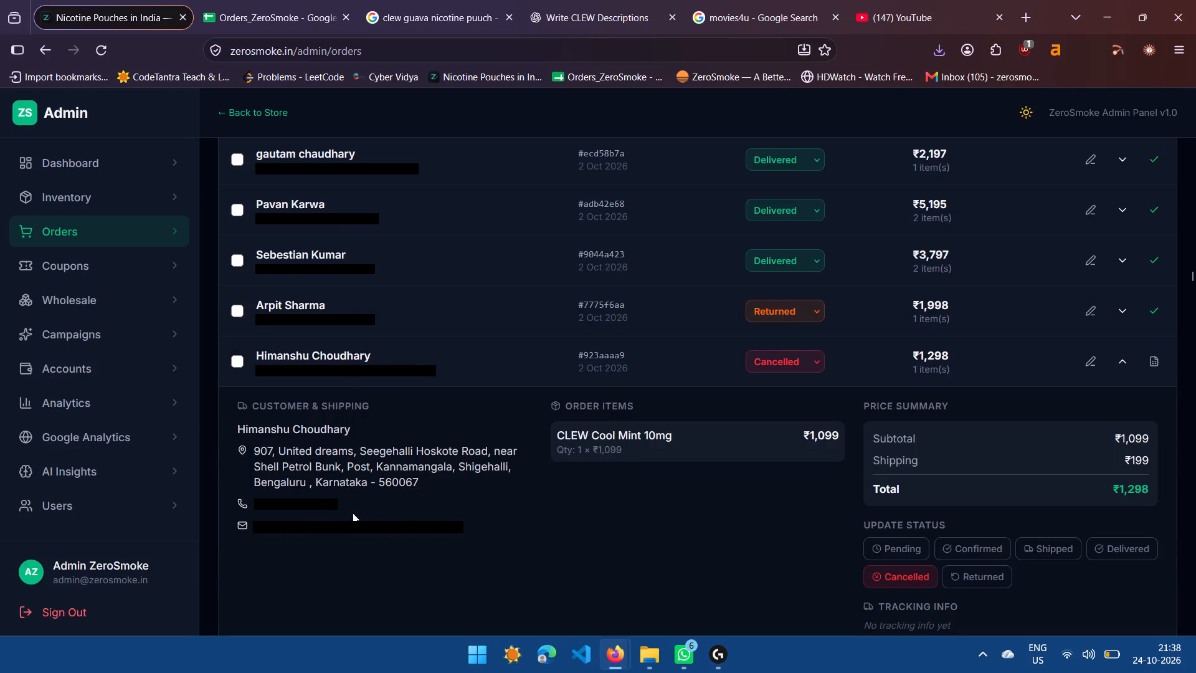
{"action": "left_click_drag", "start_coordinate": [352, 513], "coordinate": [276, 507]}
{"action": "left_click_drag", "start_coordinate": [276, 507], "coordinate": [272, 505]}
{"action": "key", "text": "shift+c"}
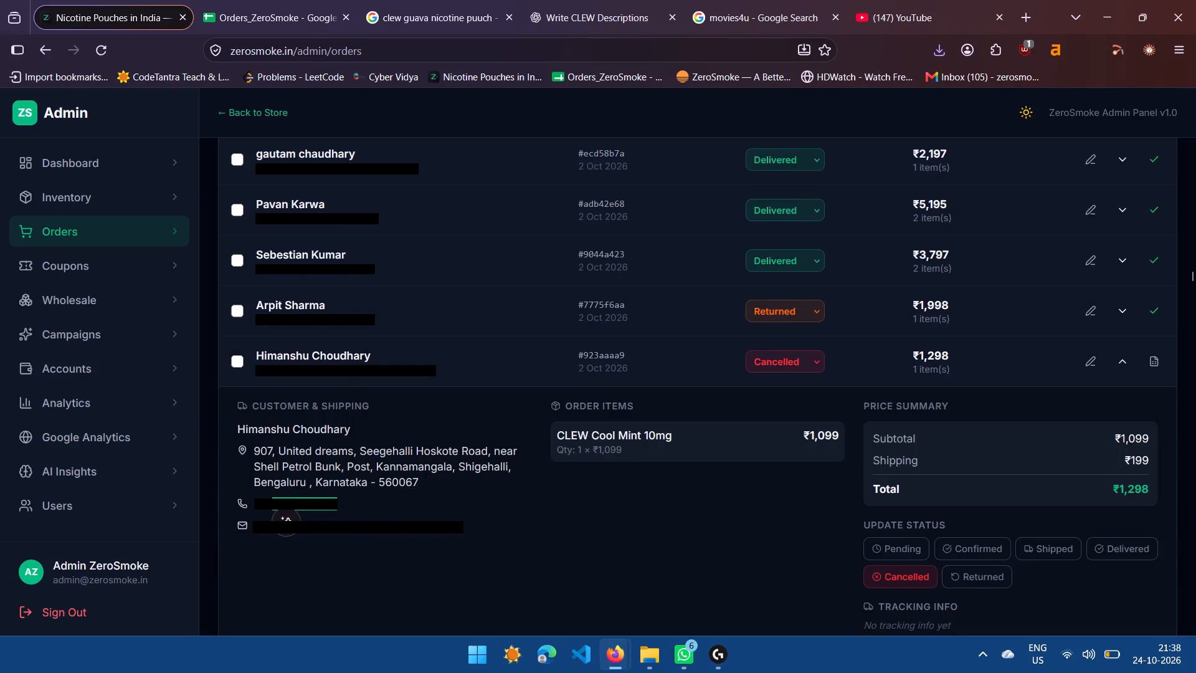
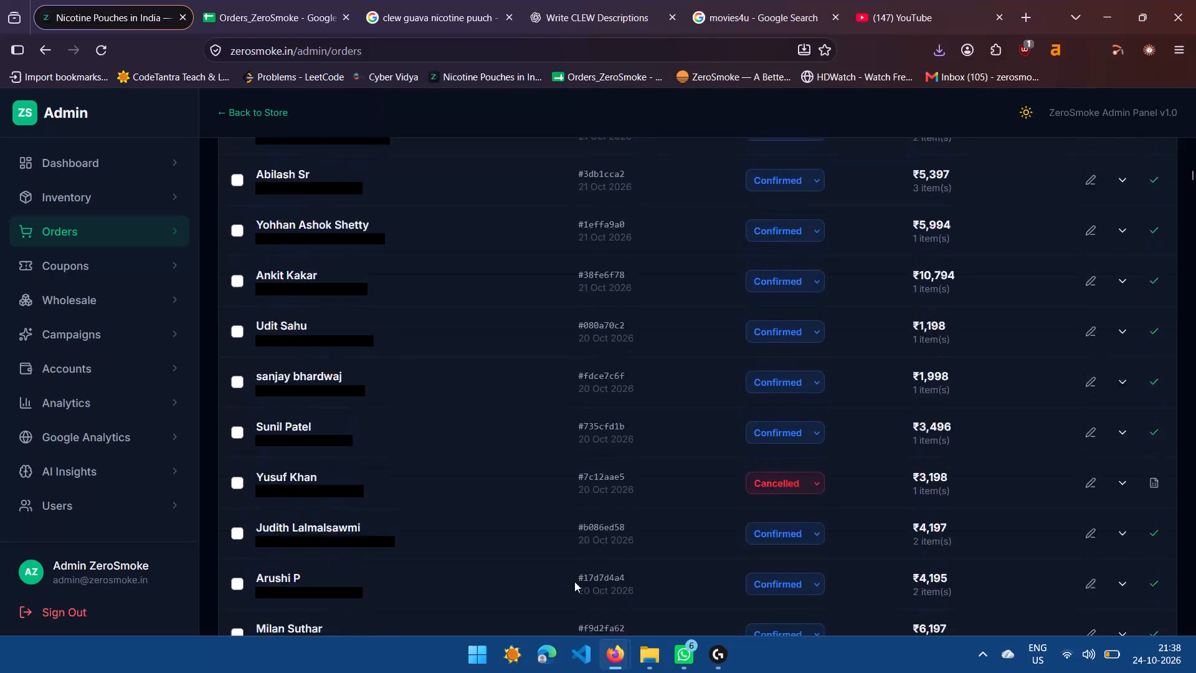
Review the admin orders from 21 October back to 22 September 2026, comparing the confirmed, delivered, returned and cancelled statuses.
{"action": "scroll", "coordinate": [574, 581], "scroll_direction": "down", "scroll_amount": 9}
{"action": "scroll", "coordinate": [574, 581], "scroll_direction": "up", "scroll_amount": 1}
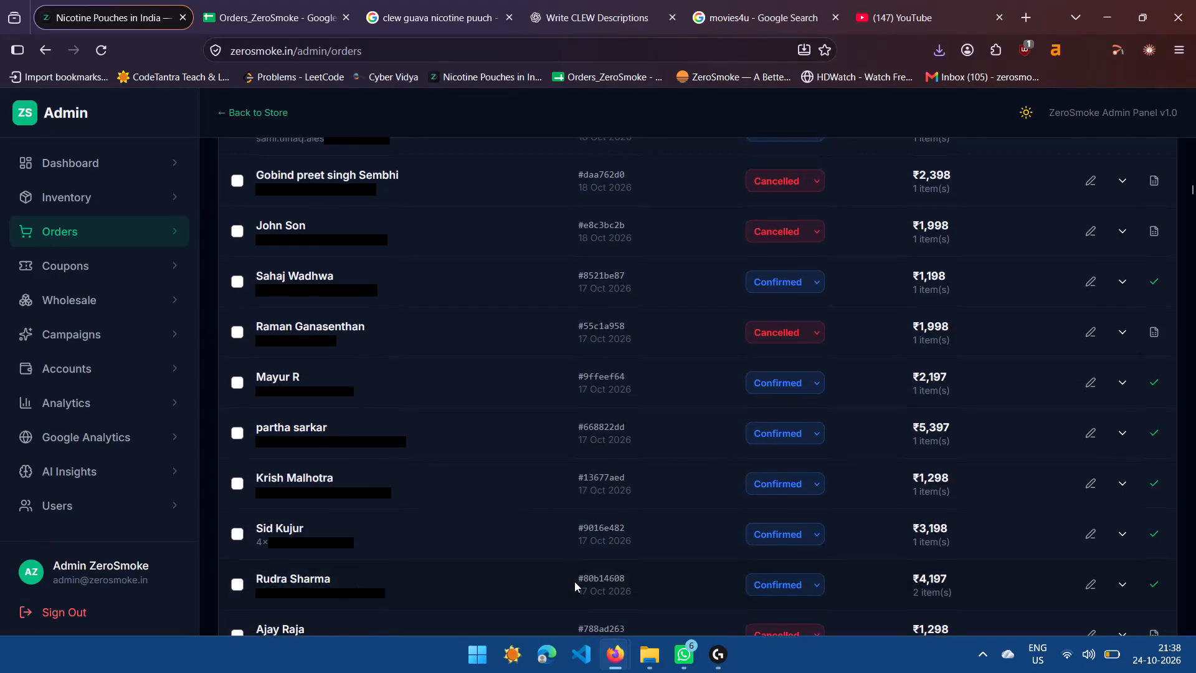
{"action": "scroll", "coordinate": [574, 581], "scroll_direction": "up", "scroll_amount": 8}
{"action": "scroll", "coordinate": [574, 581], "scroll_direction": "down", "scroll_amount": 20}
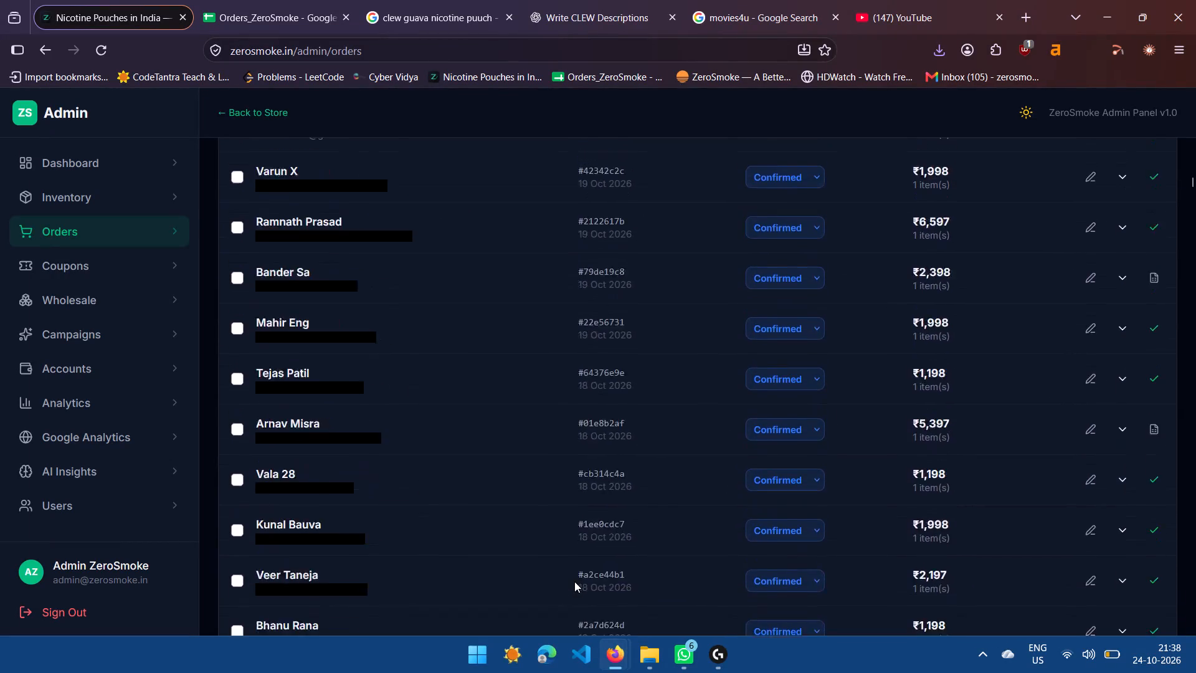
{"action": "scroll", "coordinate": [574, 581], "scroll_direction": "down", "scroll_amount": 19}
{"action": "scroll", "coordinate": [574, 581], "scroll_direction": "down", "scroll_amount": 9}
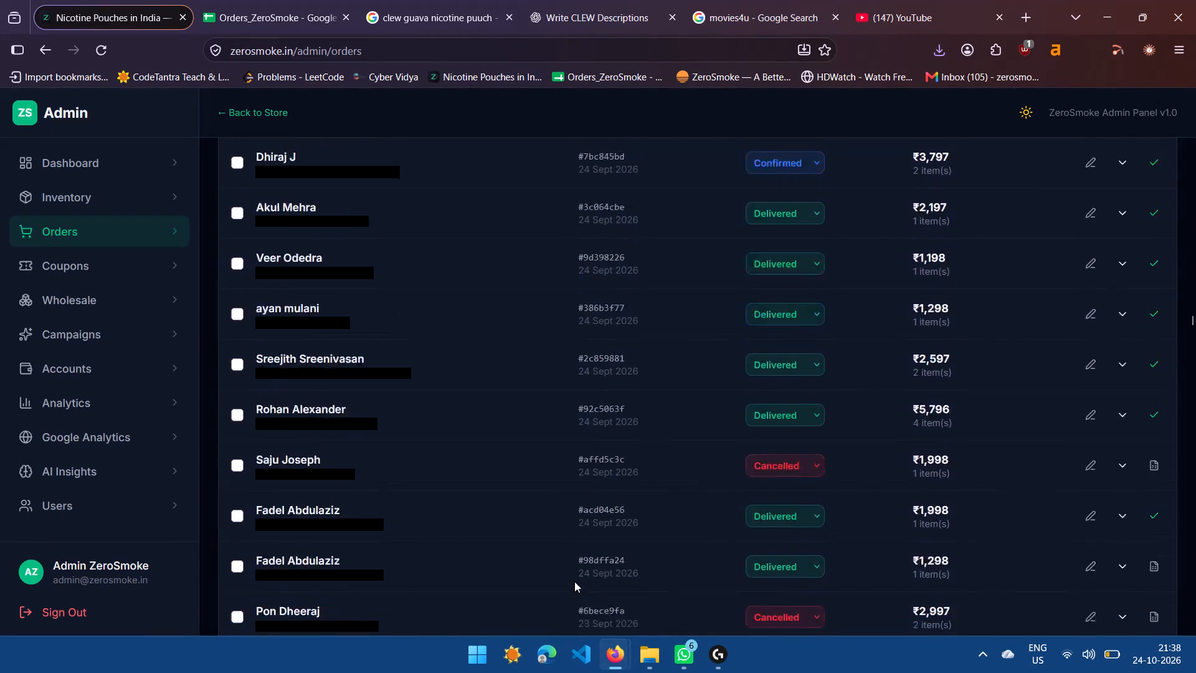
{"action": "scroll", "coordinate": [574, 581], "scroll_direction": "up", "scroll_amount": 1}
{"action": "scroll", "coordinate": [574, 581], "scroll_direction": "left", "scroll_amount": 1}
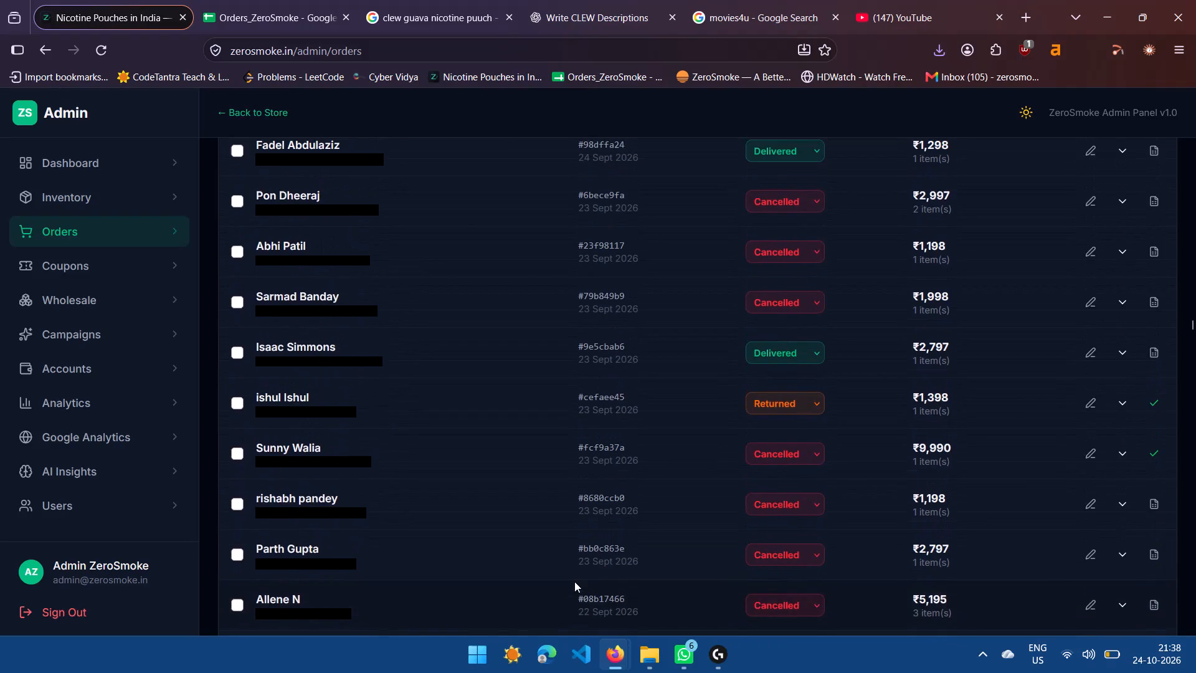
{"action": "scroll", "coordinate": [574, 581], "scroll_direction": "left", "scroll_amount": 1}
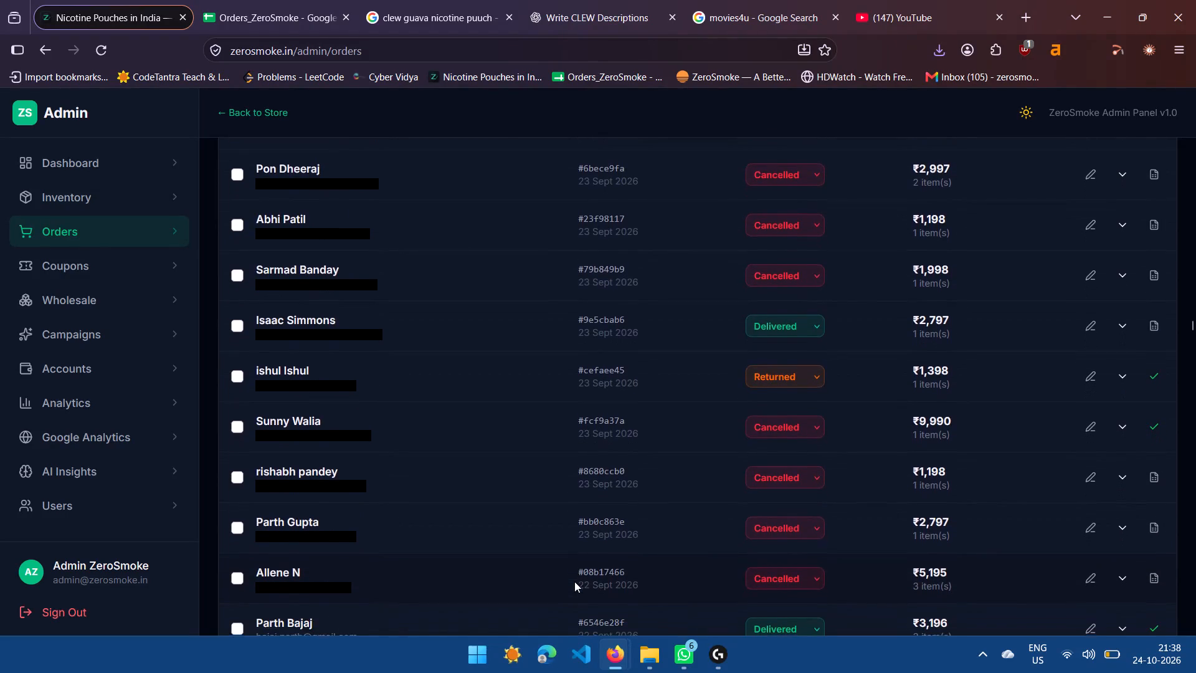
{"action": "scroll", "coordinate": [574, 581], "scroll_direction": "left", "scroll_amount": 2}
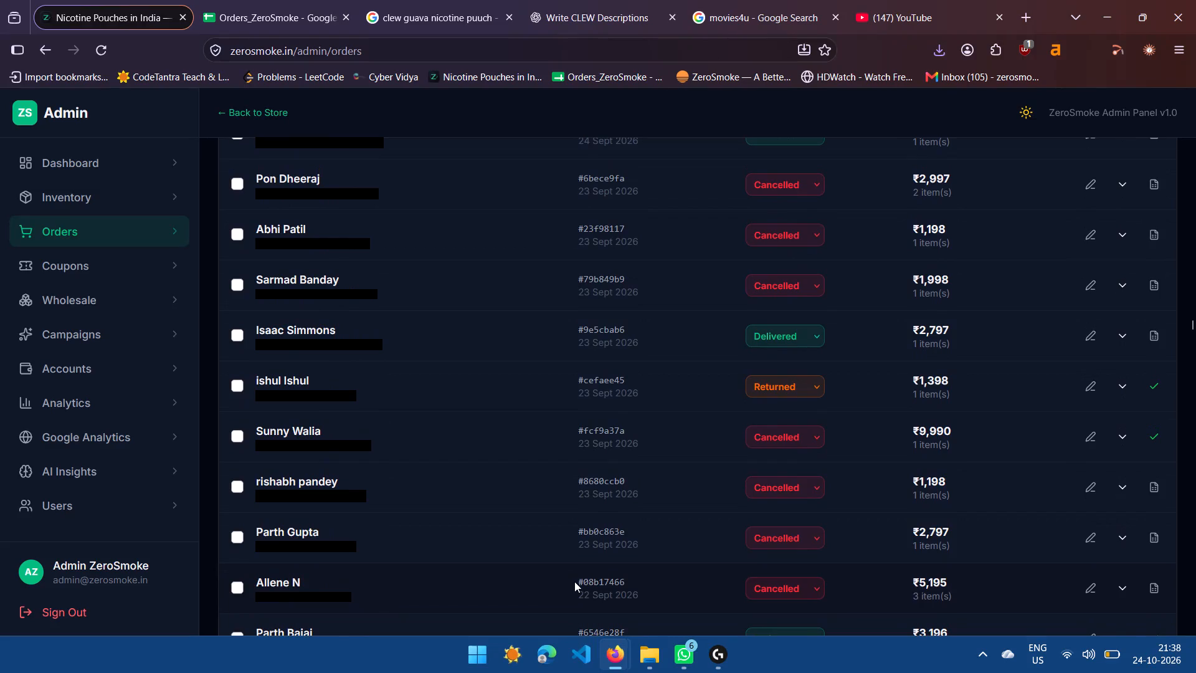
Open the registered users list in the ZeroSmoke admin and examine the account details of the two newest customers.
{"action": "scroll", "coordinate": [574, 581], "scroll_direction": "left", "scroll_amount": 2}
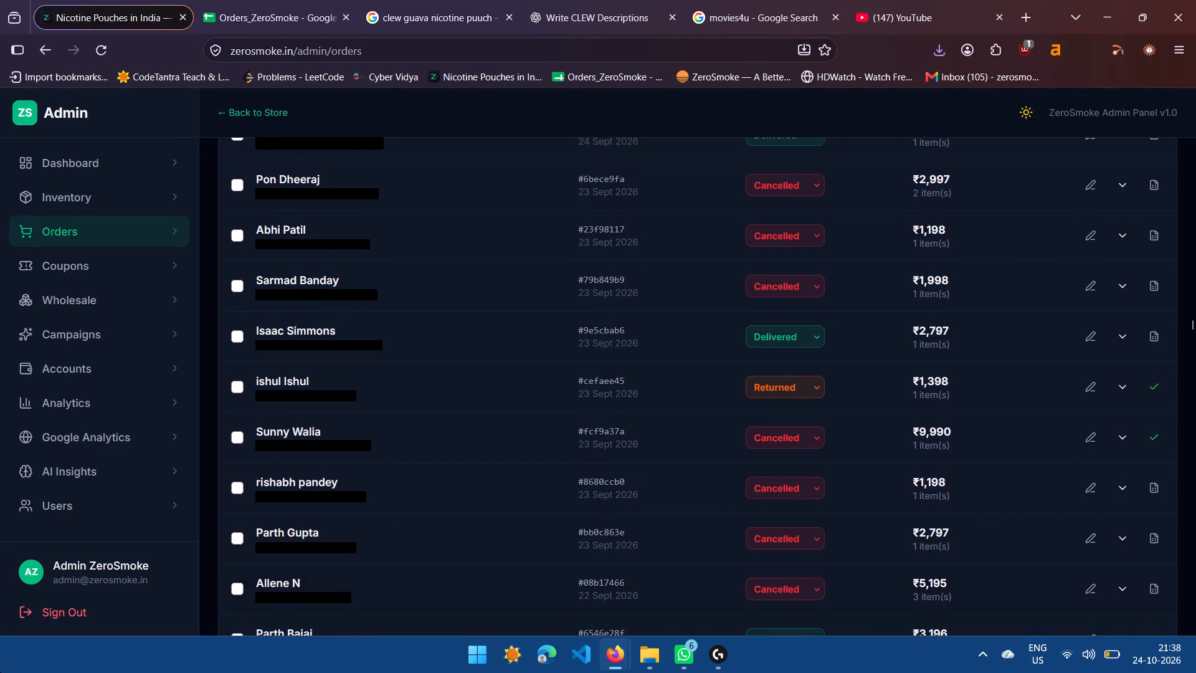
{"action": "left_click", "coordinate": [86, 492]}
{"action": "left_click", "coordinate": [449, 302]}
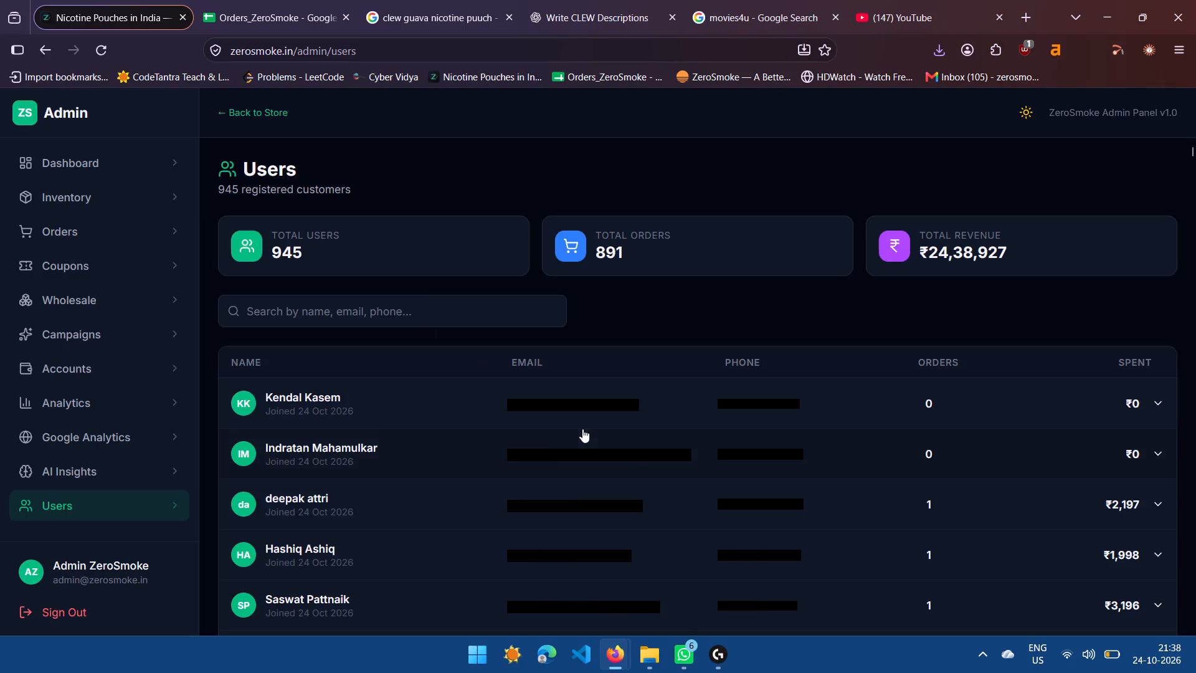
{"action": "left_click", "coordinate": [1151, 404]}
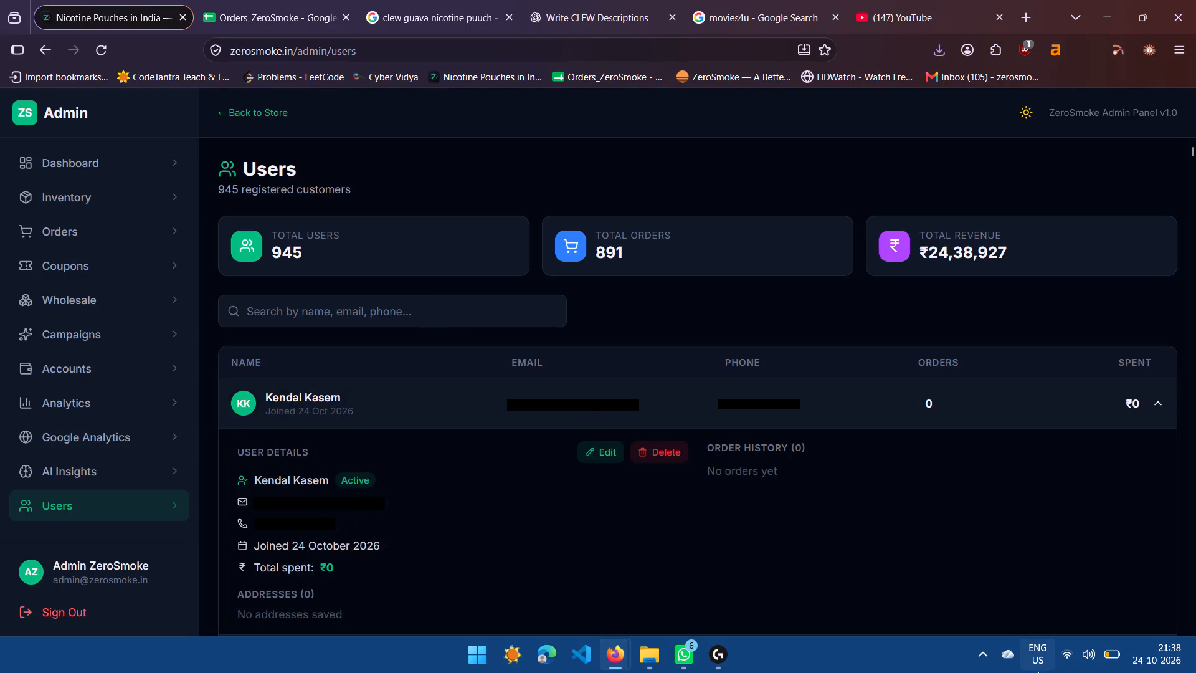
{"action": "scroll", "coordinate": [1038, 671], "scroll_direction": "down", "scroll_amount": 1}
{"action": "scroll", "coordinate": [883, 531], "scroll_direction": "down", "scroll_amount": 3}
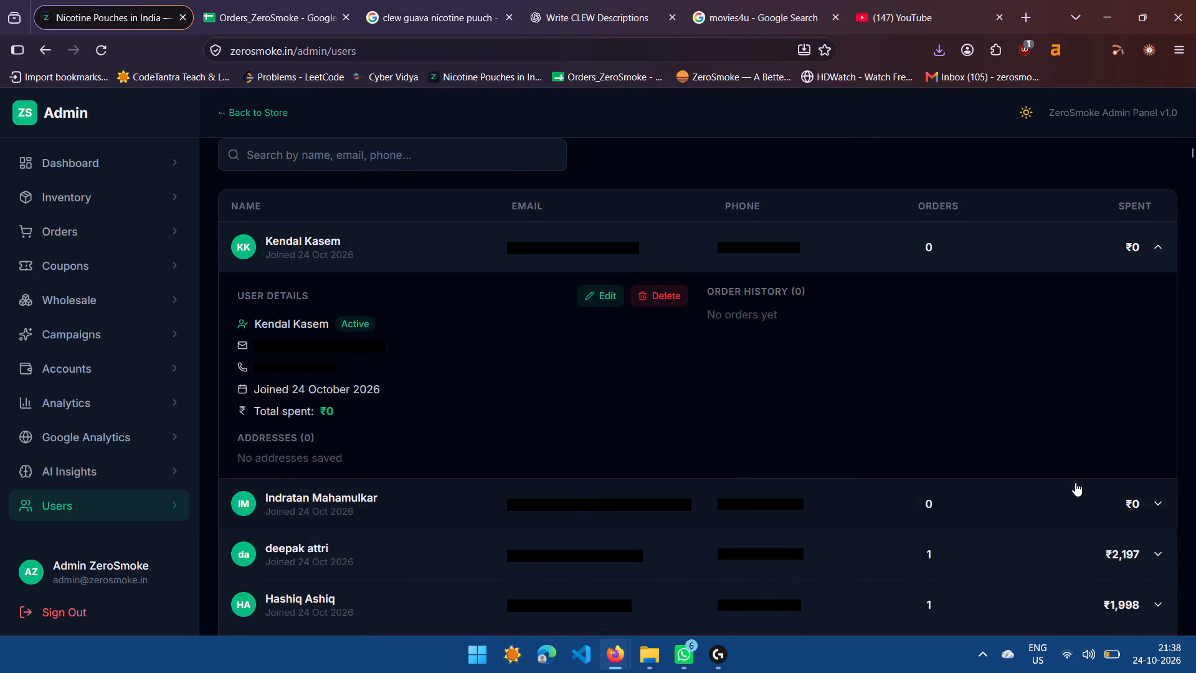
{"action": "left_click", "coordinate": [1157, 494]}
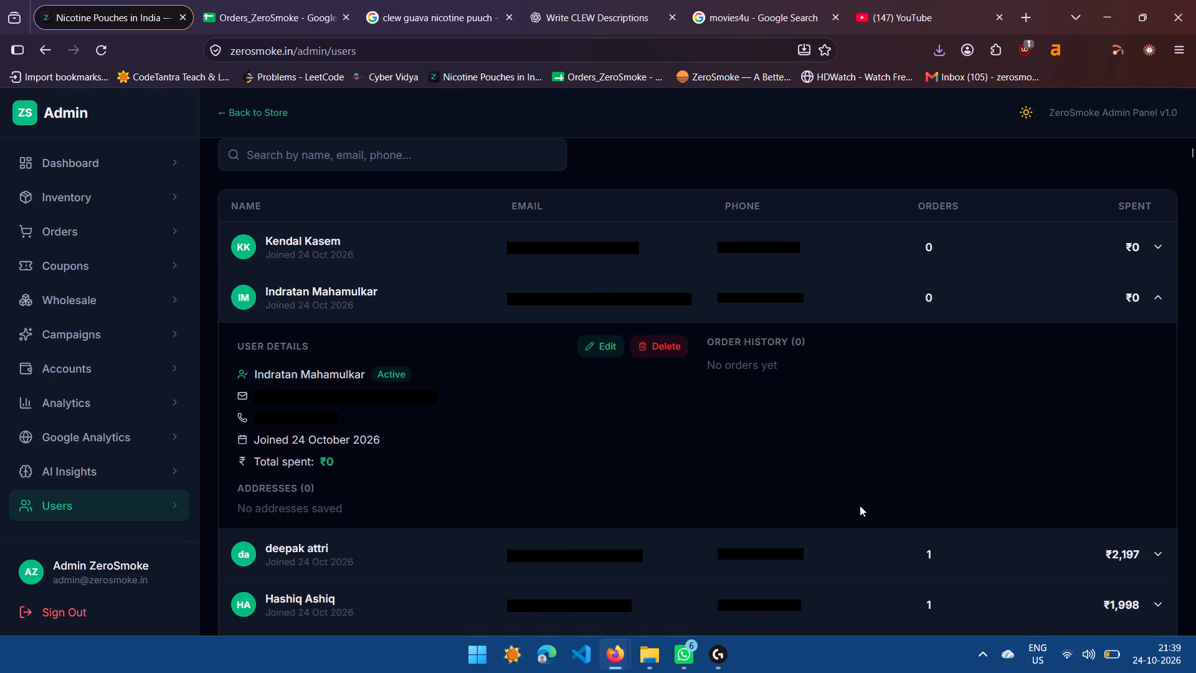
{"action": "scroll", "coordinate": [860, 505], "scroll_direction": "down", "scroll_amount": 1}
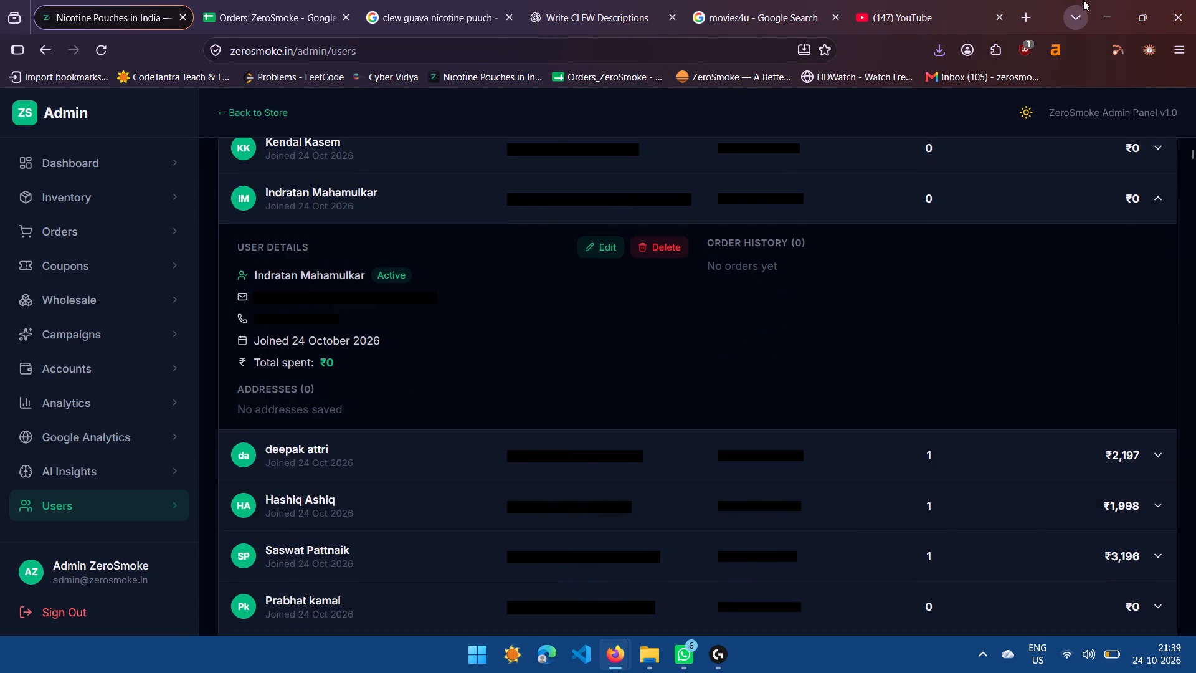
Open the Figma website in a new browser tab.
{"action": "left_click", "coordinate": [1004, 0]}
{"action": "left_click", "coordinate": [1020, 9]}
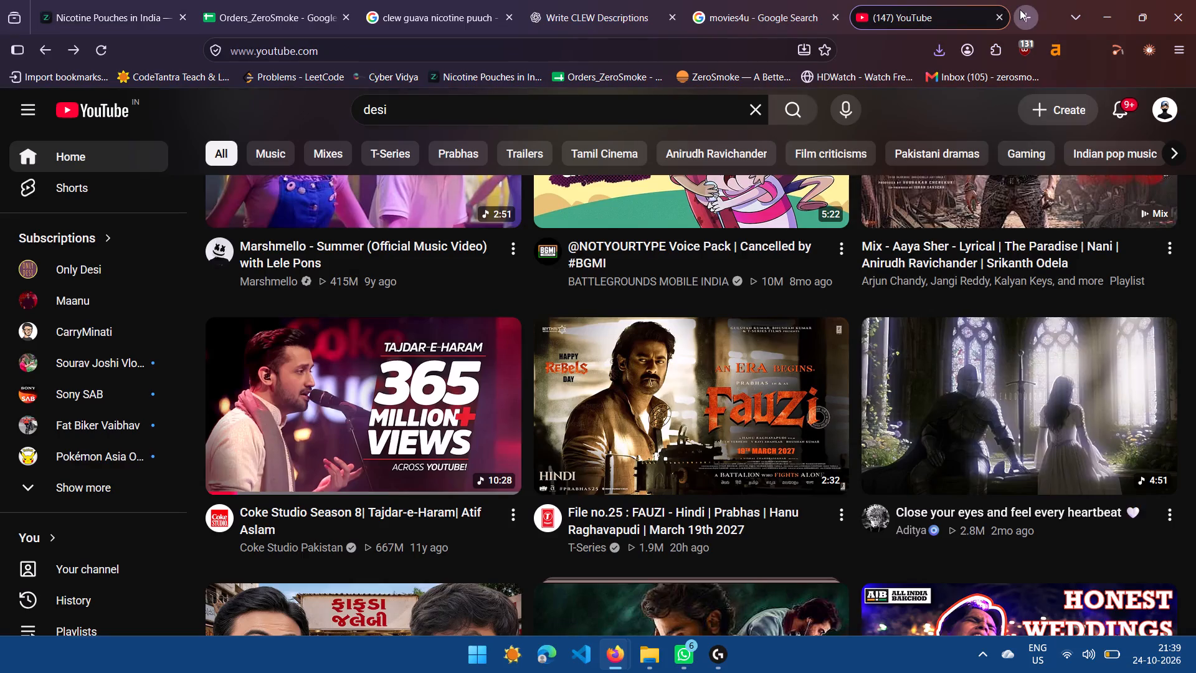
{"action": "type", "text": "figma"}
{"action": "key", "text": "Return"}
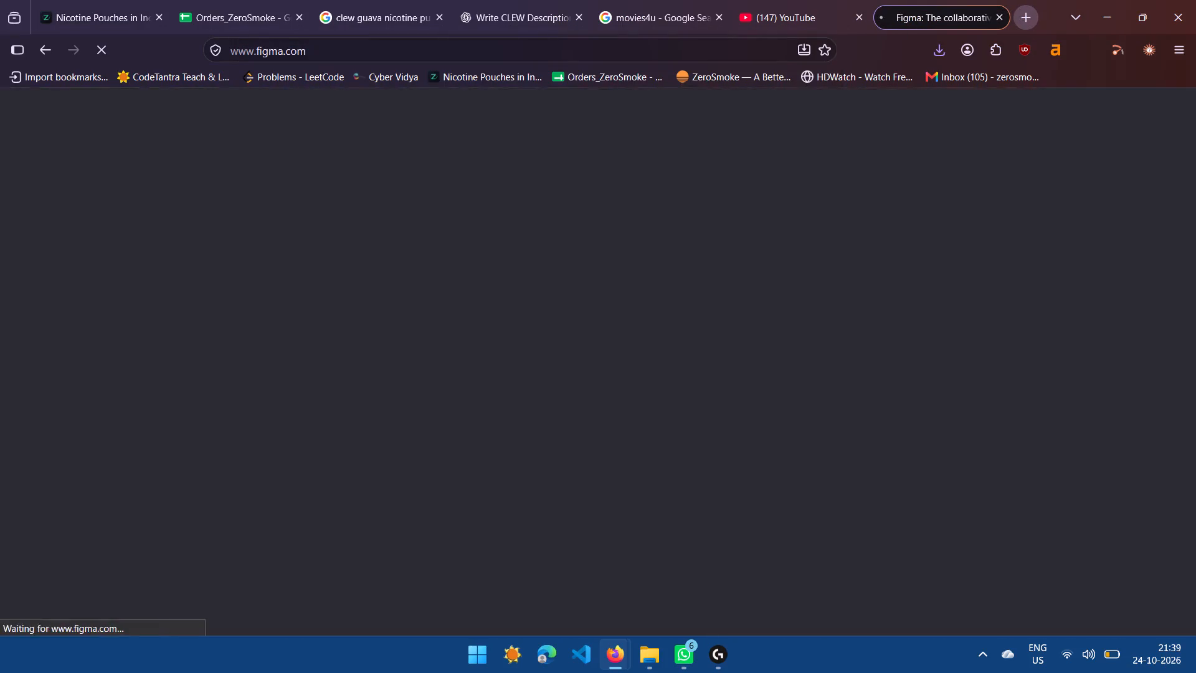
Start logging in to Figma with a Google account.
{"action": "scroll", "coordinate": [716, 208], "scroll_direction": "right", "scroll_amount": 3}
{"action": "left_click", "coordinate": [858, 130]}
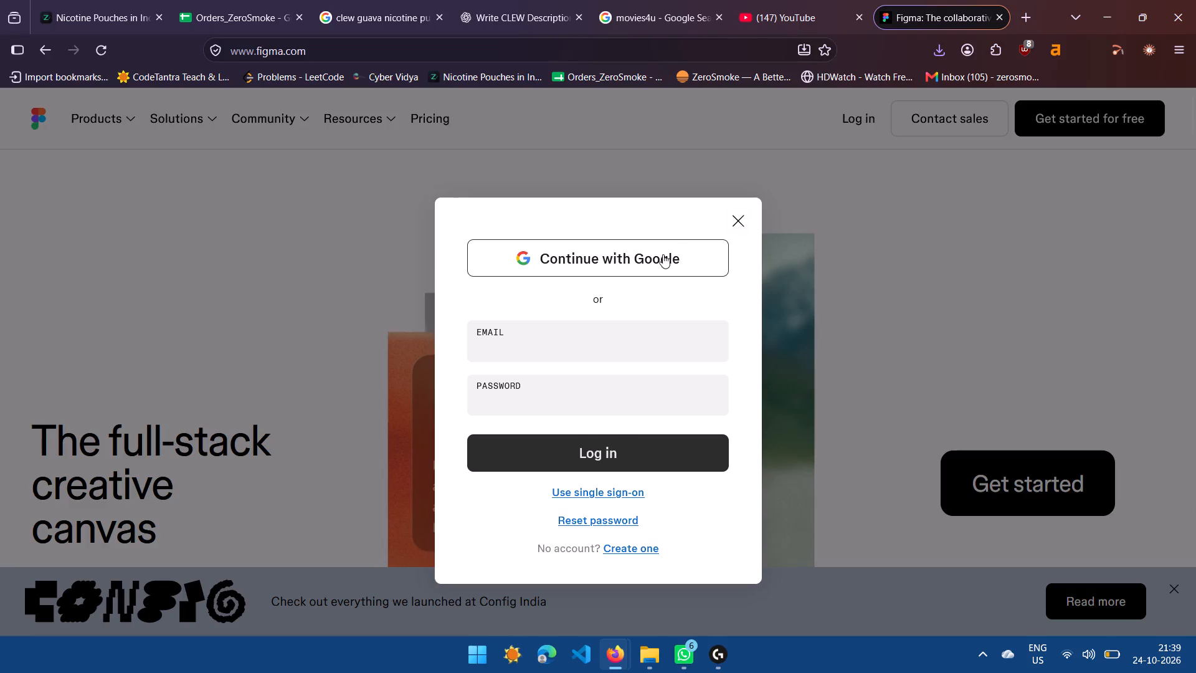
{"action": "left_click", "coordinate": [661, 257]}
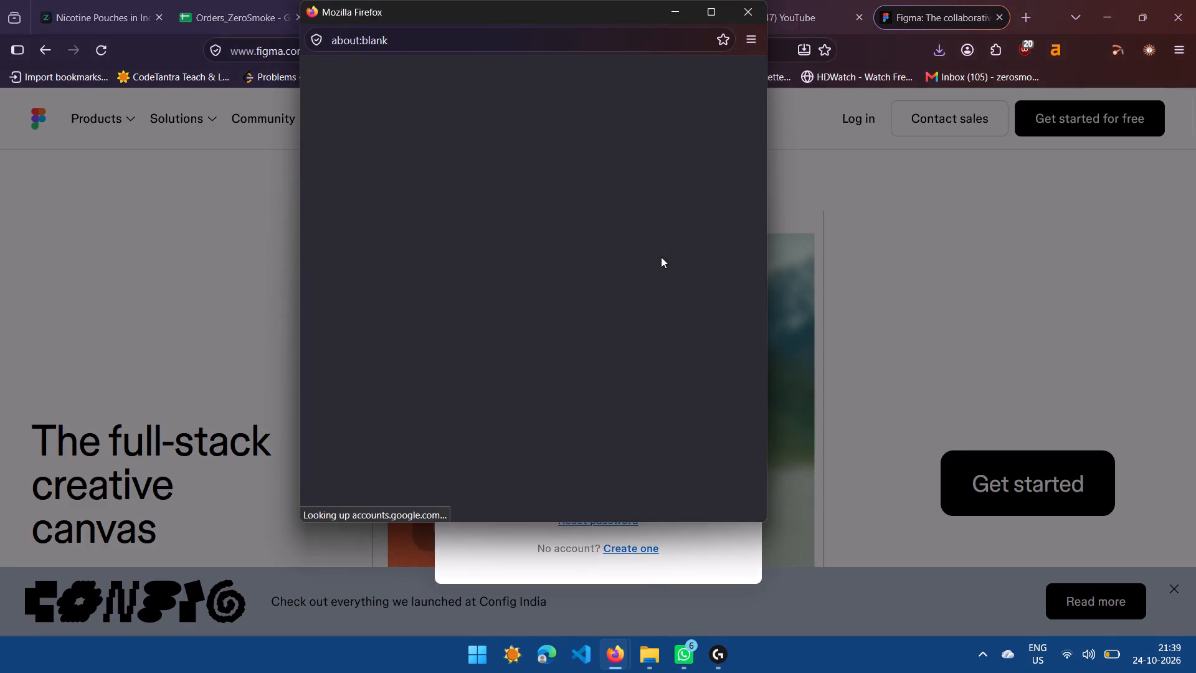